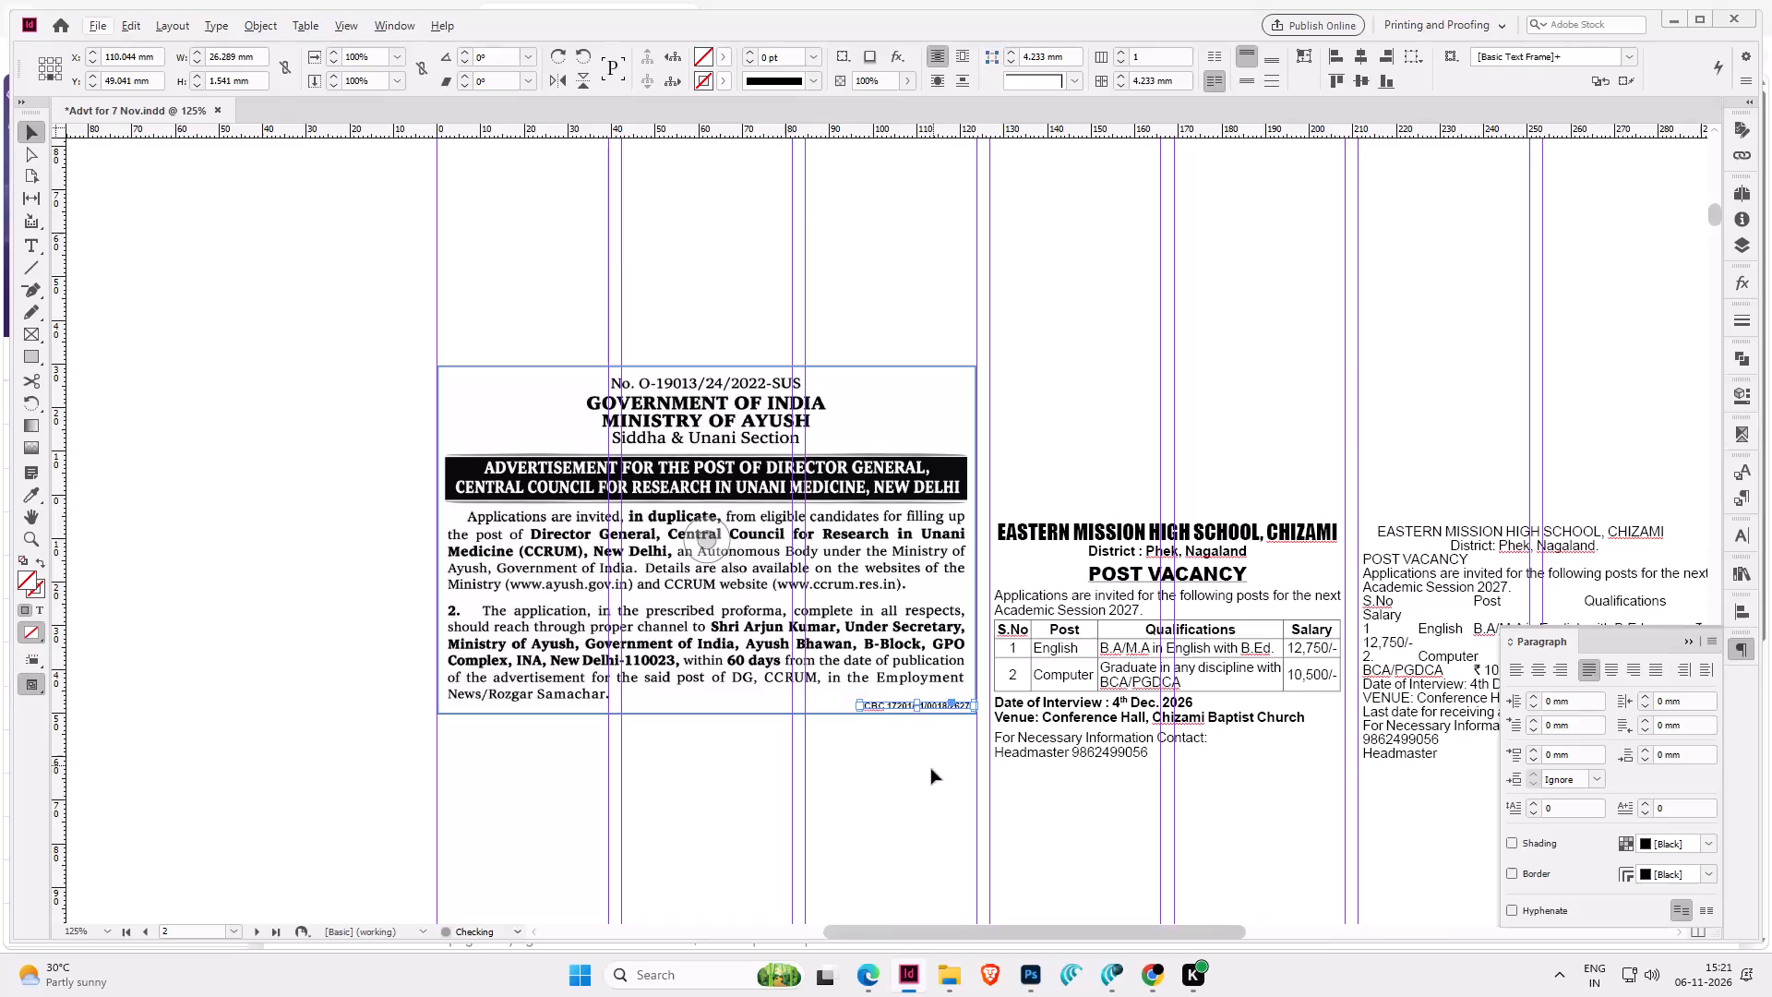
Group the Ministry of Ayush advertisement with its CBC 17201/11/0018/2627 code line and check the result on the page.
left_click_drag(929, 771, 839, 573)
key("ctrl+g")
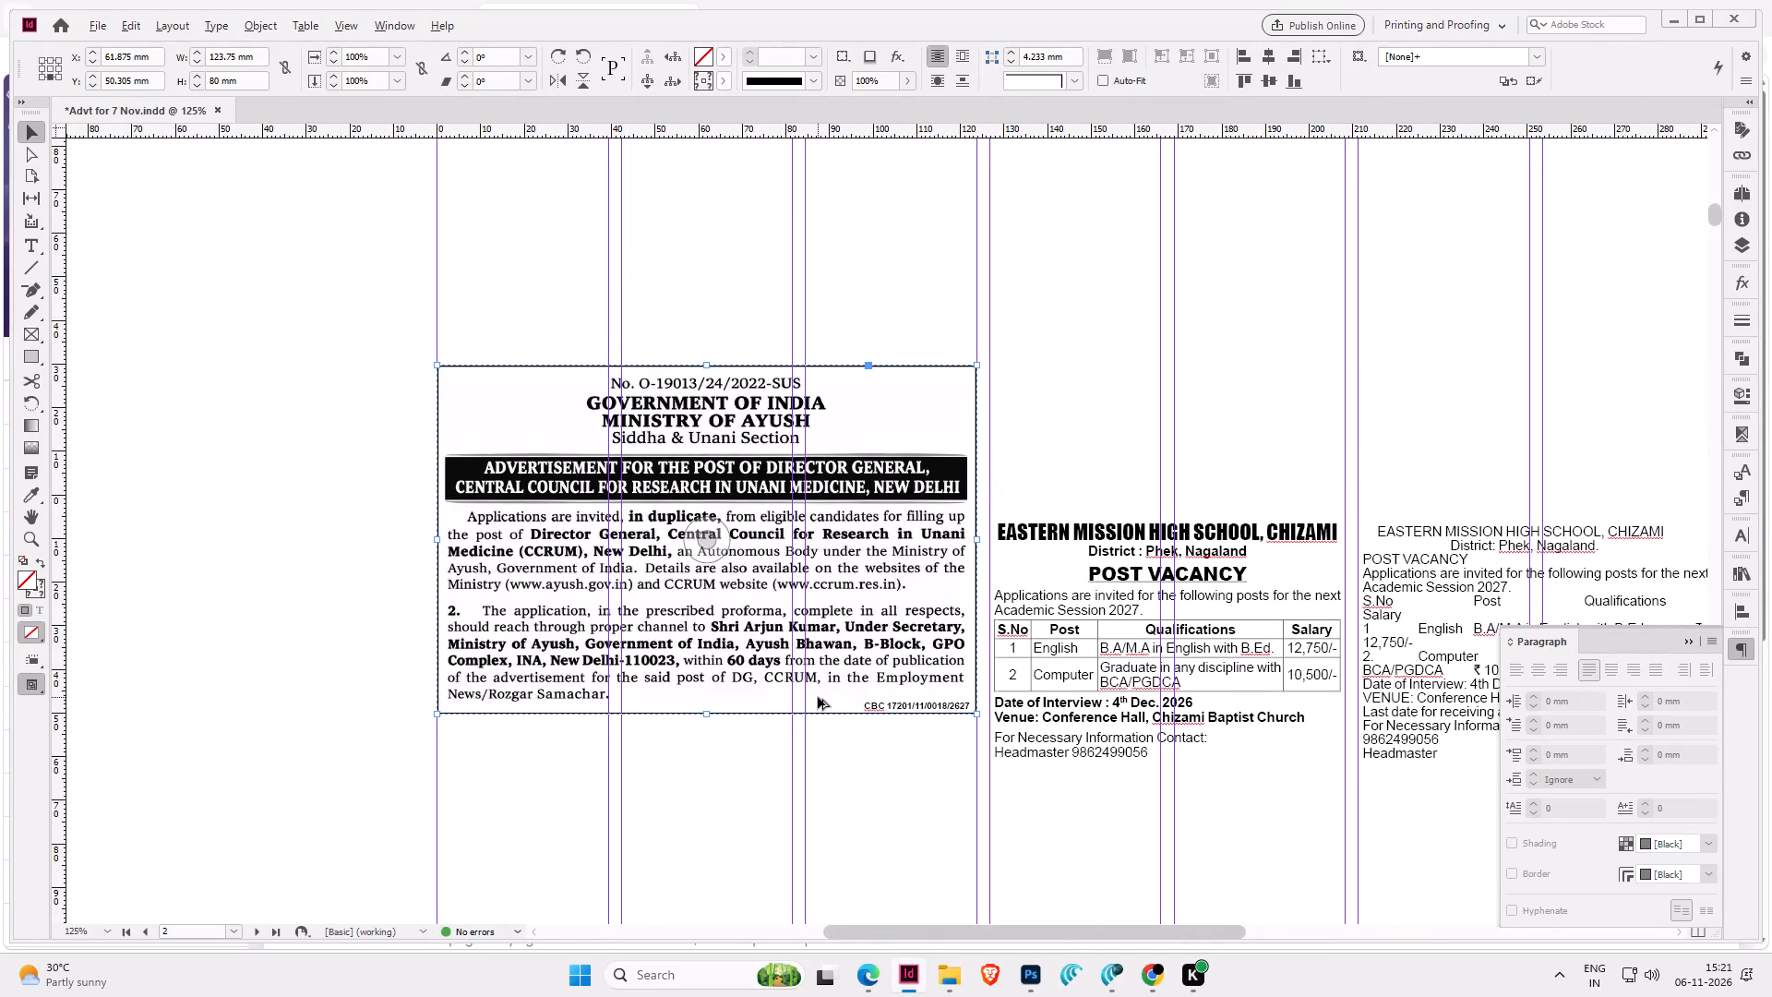
scroll(818, 697, "up", 2, "alt")
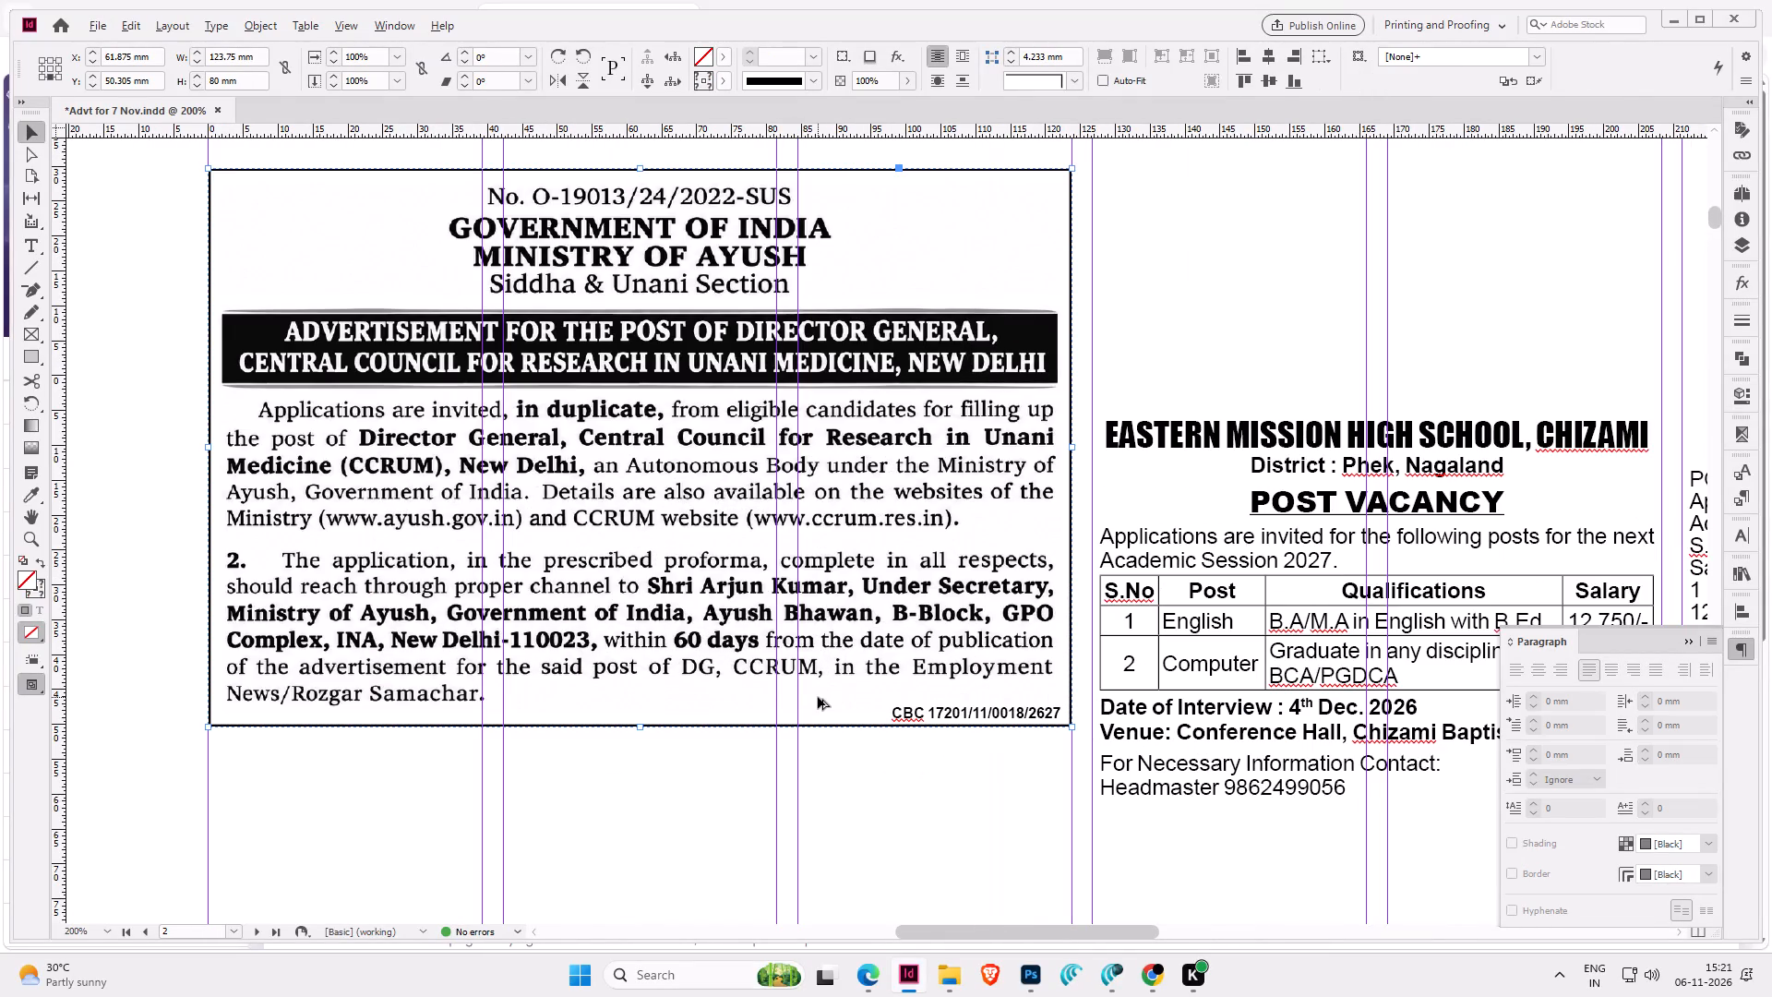
key("alt+grave")
scroll(818, 697, "down", 2)
scroll(958, 655, "up", 2)
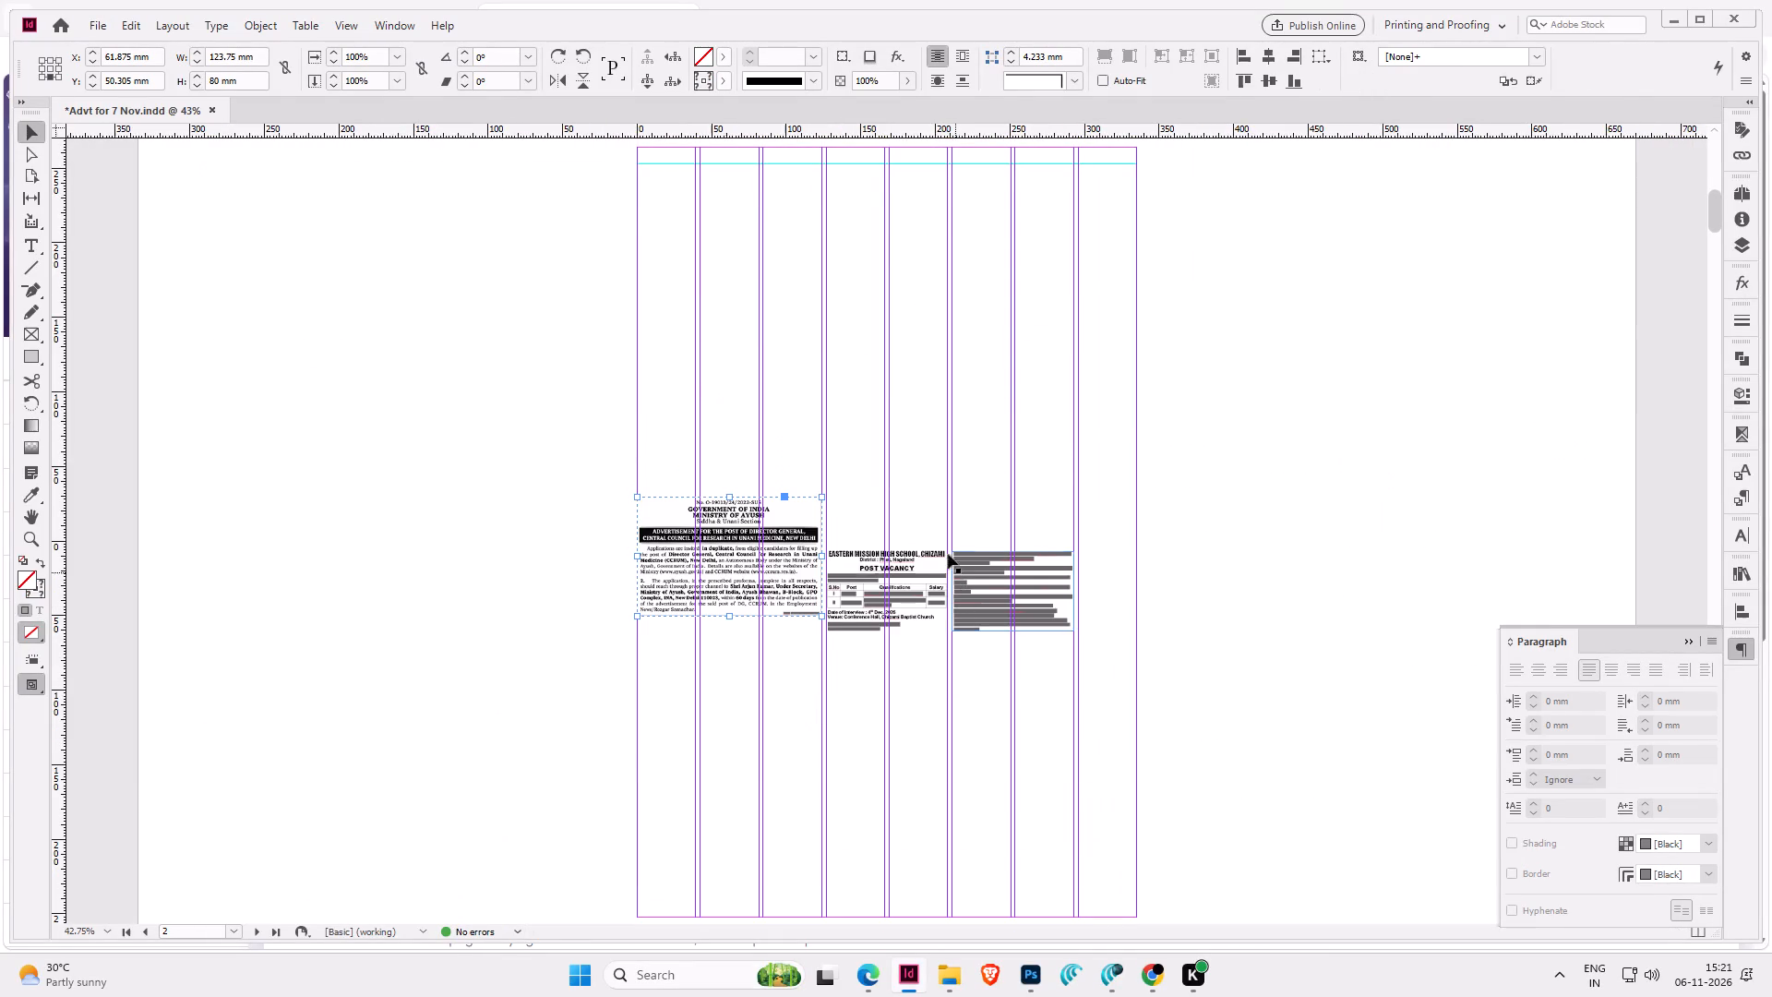
Launch the labour register by running START_WINDOWS from the LabourRegisterOffline_v2.0_CL_Due_Column folder in Dept of Labour emp list.
left_click(866, 969)
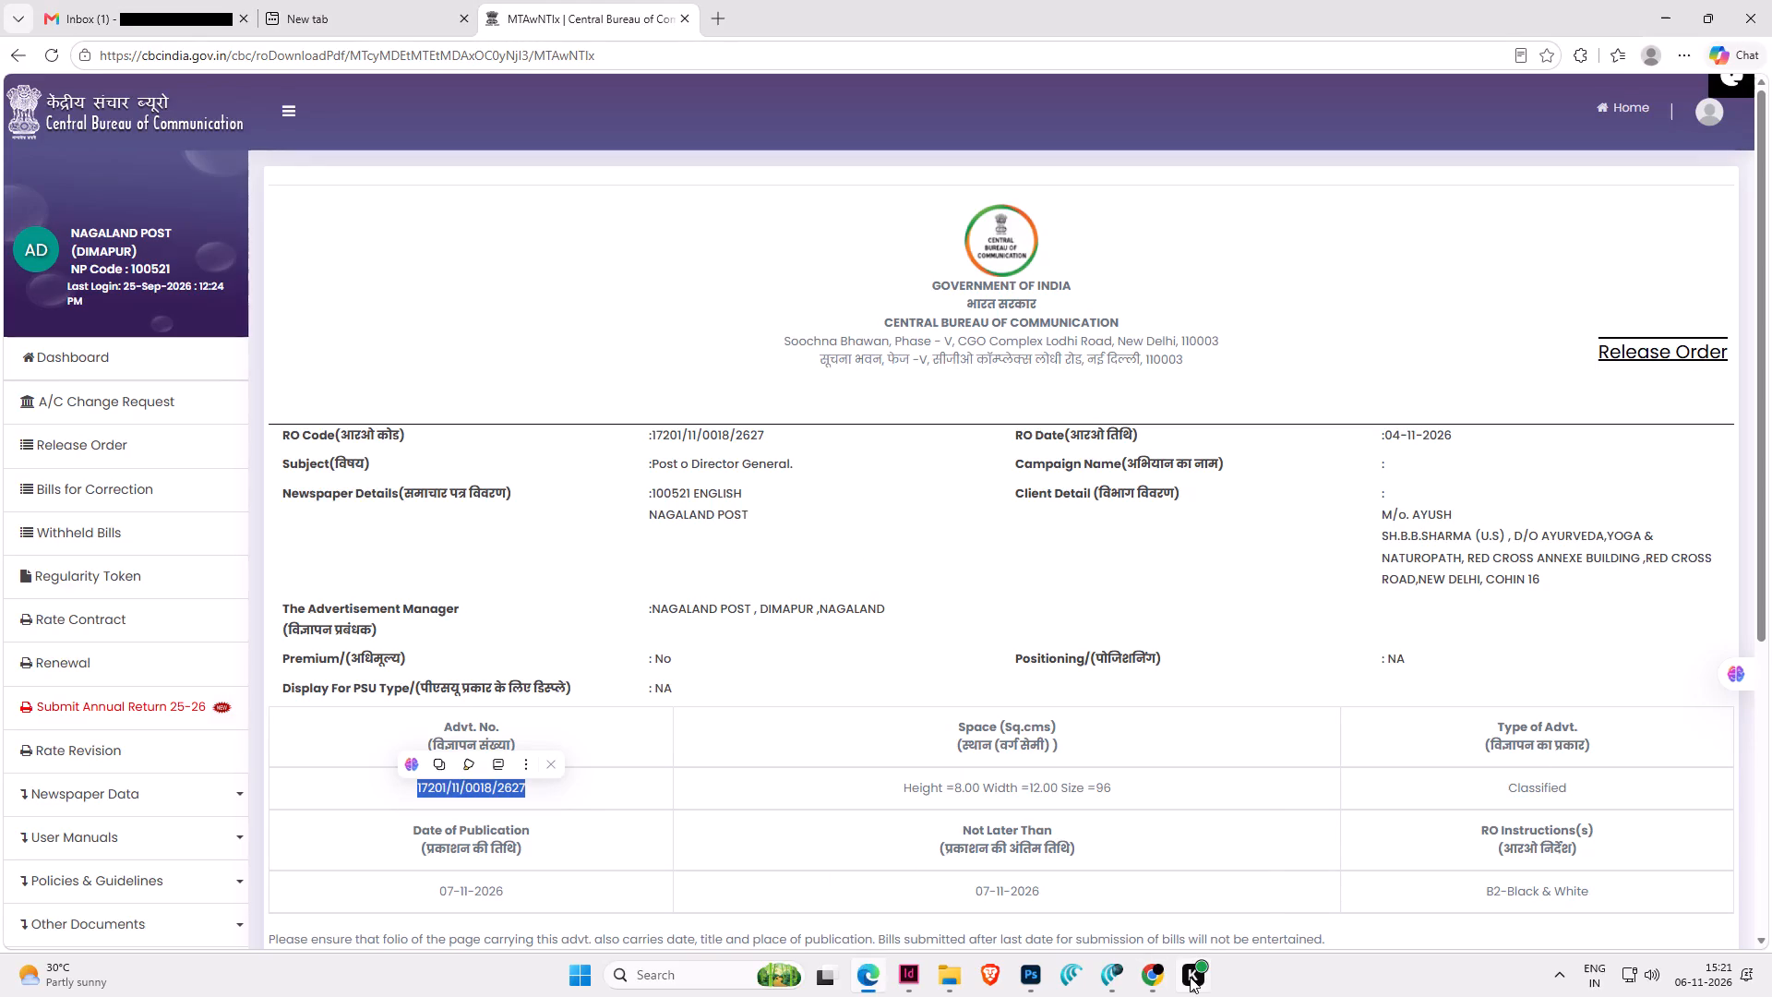
left_click(958, 970)
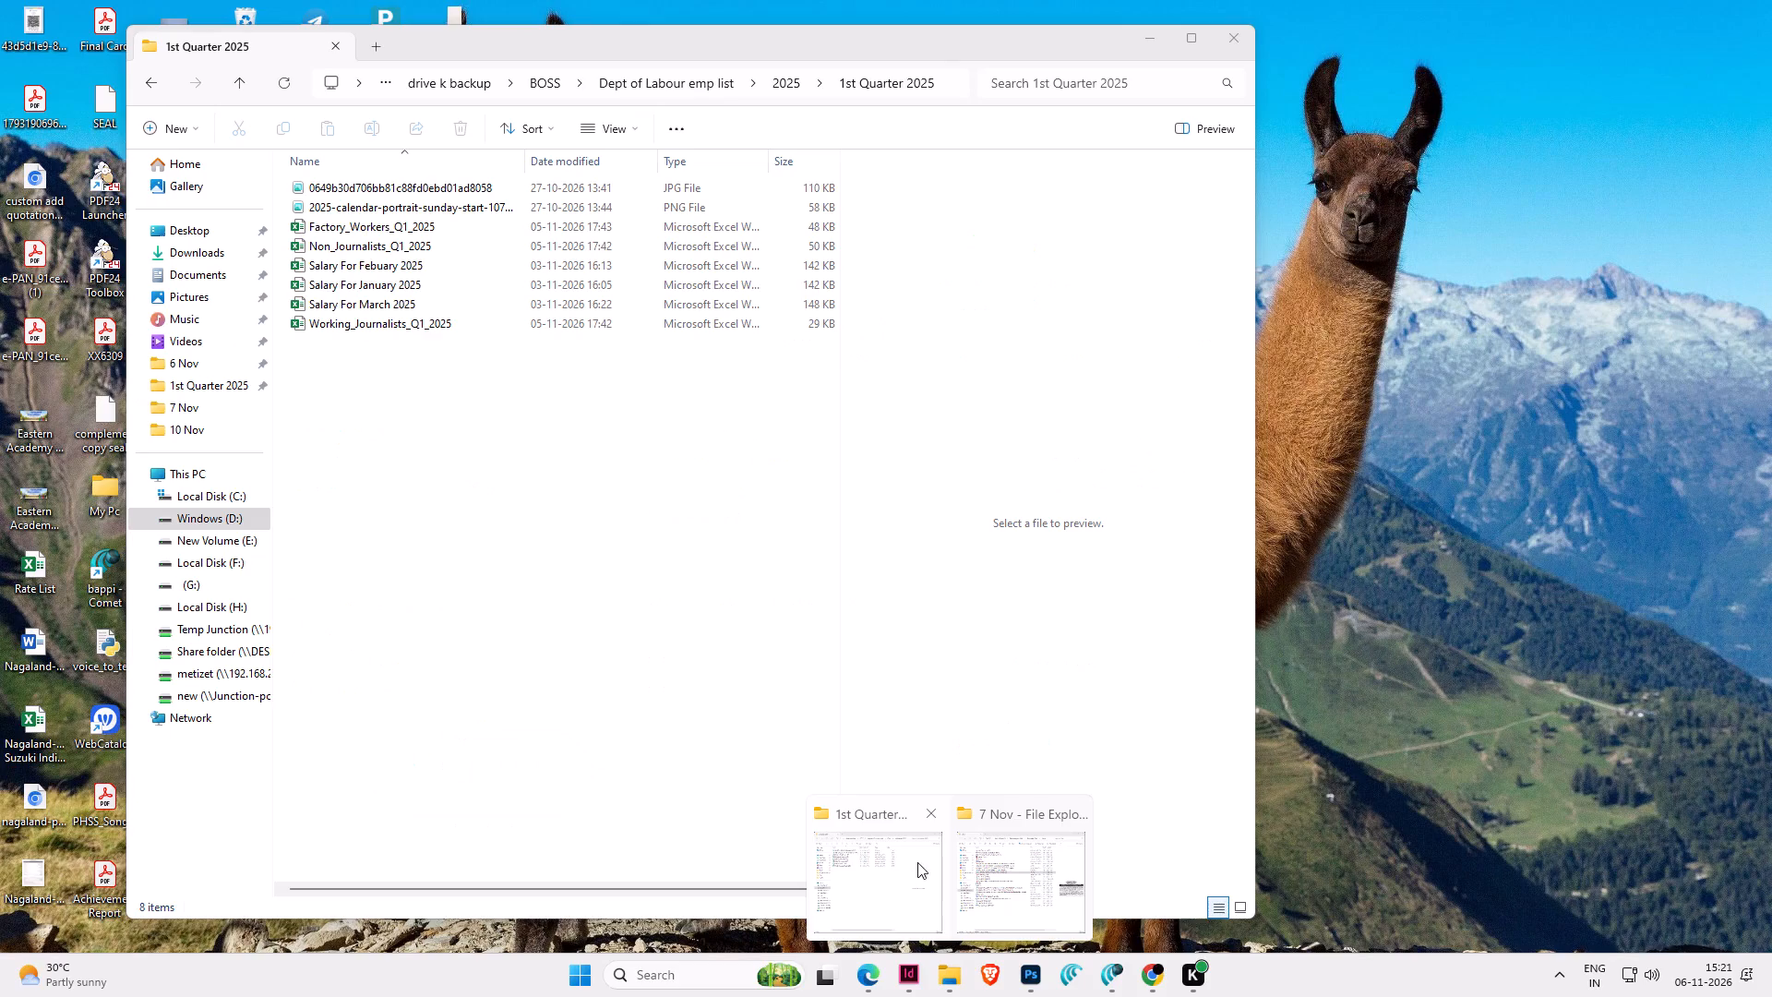
left_click(895, 856)
left_click(508, 495)
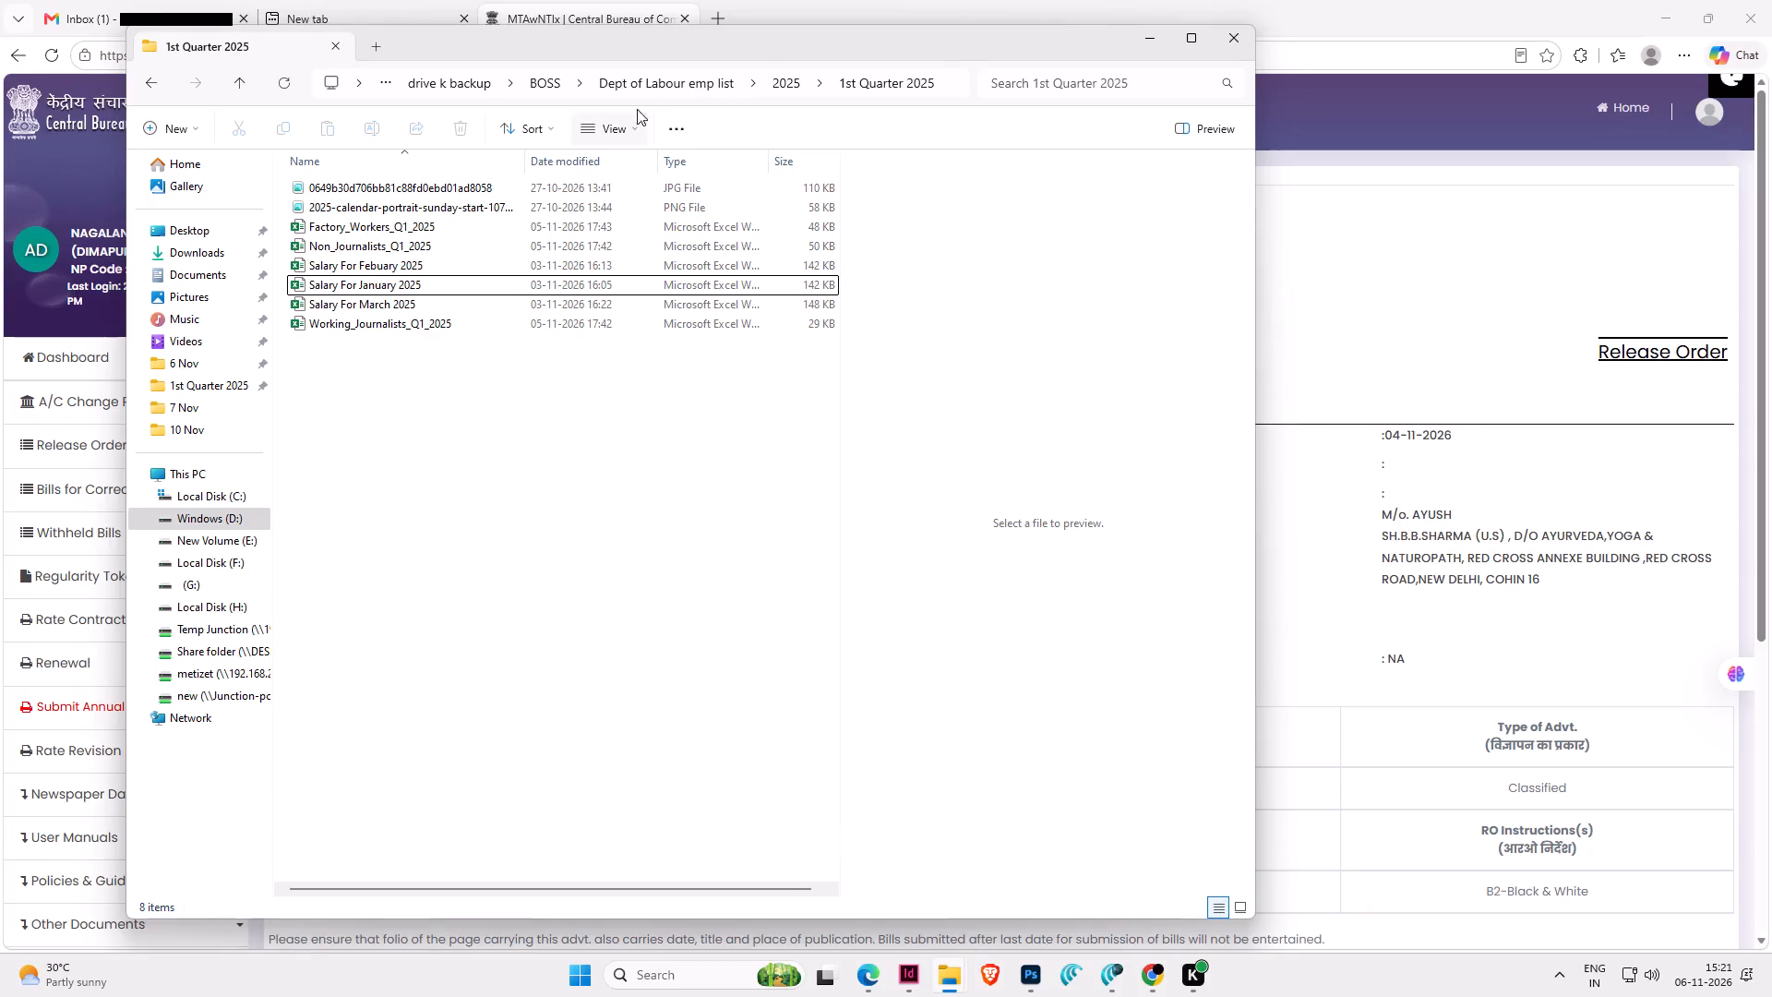
left_click(704, 88)
left_click(587, 716)
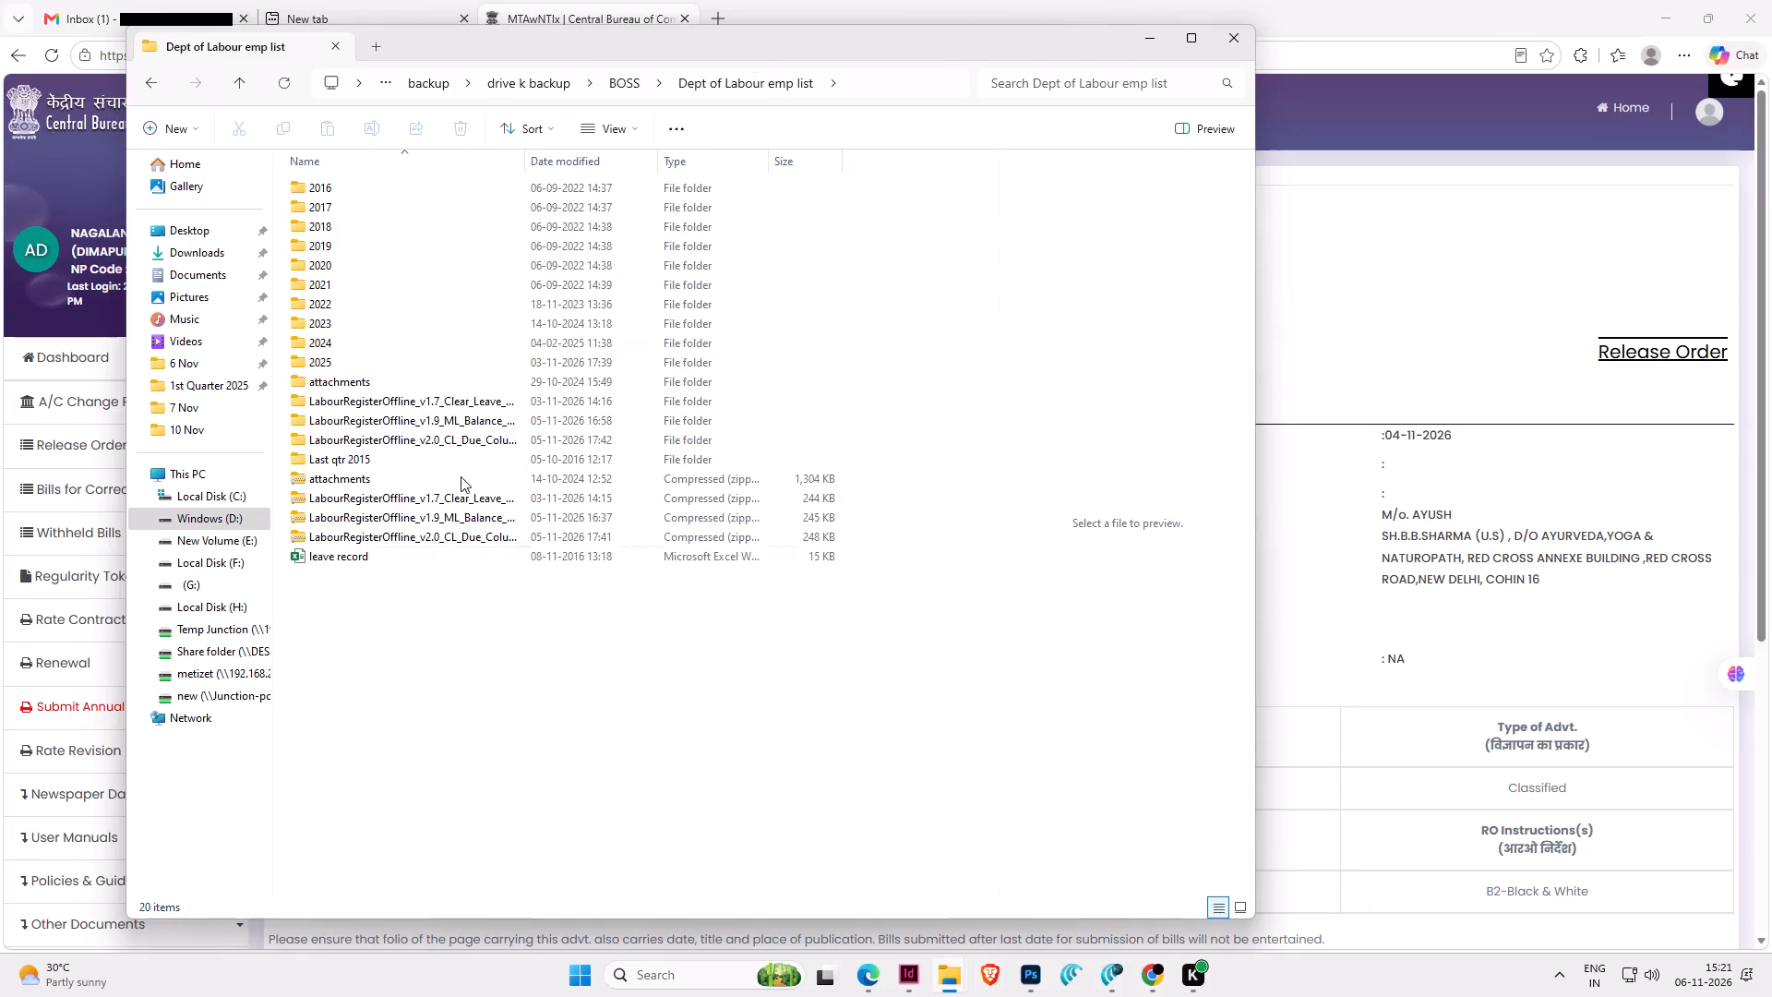
double_click(438, 436)
double_click(370, 186)
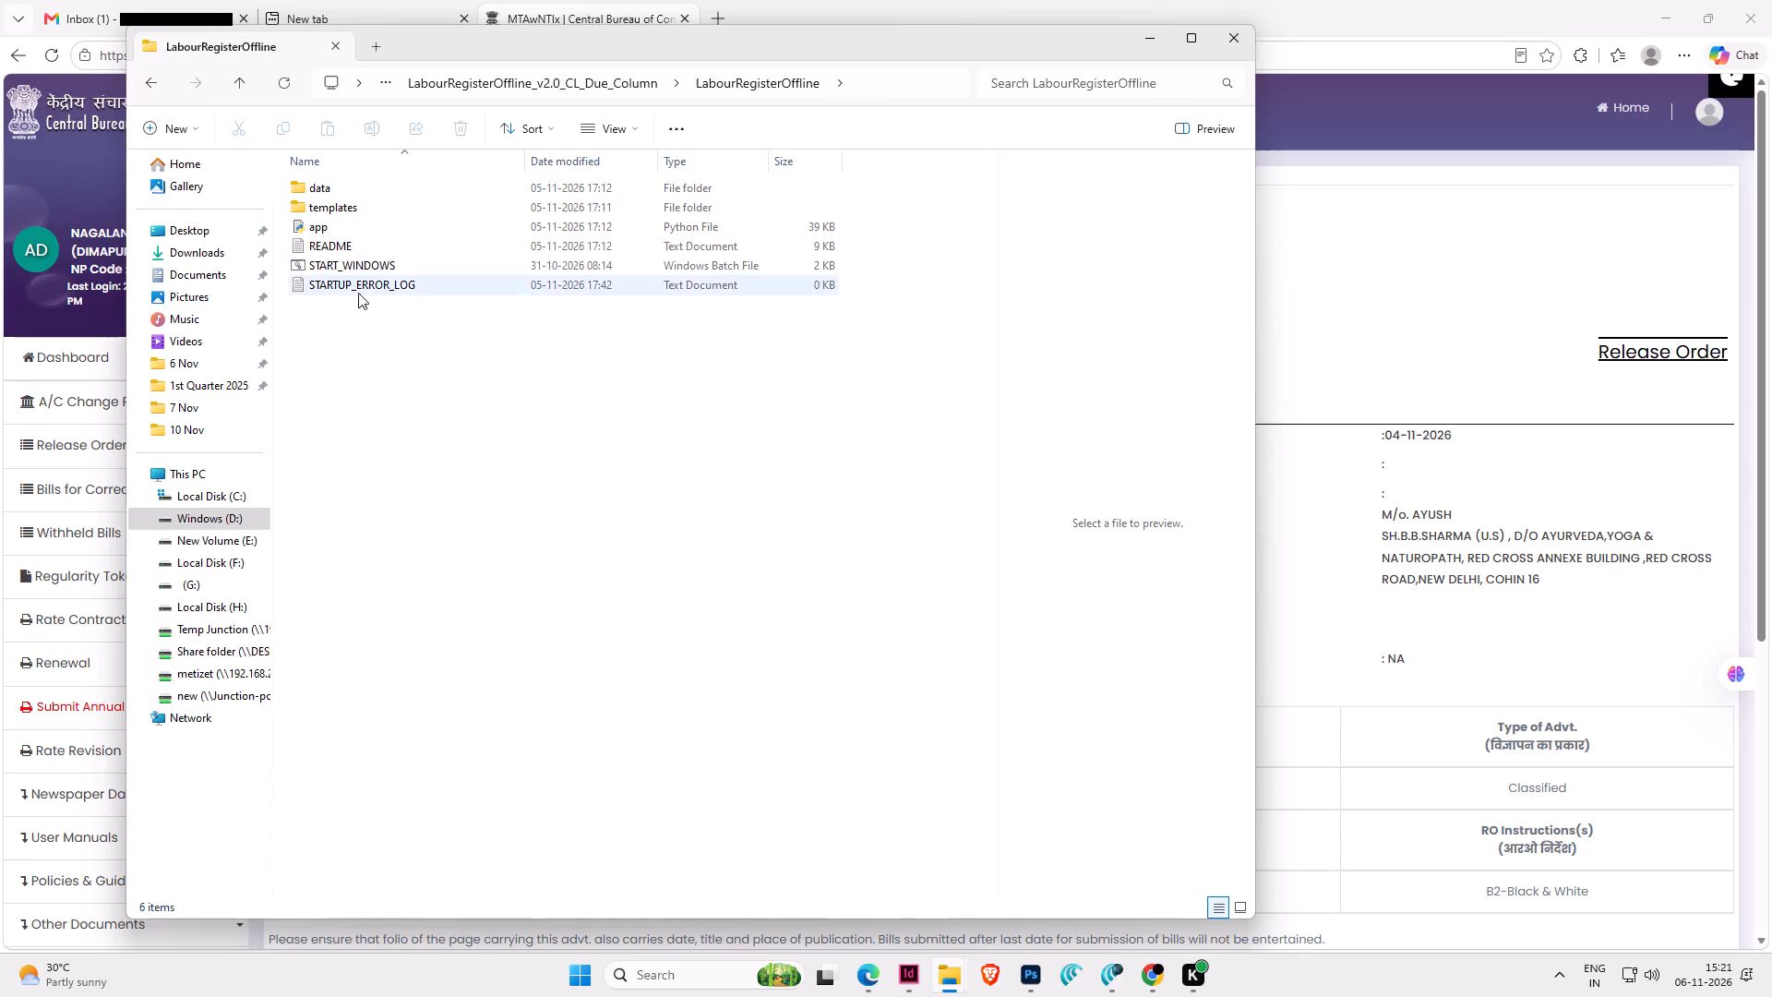
double_click(320, 263)
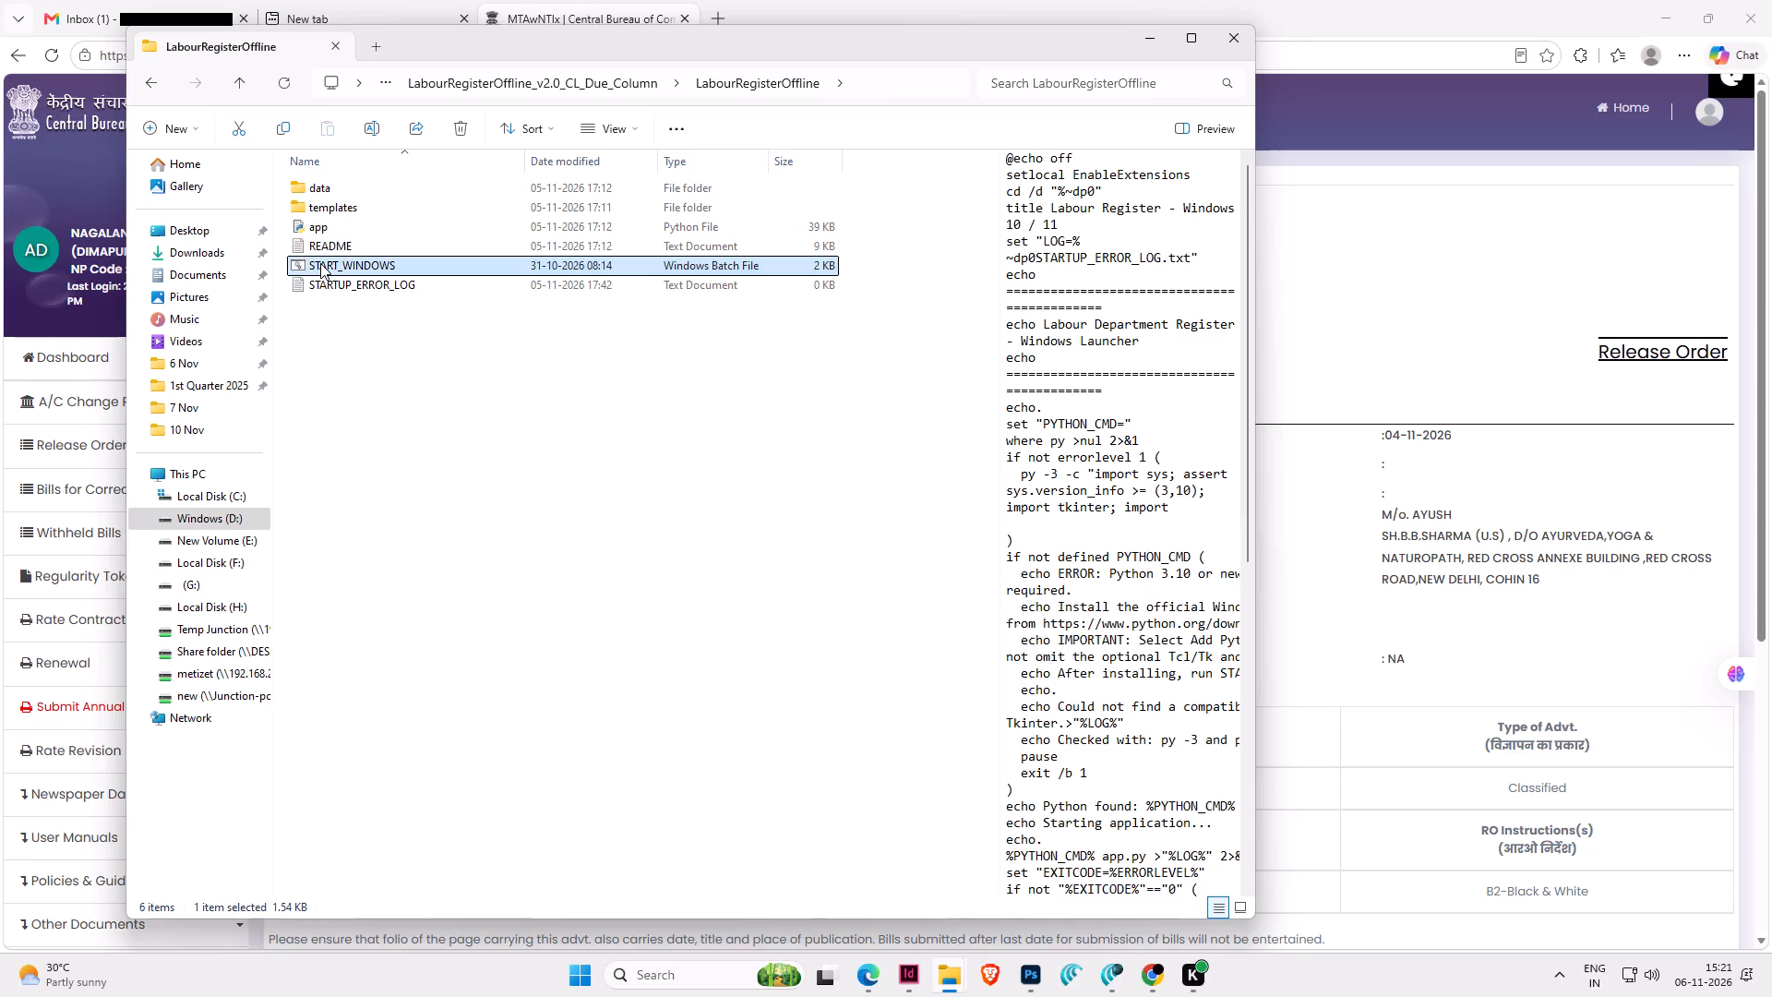
double_click(303, 264)
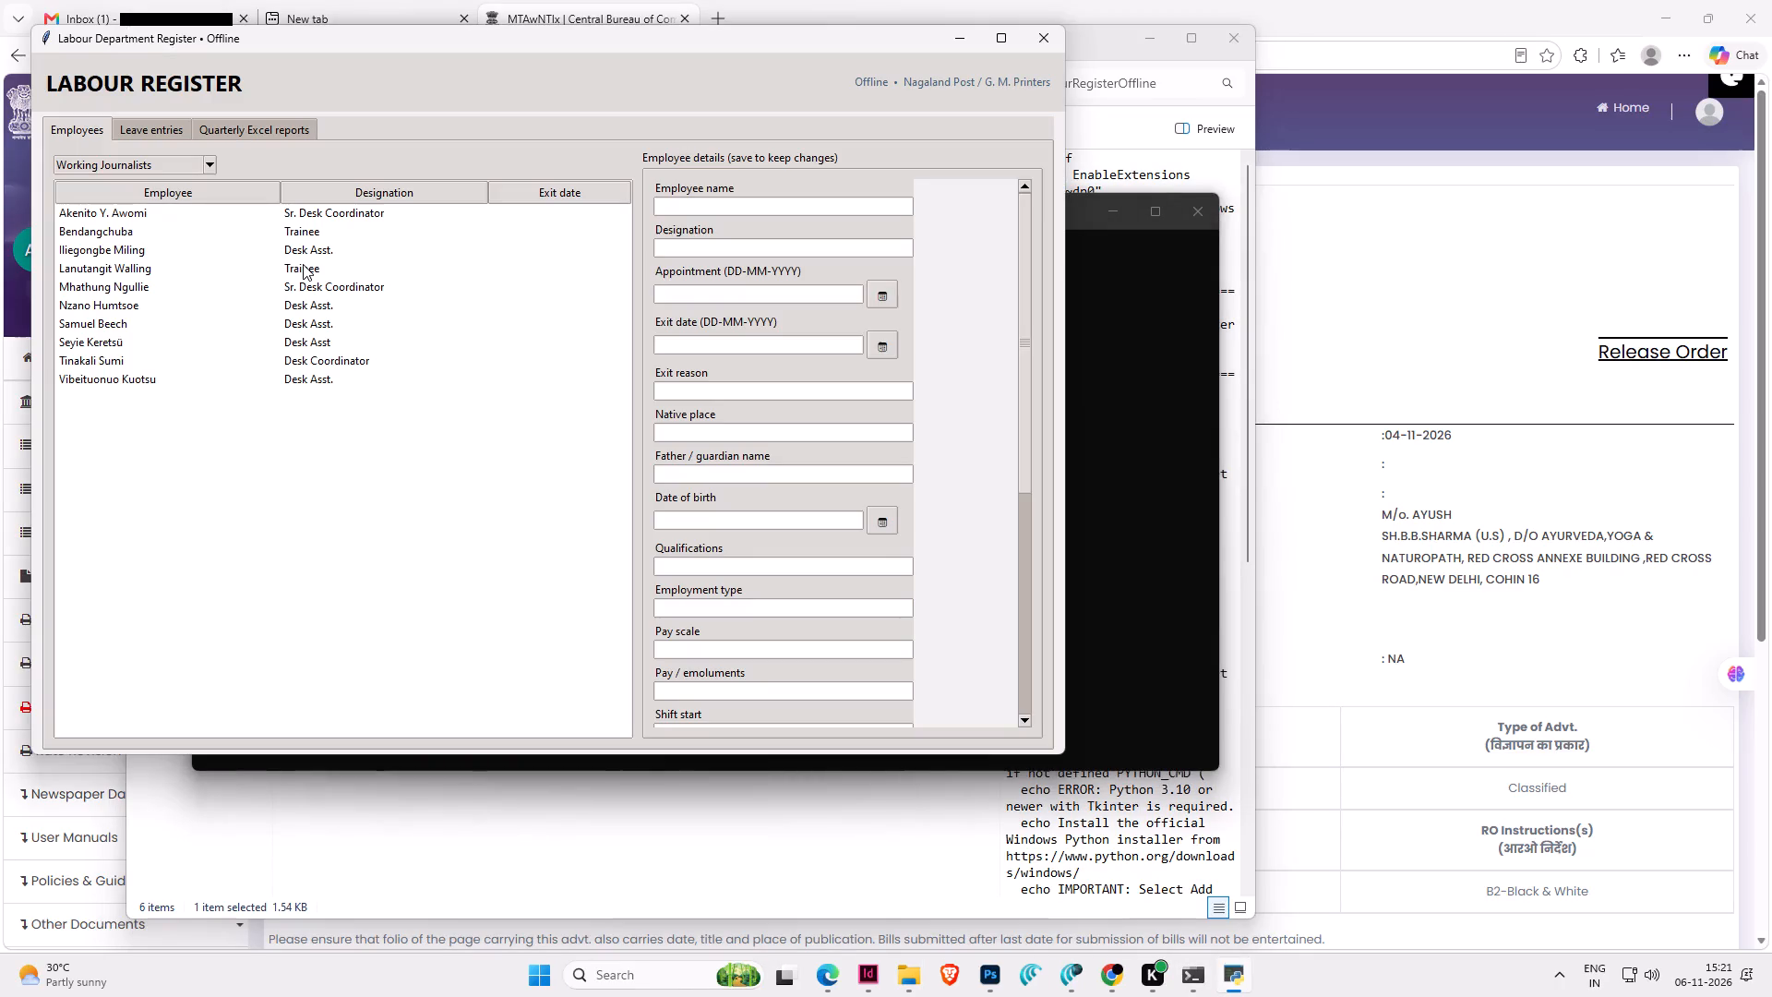
Open the leave entries in the Labour Register and examine the most recently recorded leave dates.
left_click(145, 123)
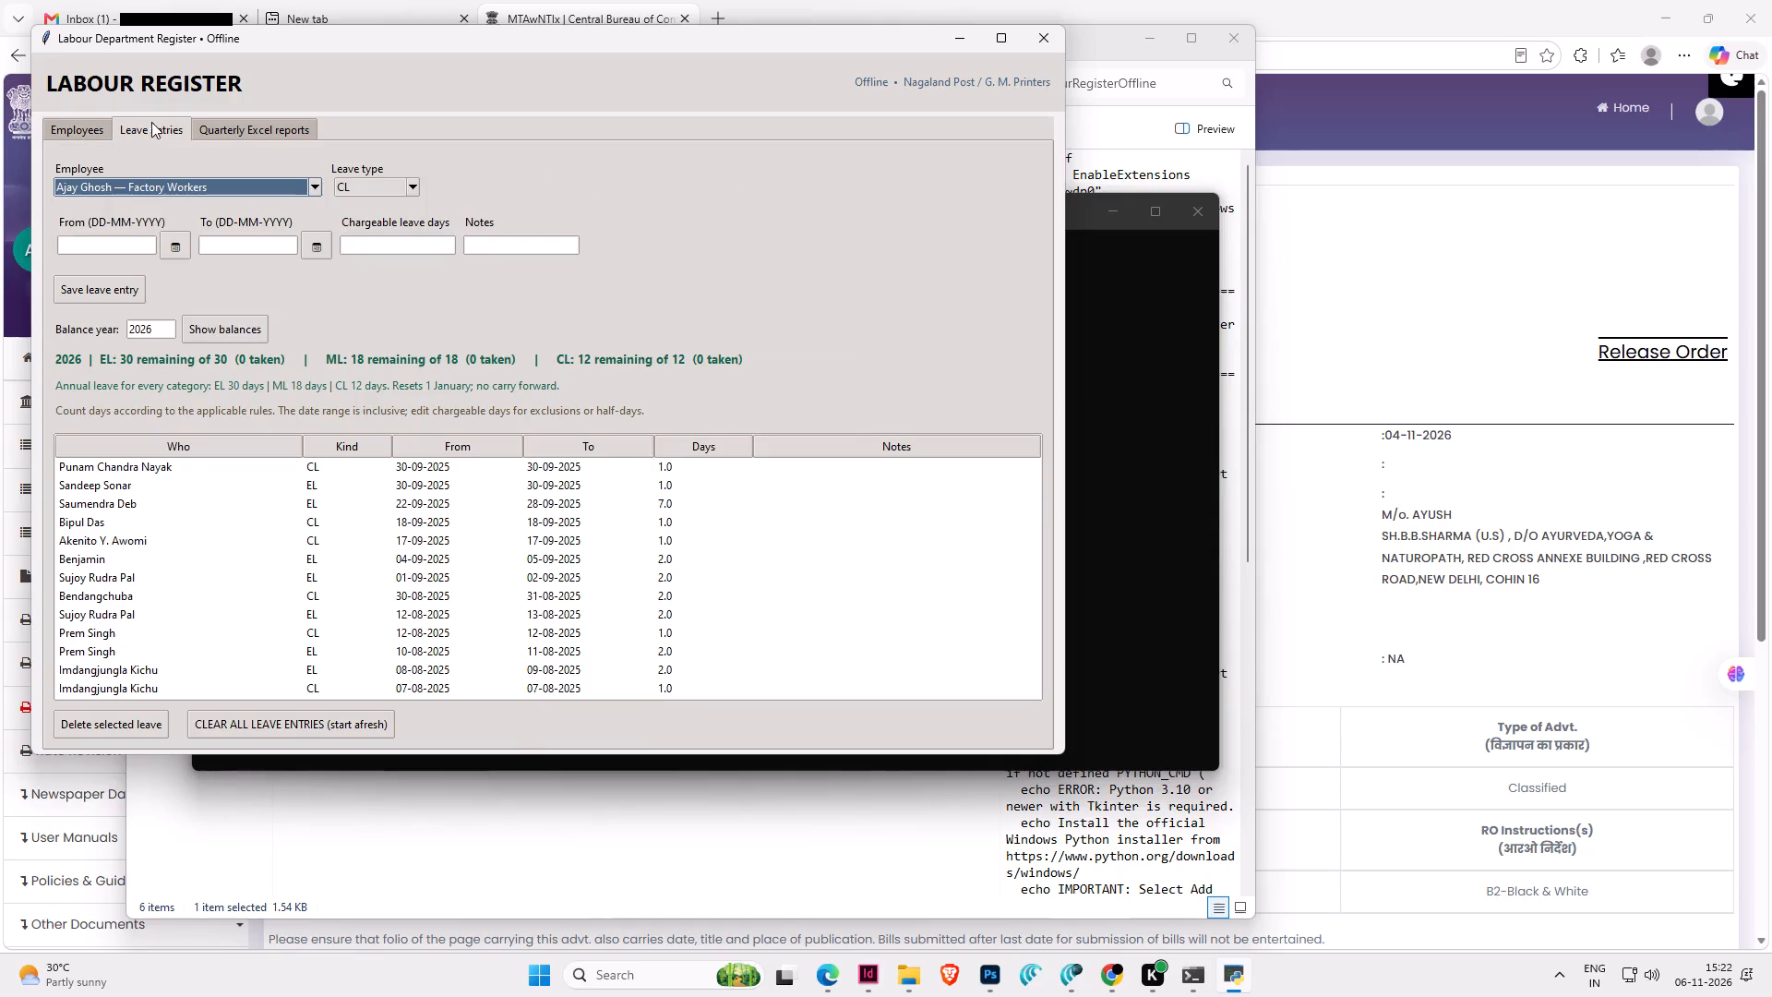
left_click(236, 121)
left_click(173, 124)
scroll(495, 544, "down", 6)
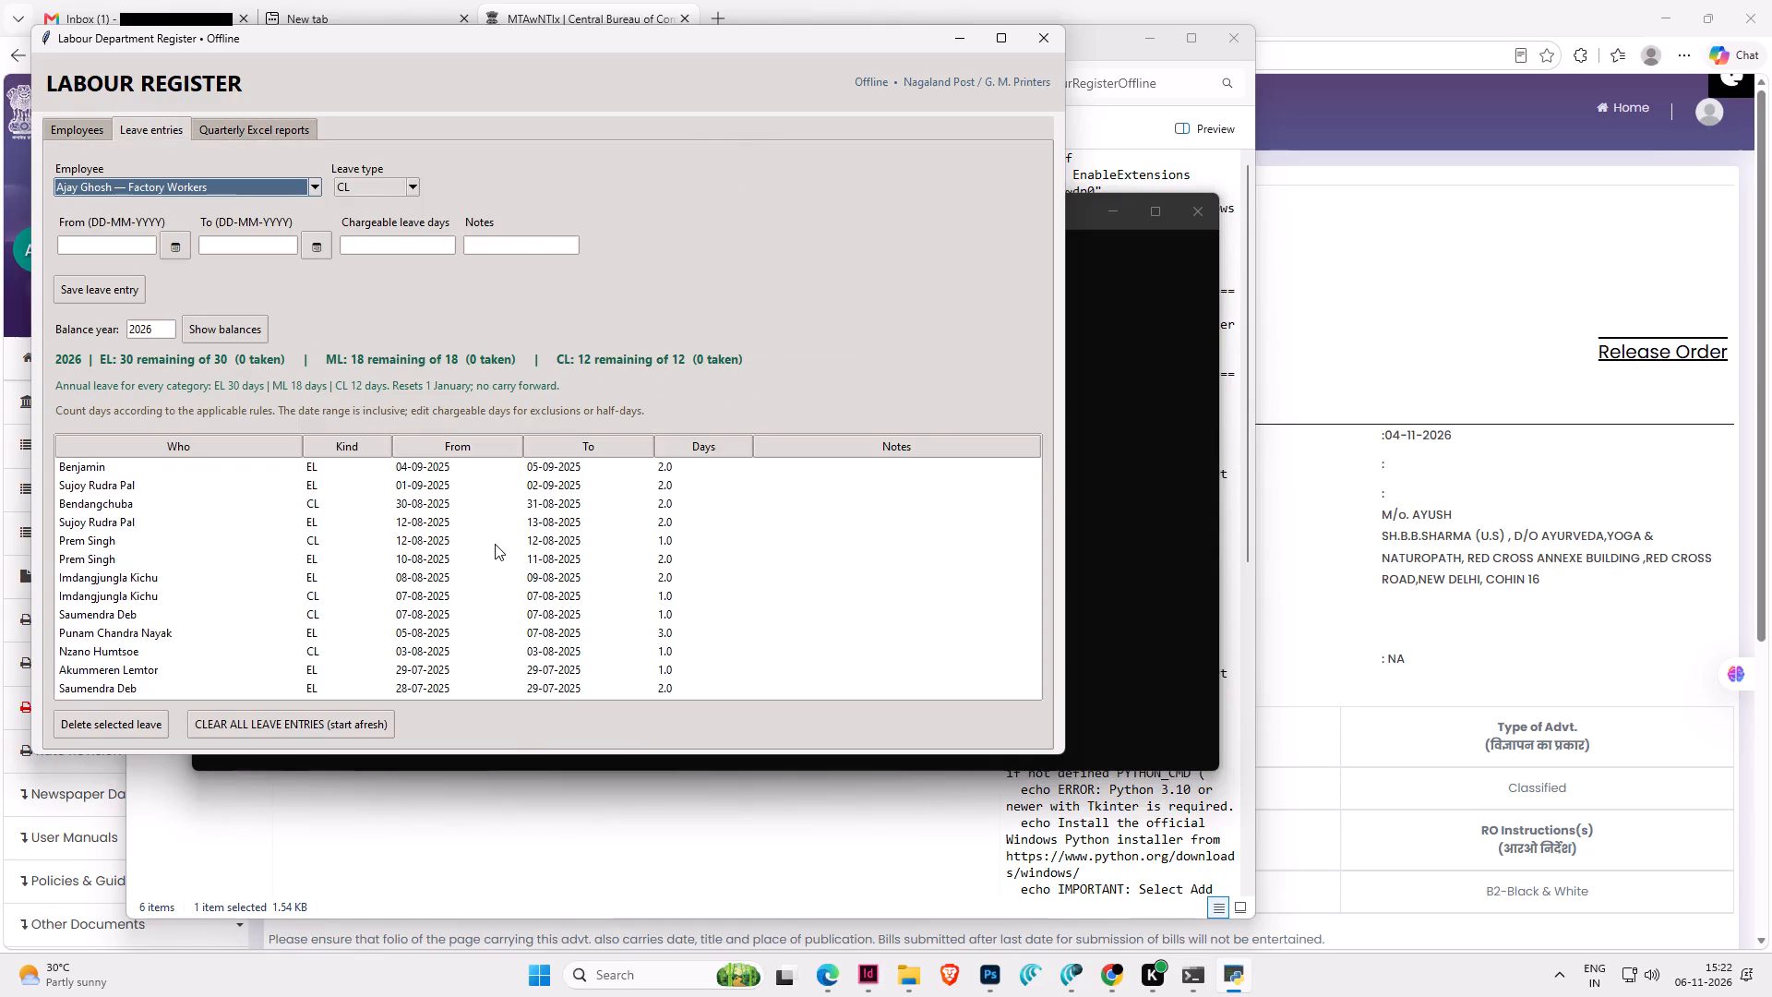
scroll(495, 544, "down", 6)
scroll(495, 544, "up", 20)
scroll(495, 544, "up", 7)
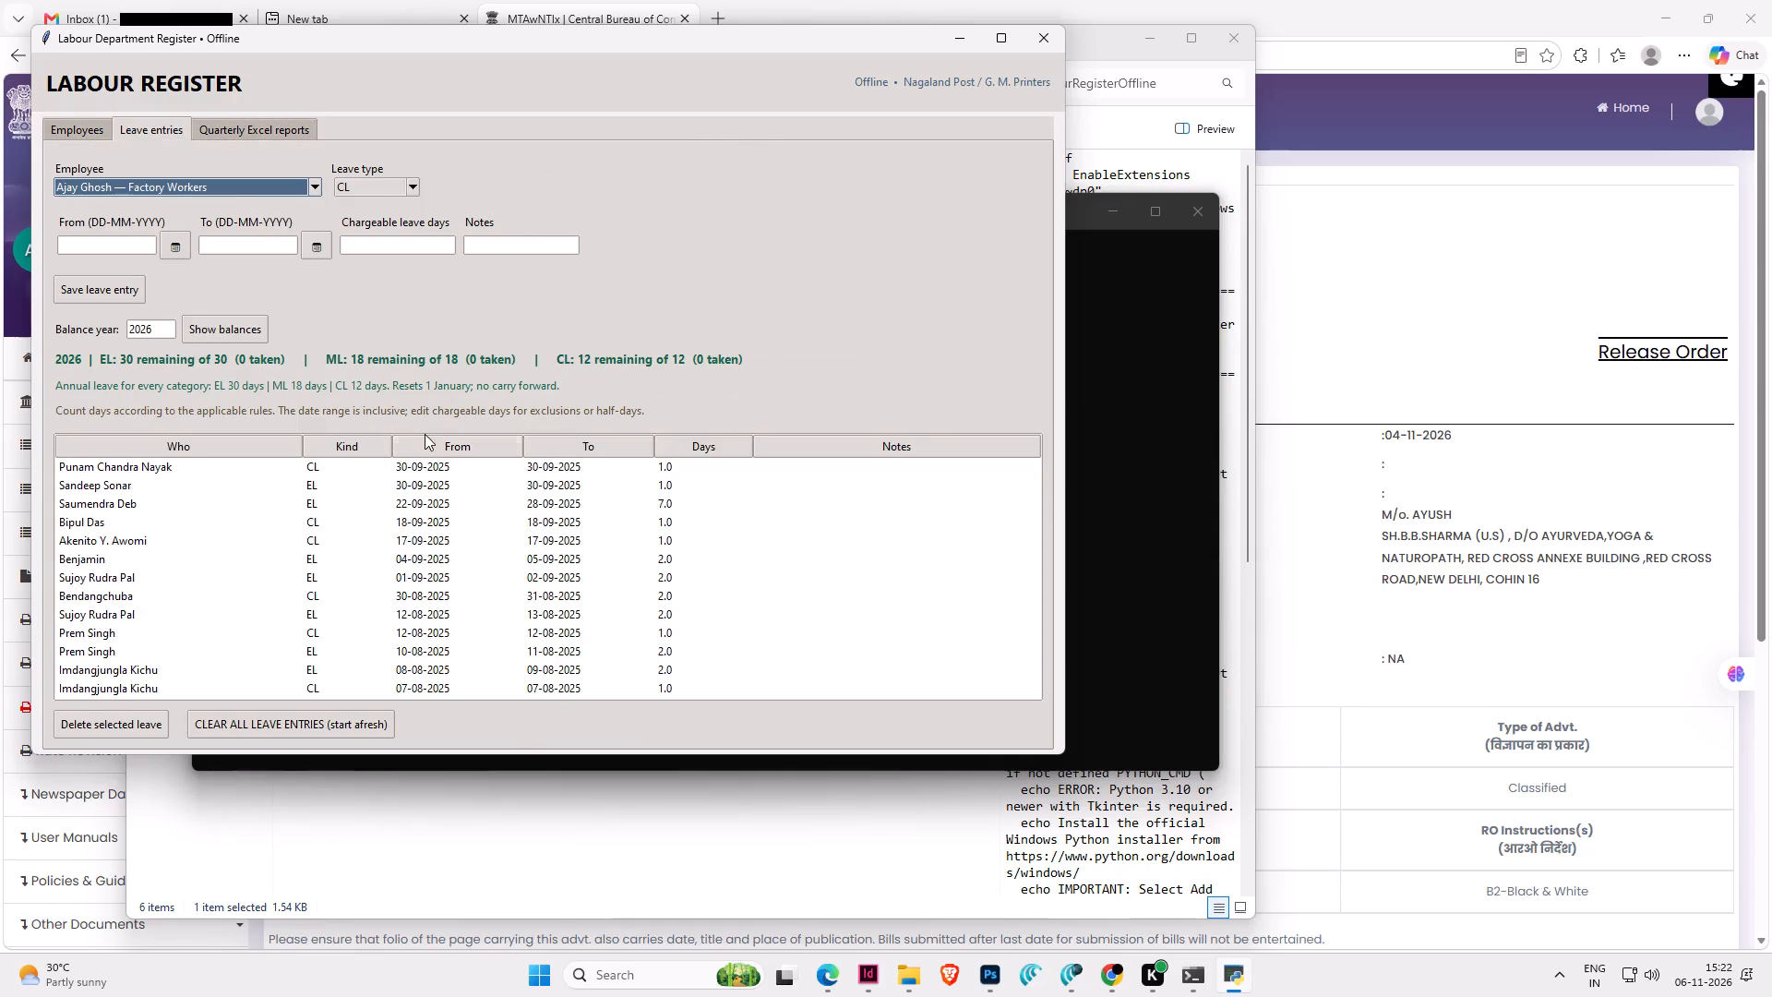
Switch to File Explorer and open the Salary For October 2025 workbook from the 2025 folder of Dept of Labour emp list.
left_click(912, 974)
left_click(835, 864)
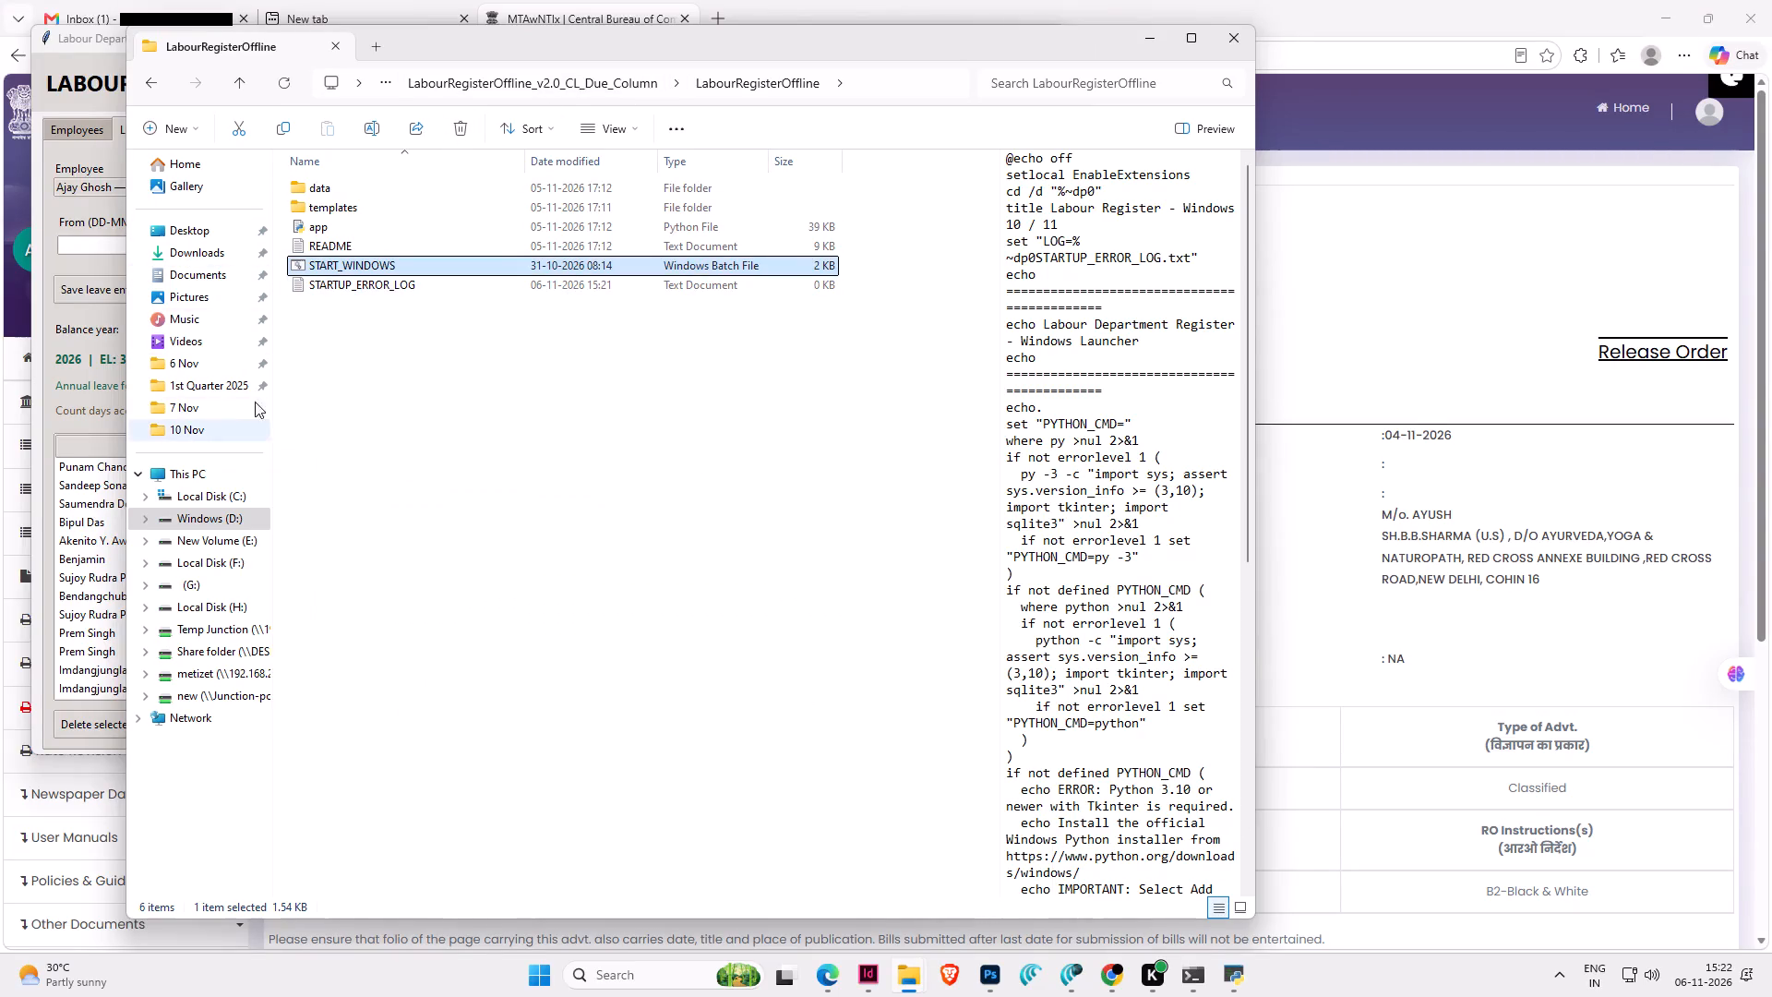
left_click(603, 68)
left_click(603, 84)
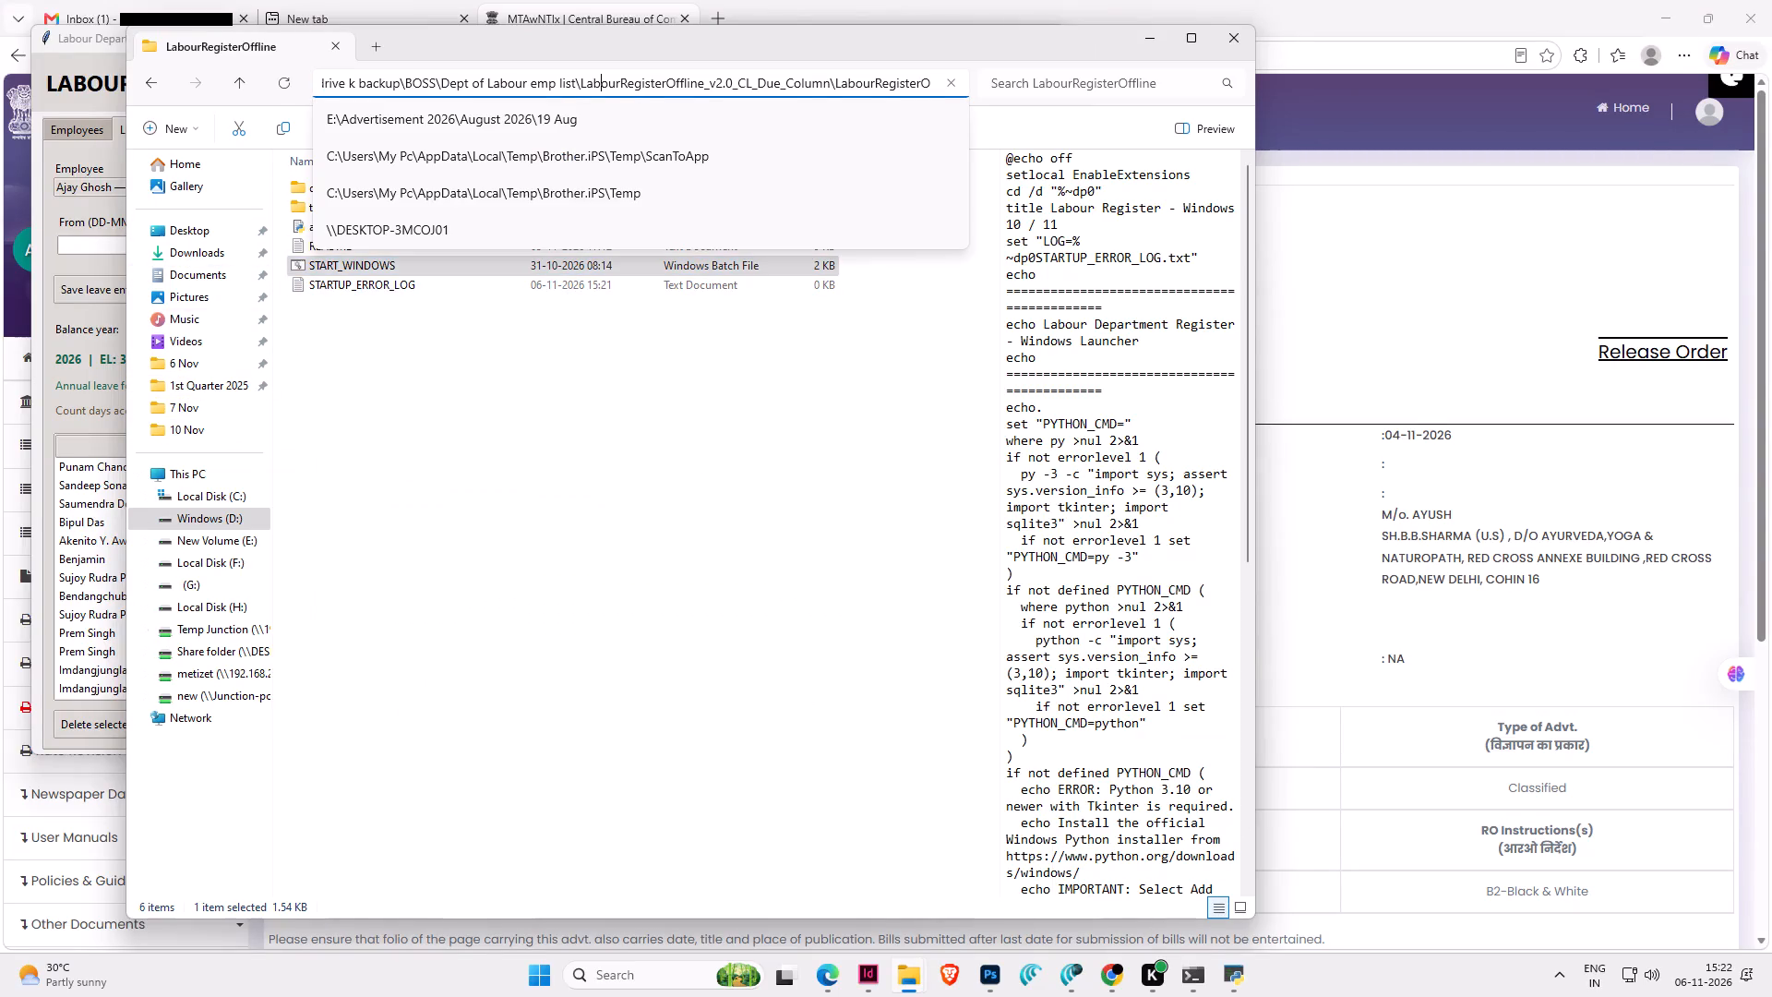
left_click(520, 86)
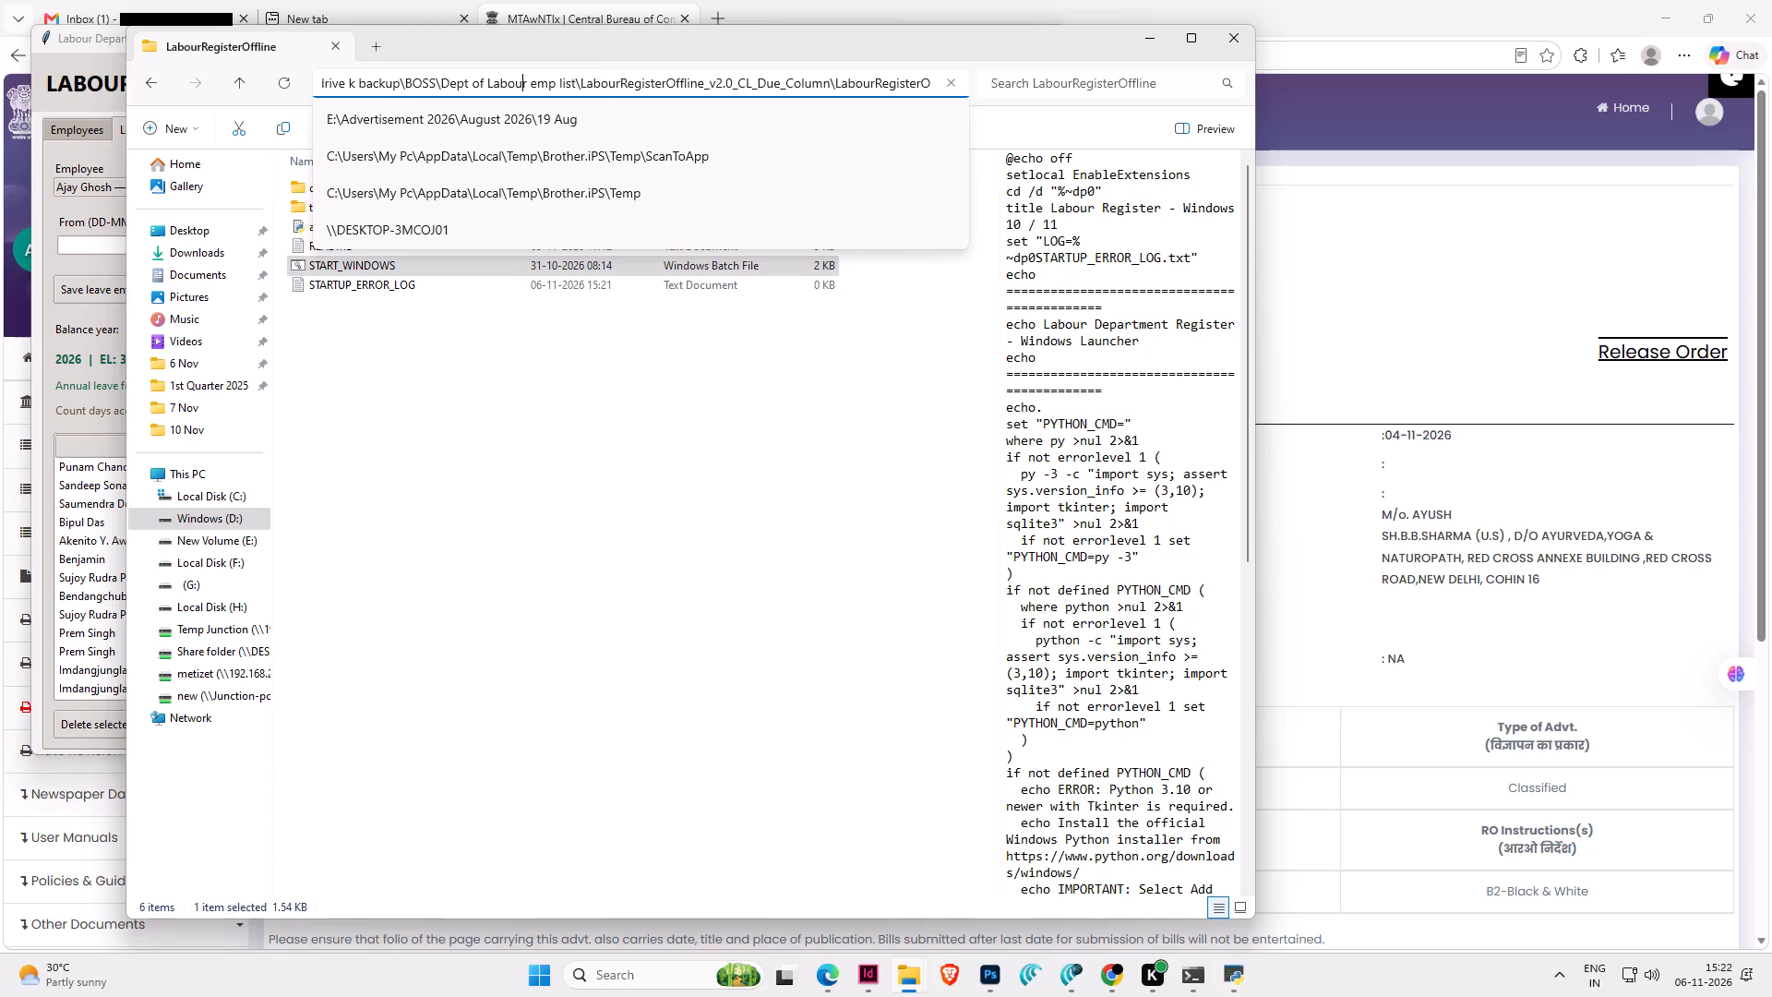
left_click(520, 84)
key("Escape")
left_click(519, 83)
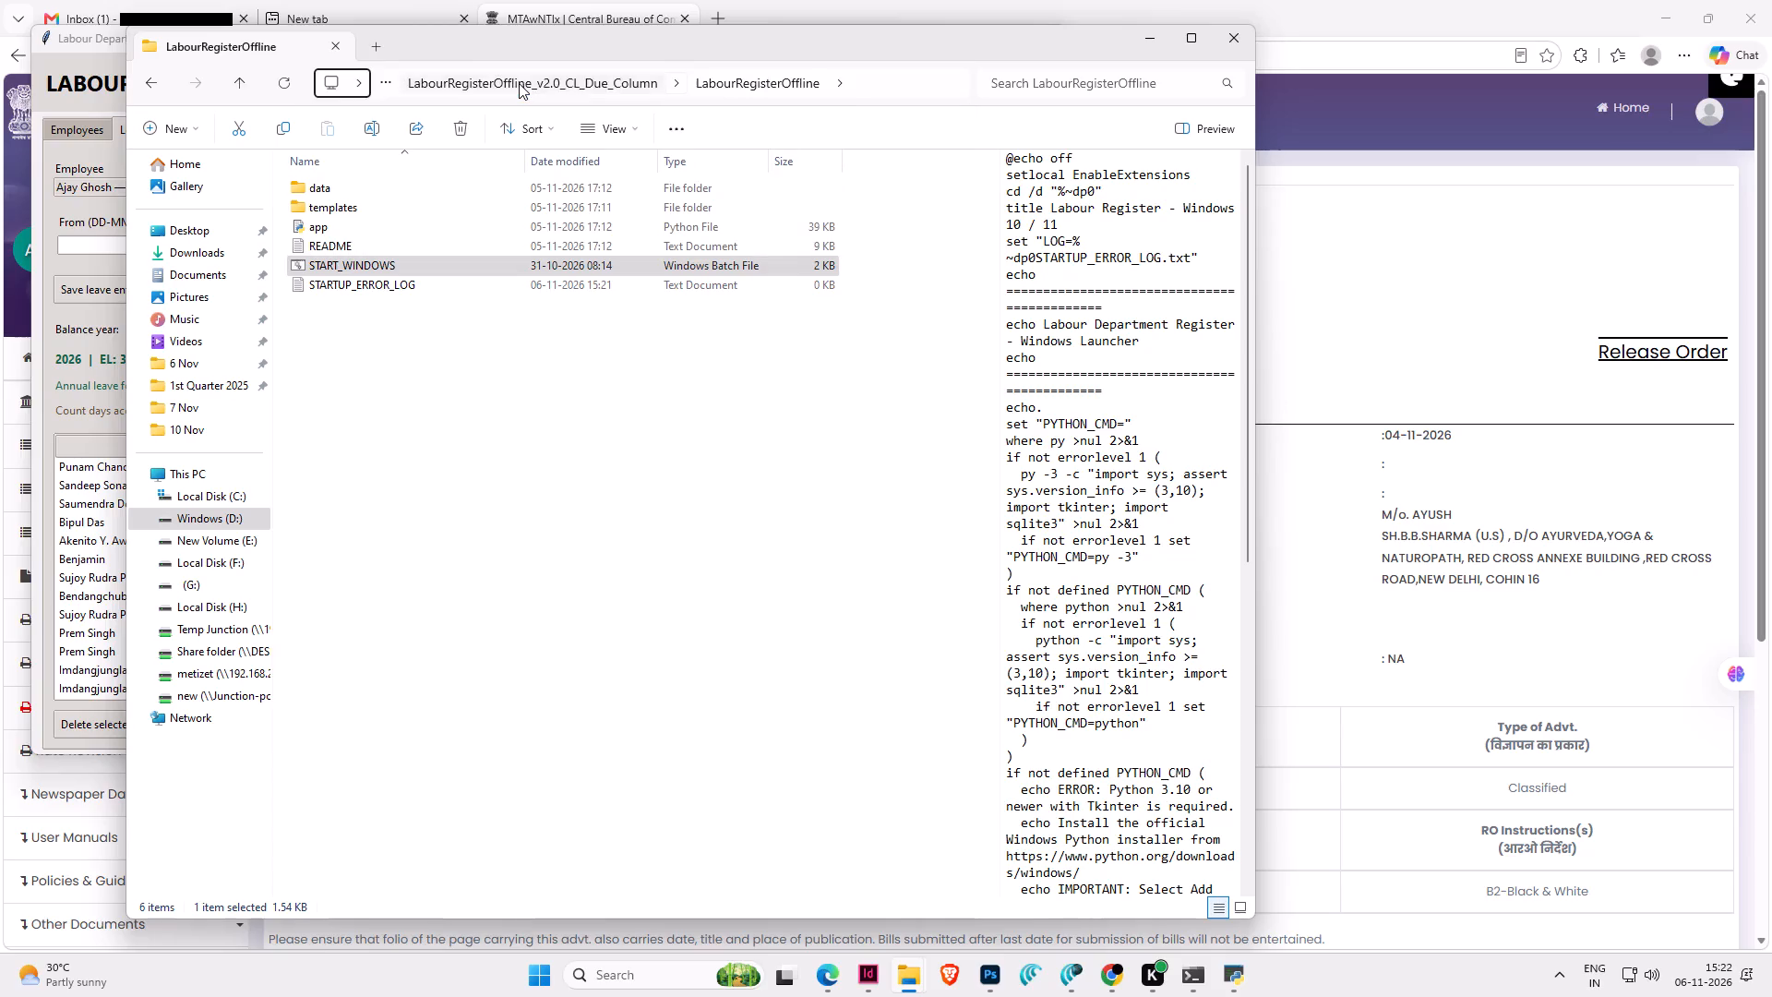
left_click(575, 84)
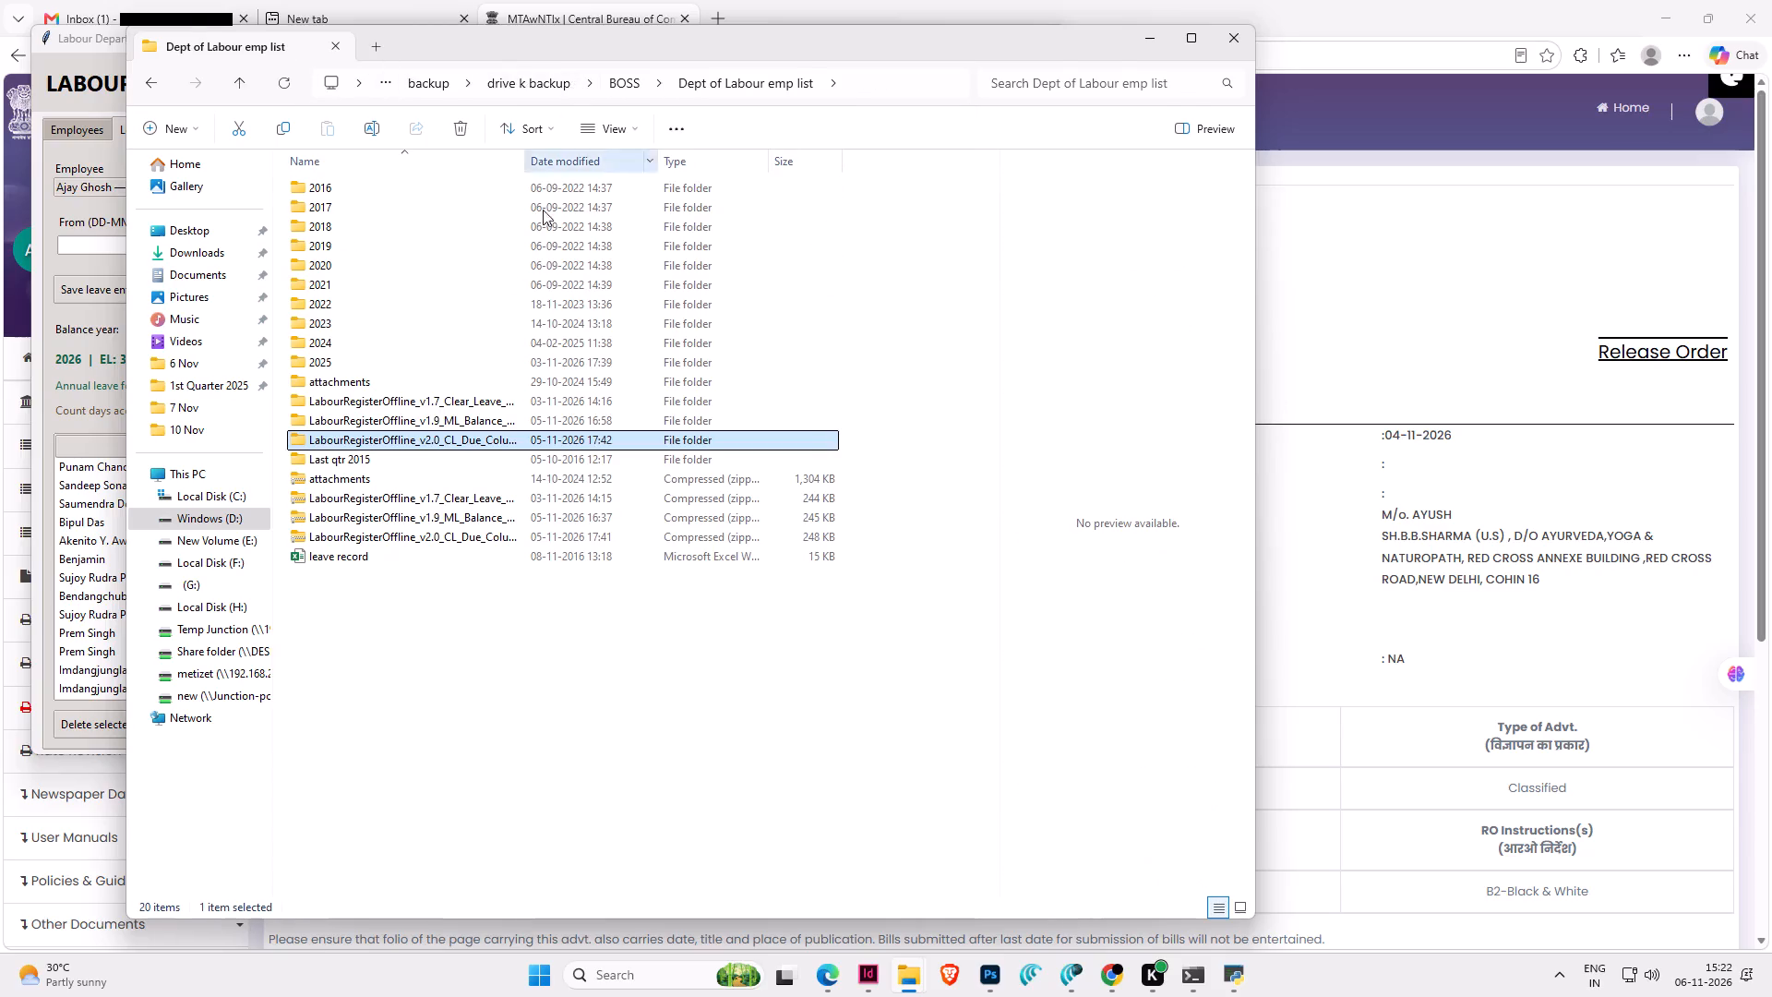
double_click(331, 366)
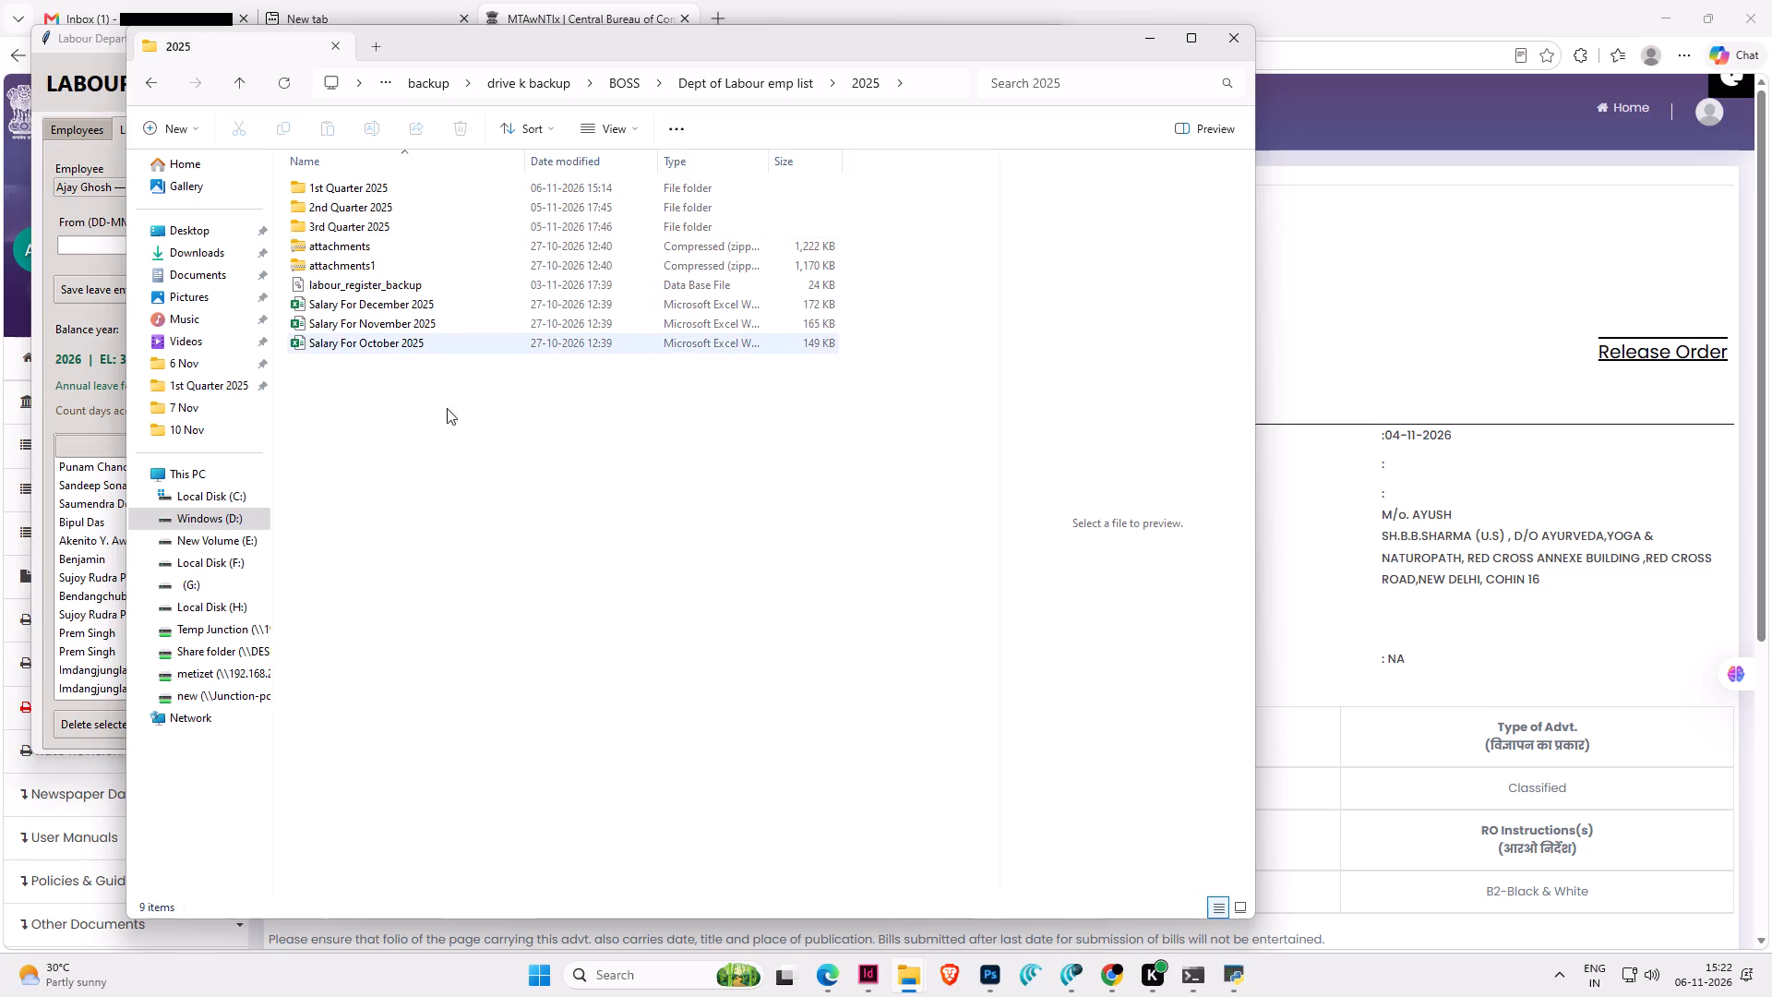
double_click(383, 340)
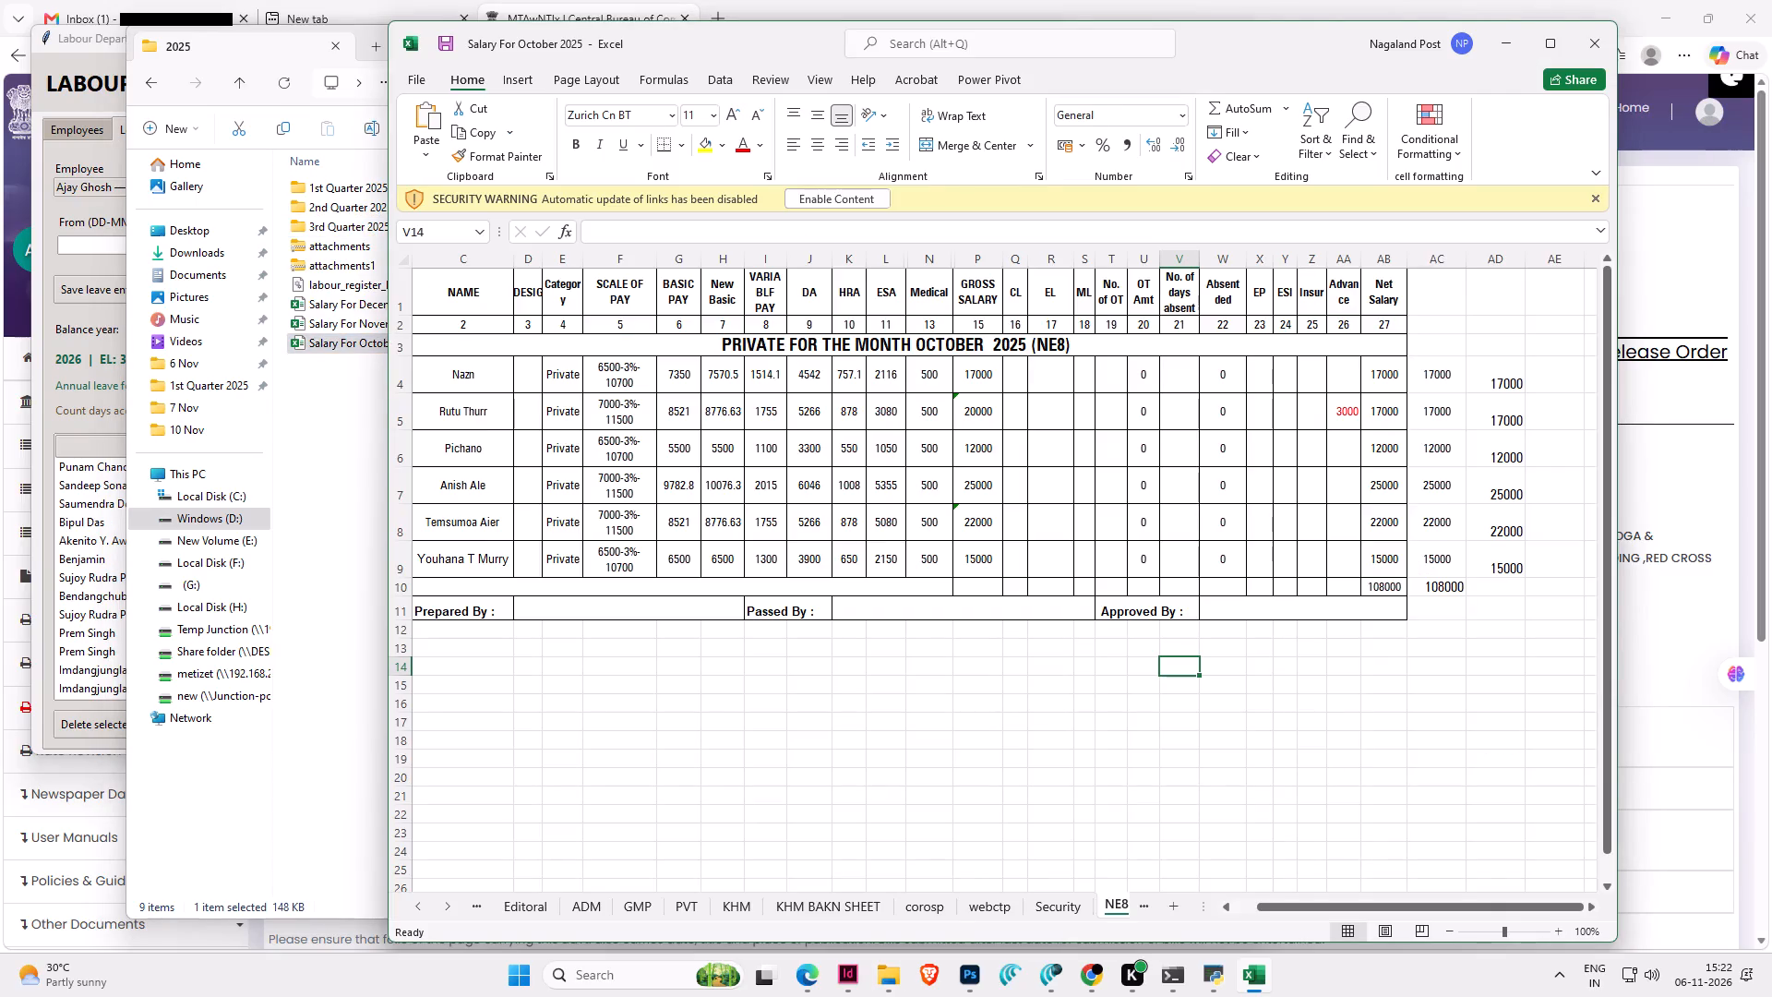
Enable the workbook's content and continue without updating its links.
left_click(862, 196)
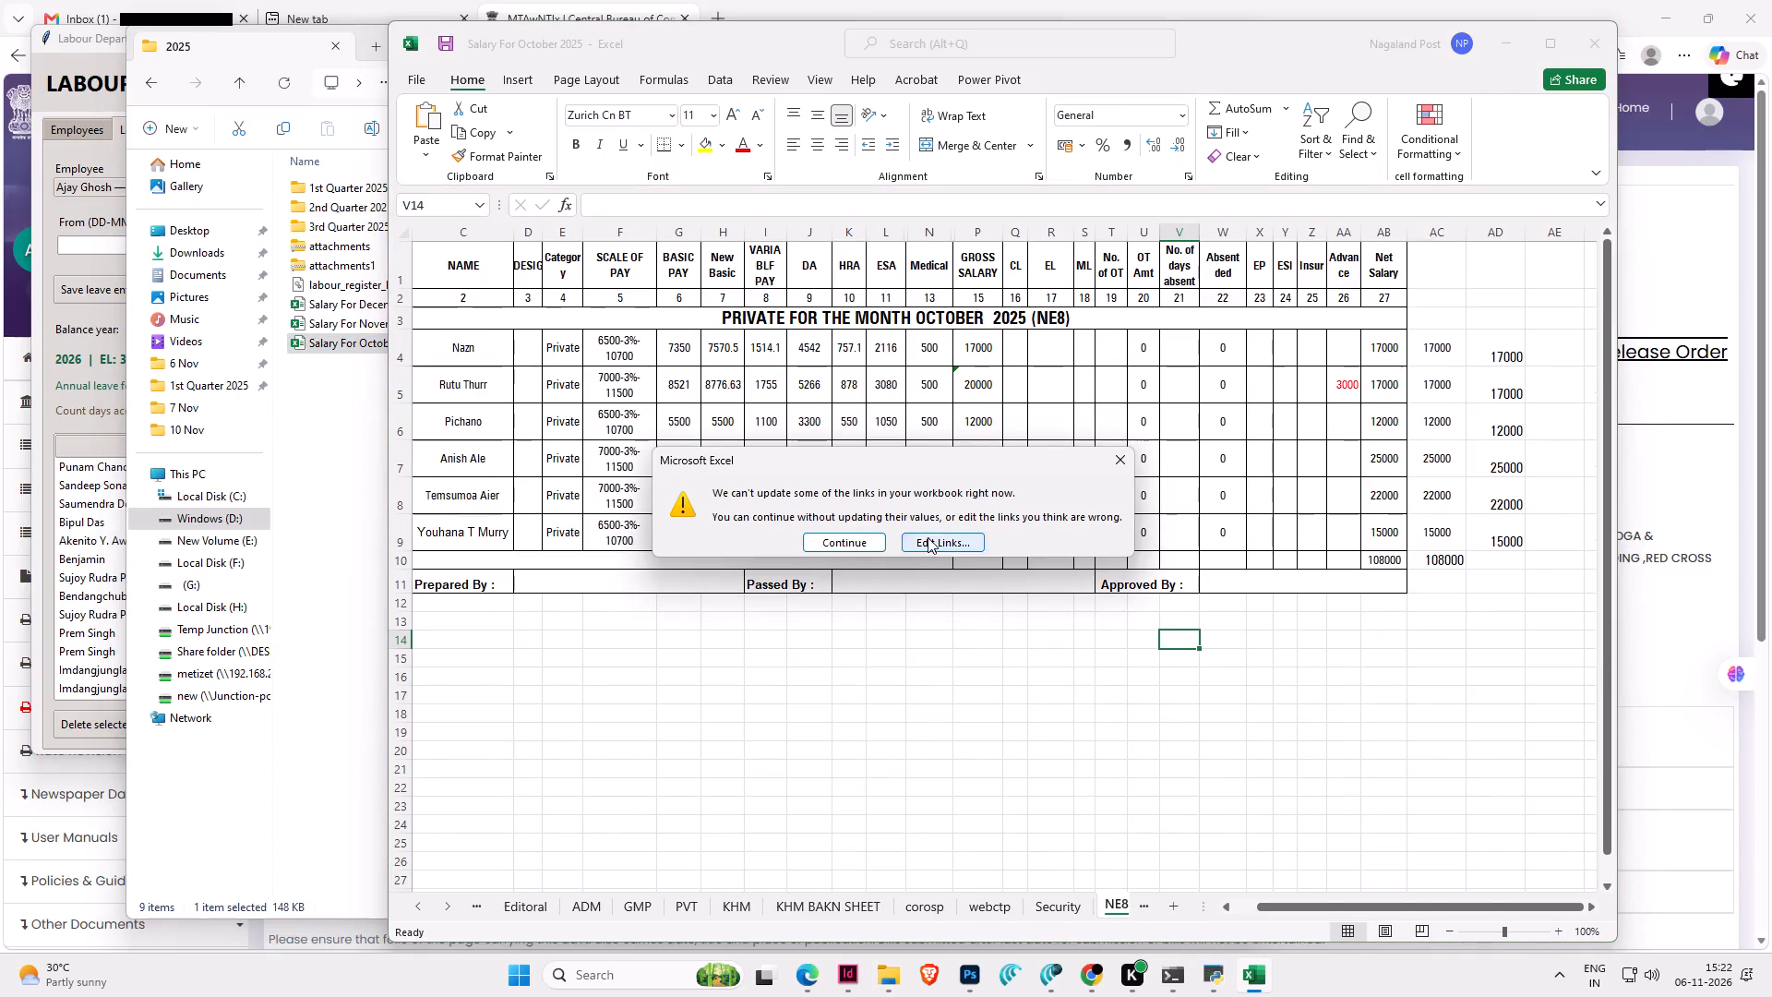
left_click(844, 537)
Bring up the Editoral sheet and examine the October 2025 CL, EL and ML columns for staff leave.
scroll(865, 469, "up", 8)
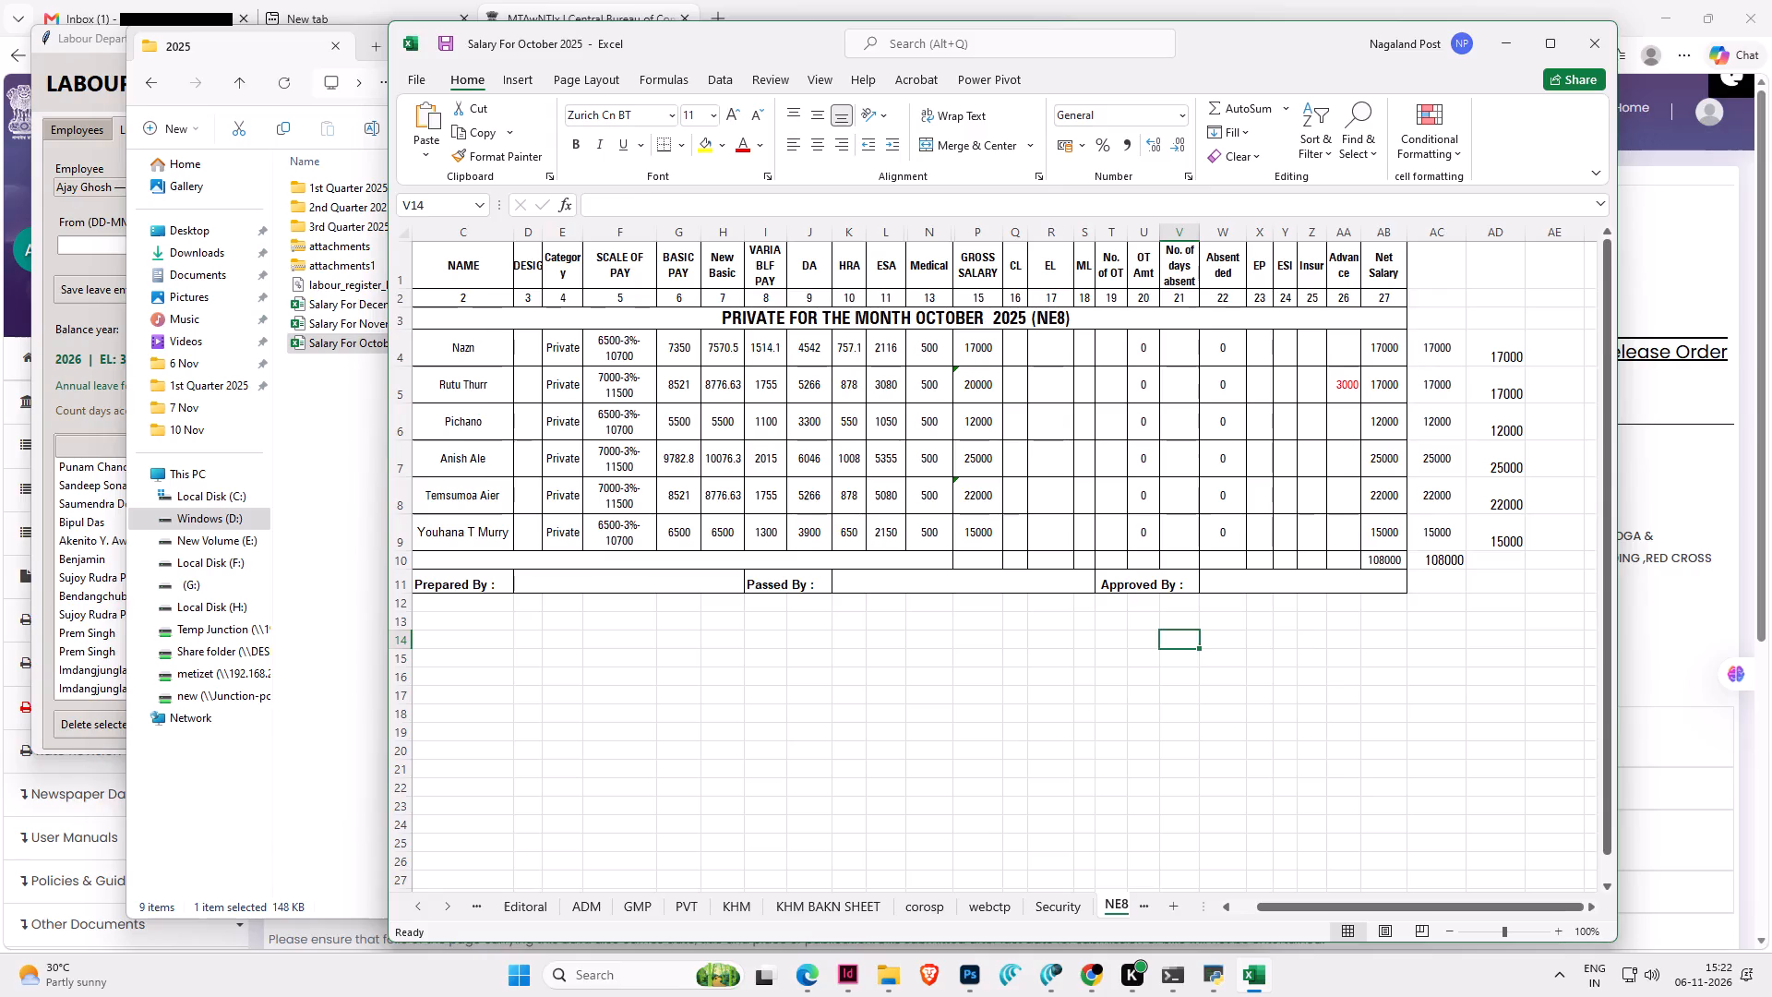
left_click(865, 469)
scroll(865, 469, "up", 5)
scroll(865, 469, "down", 5)
scroll(865, 469, "up", 7)
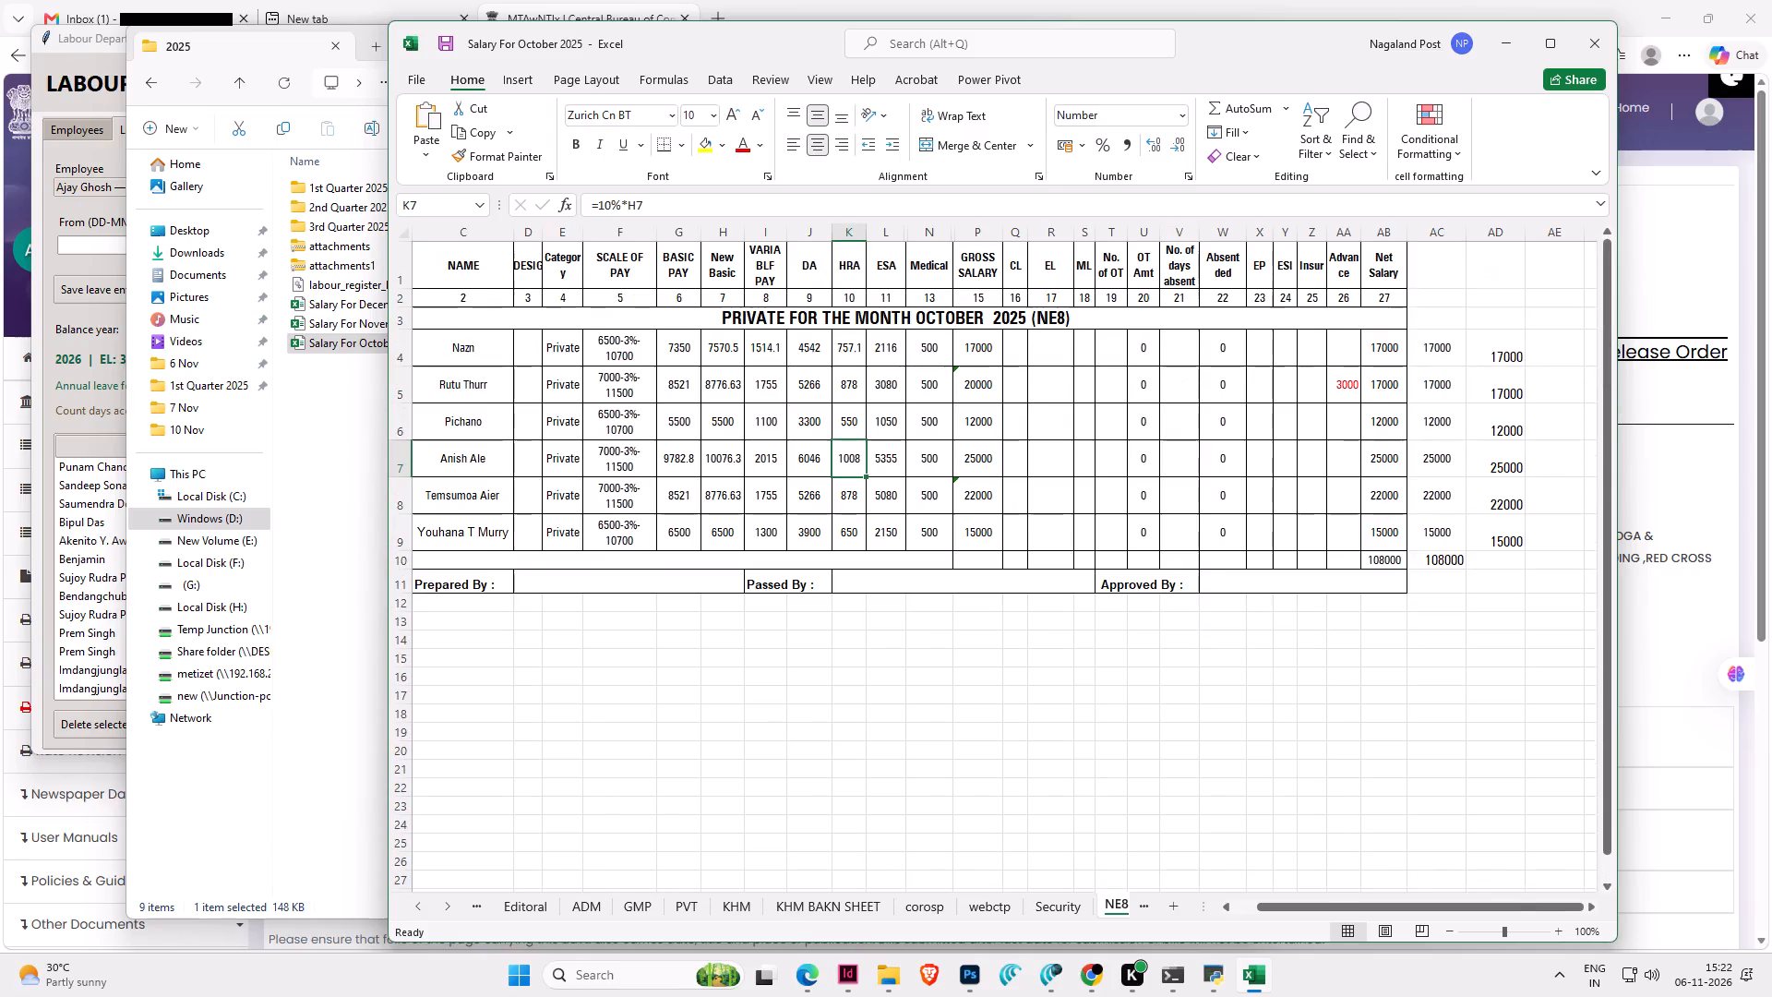
left_click(536, 900)
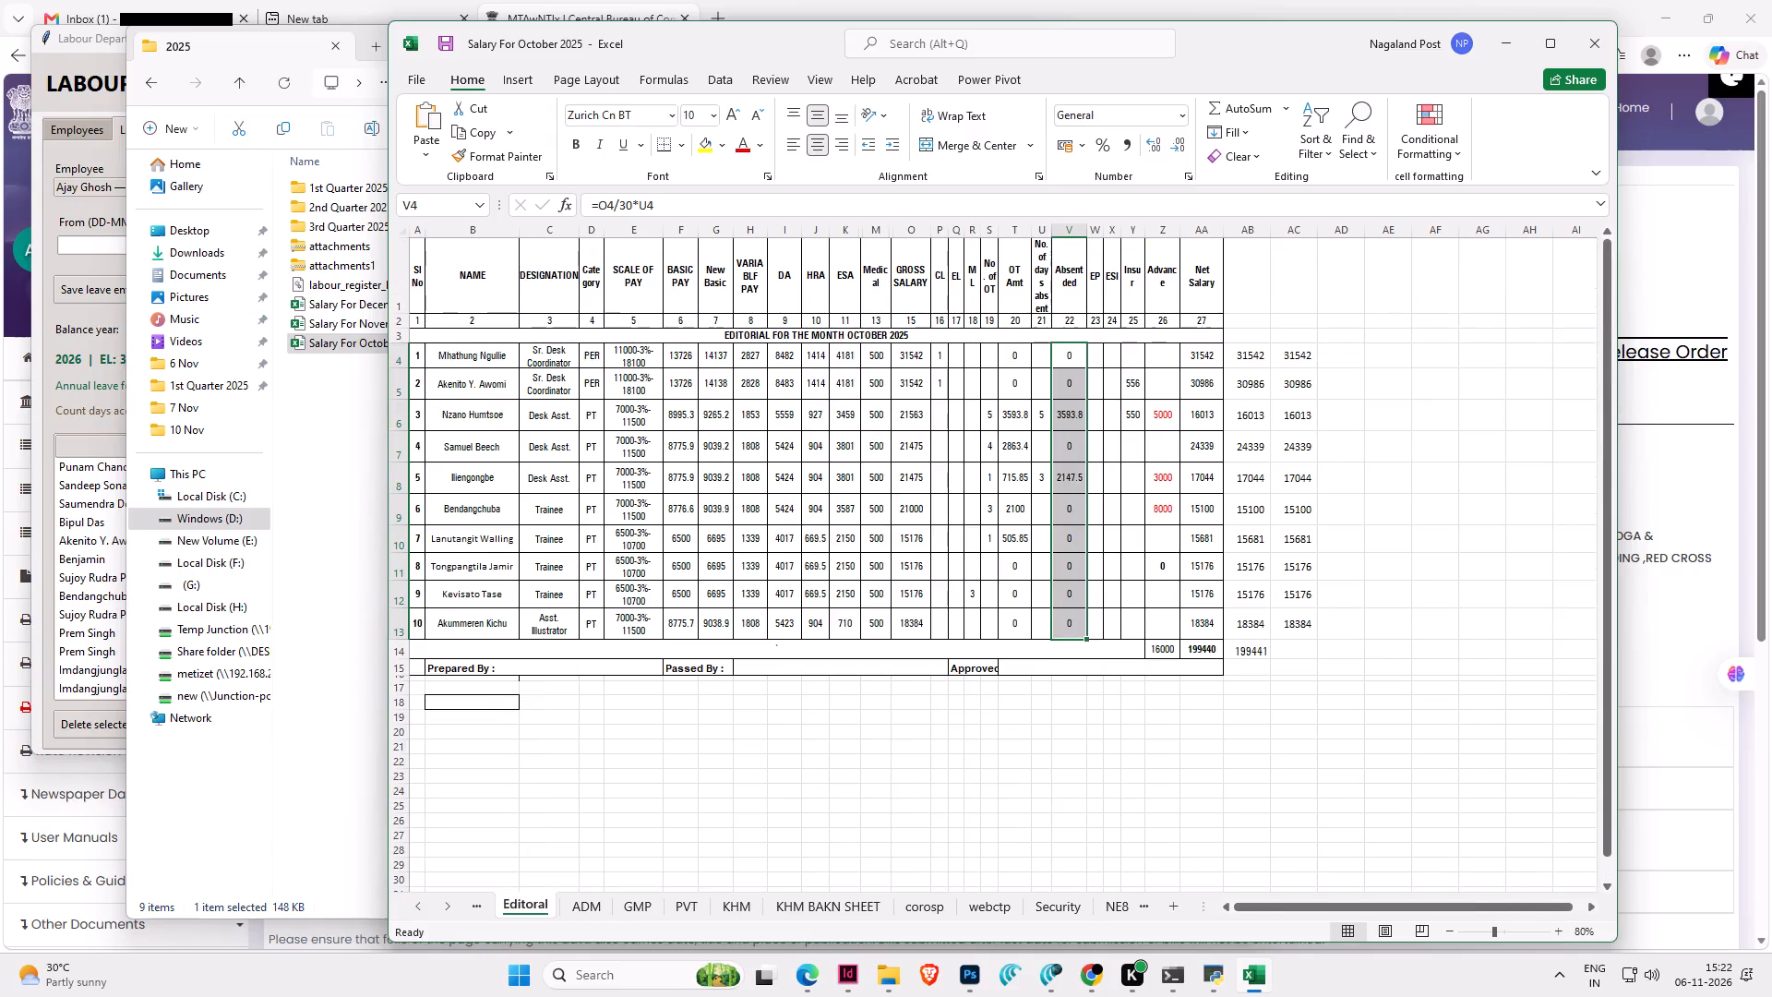
scroll(787, 420, "up", 2)
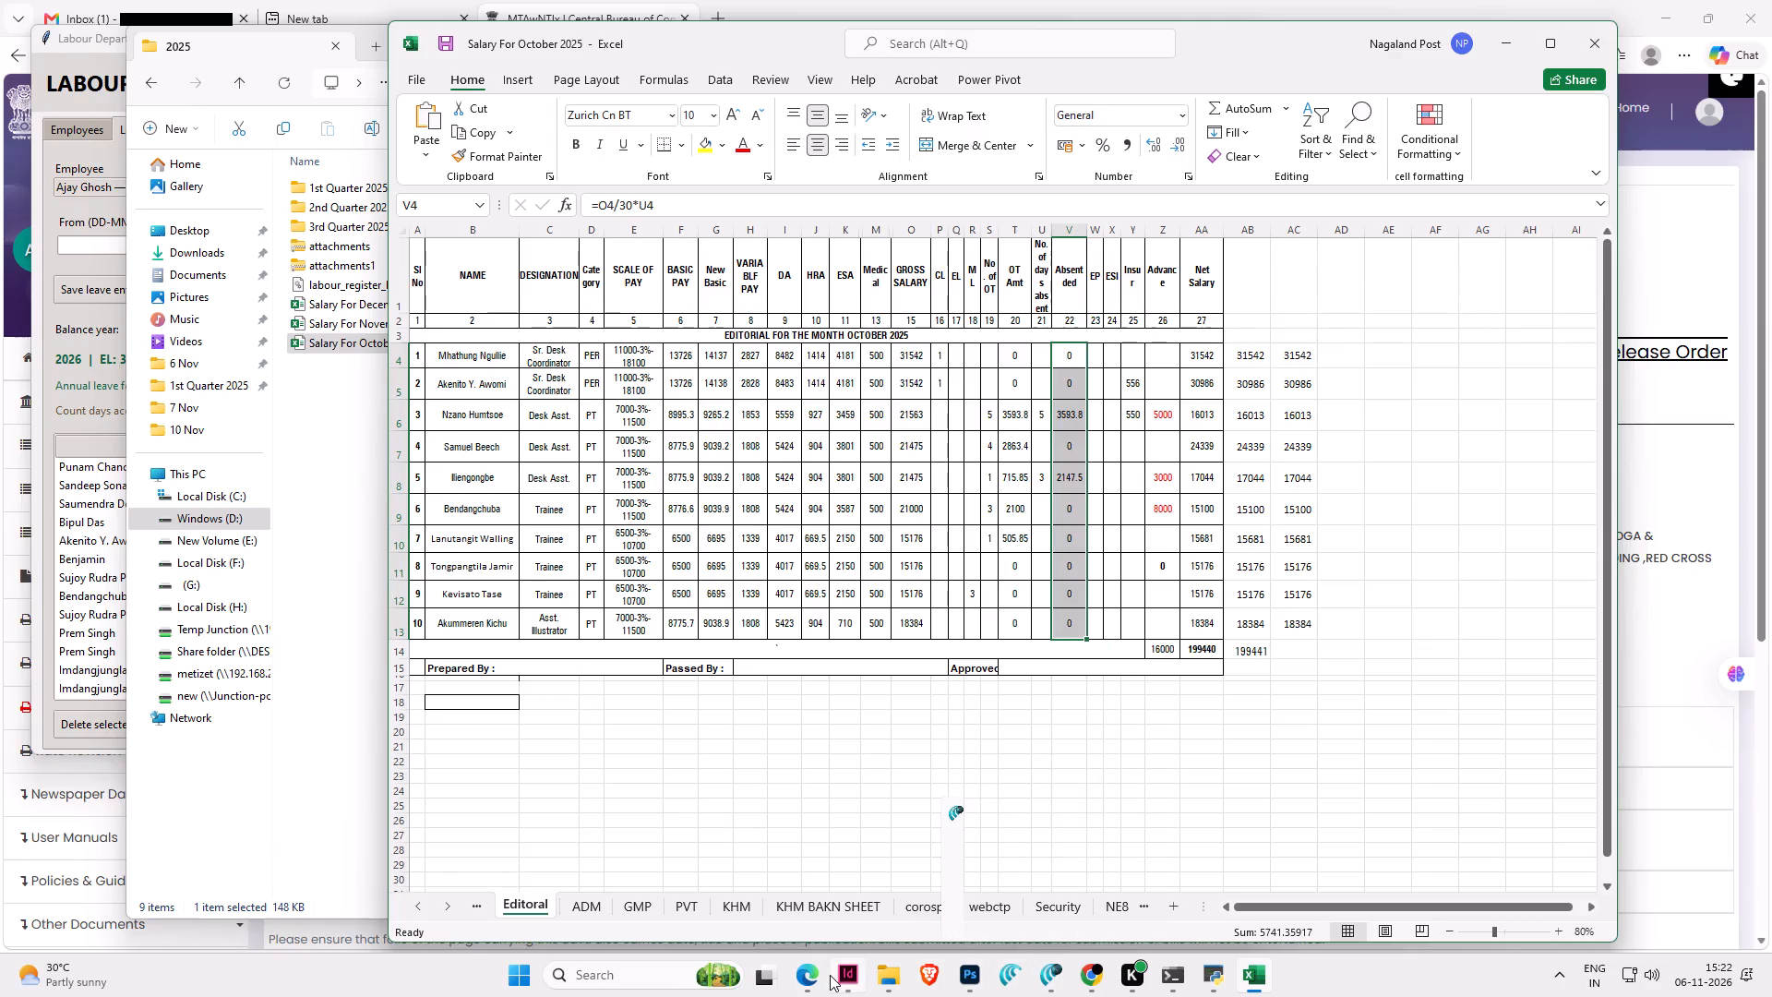
Switch back to the Labour Register and enter 9-10-2025 as both the From and To date of the new leave entry.
left_click(1210, 971)
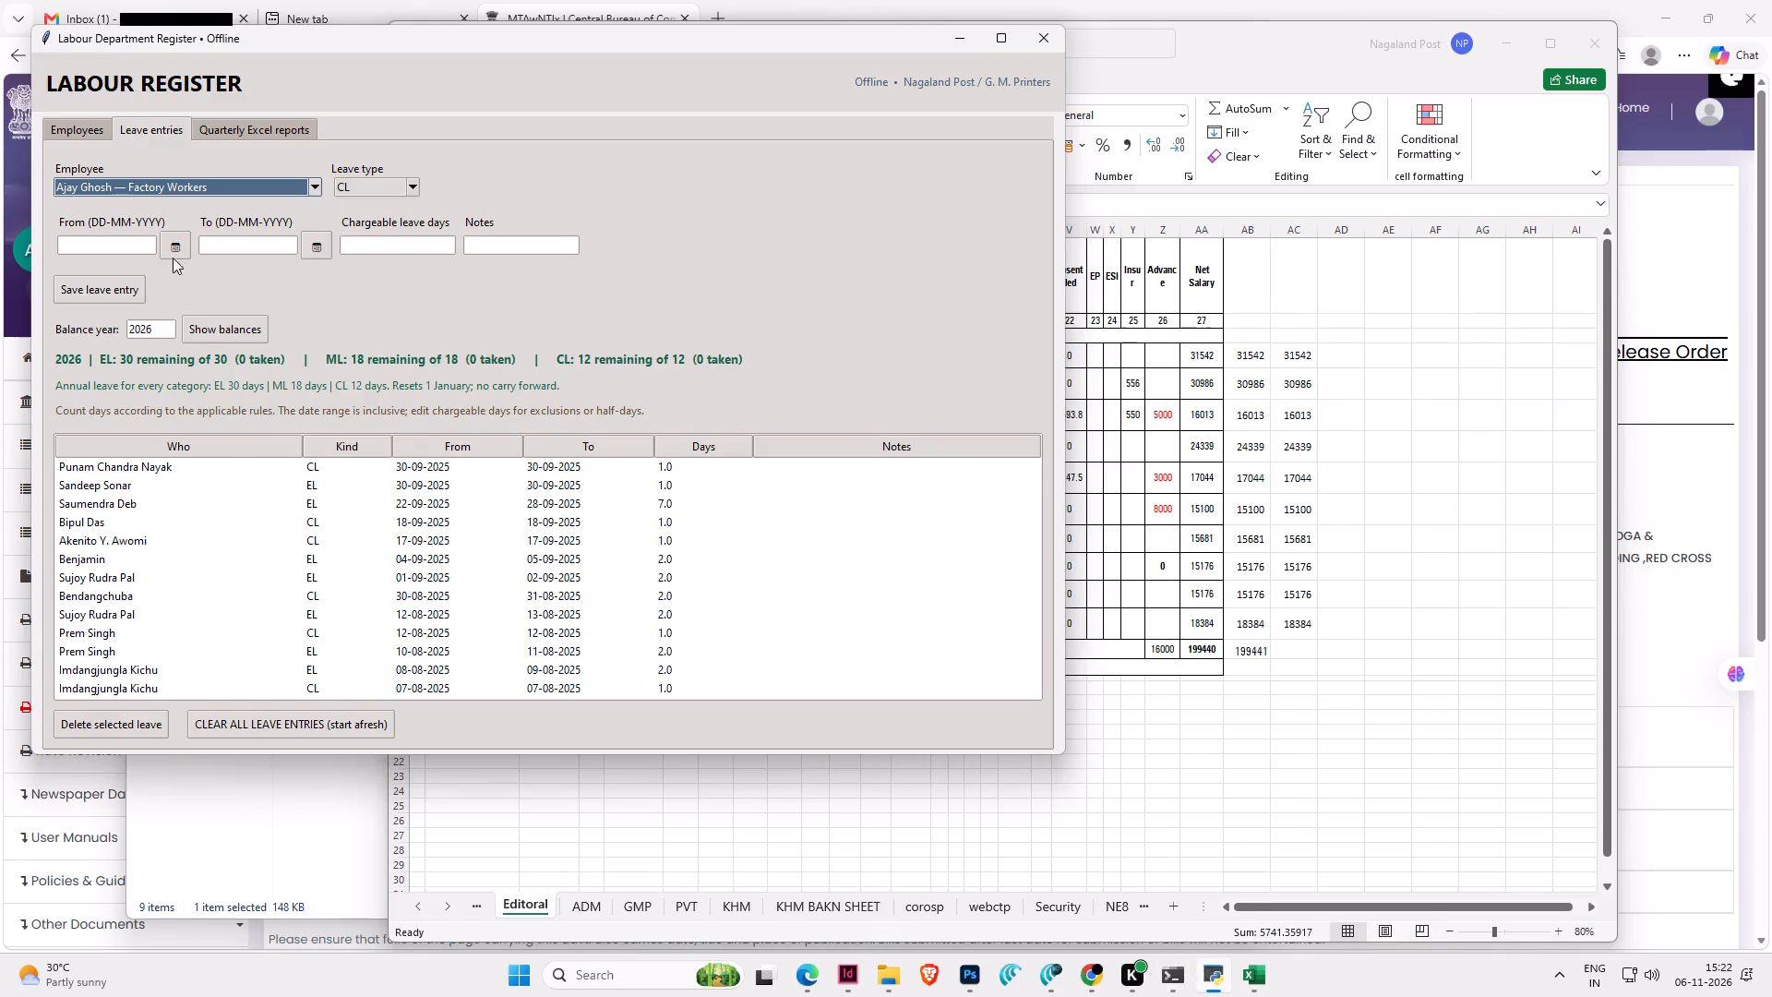
left_click(120, 252)
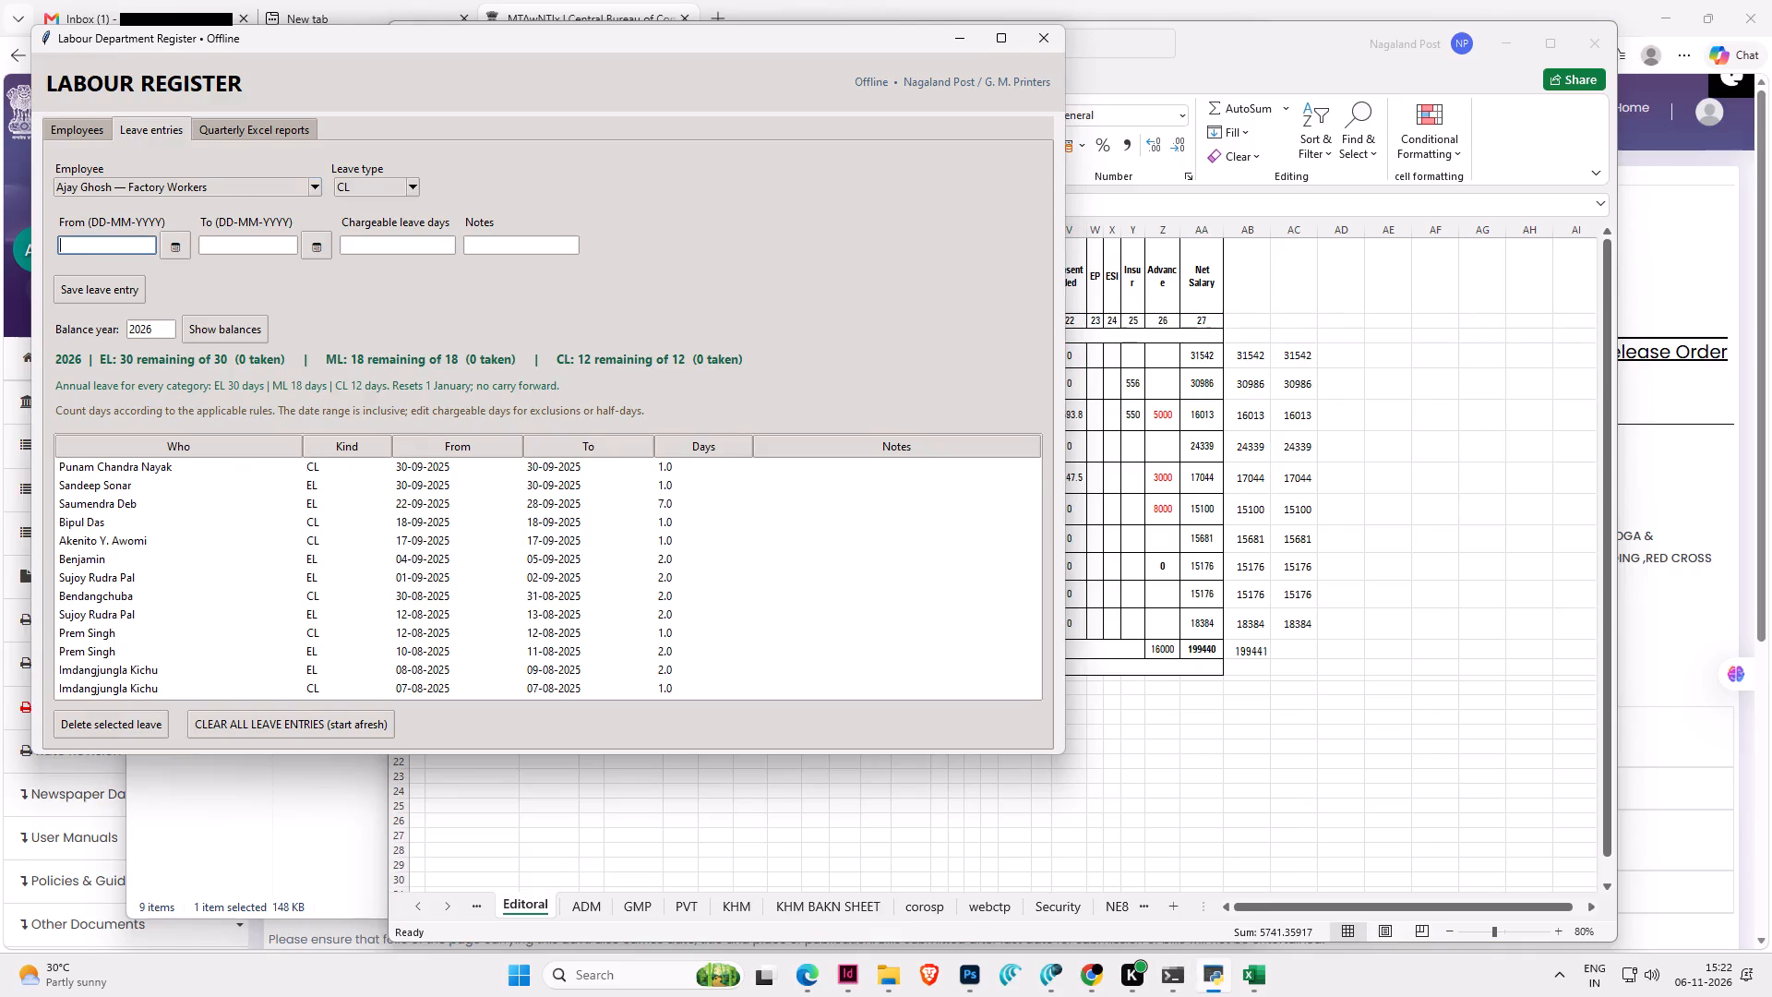
type("9/10/2")
type("025")
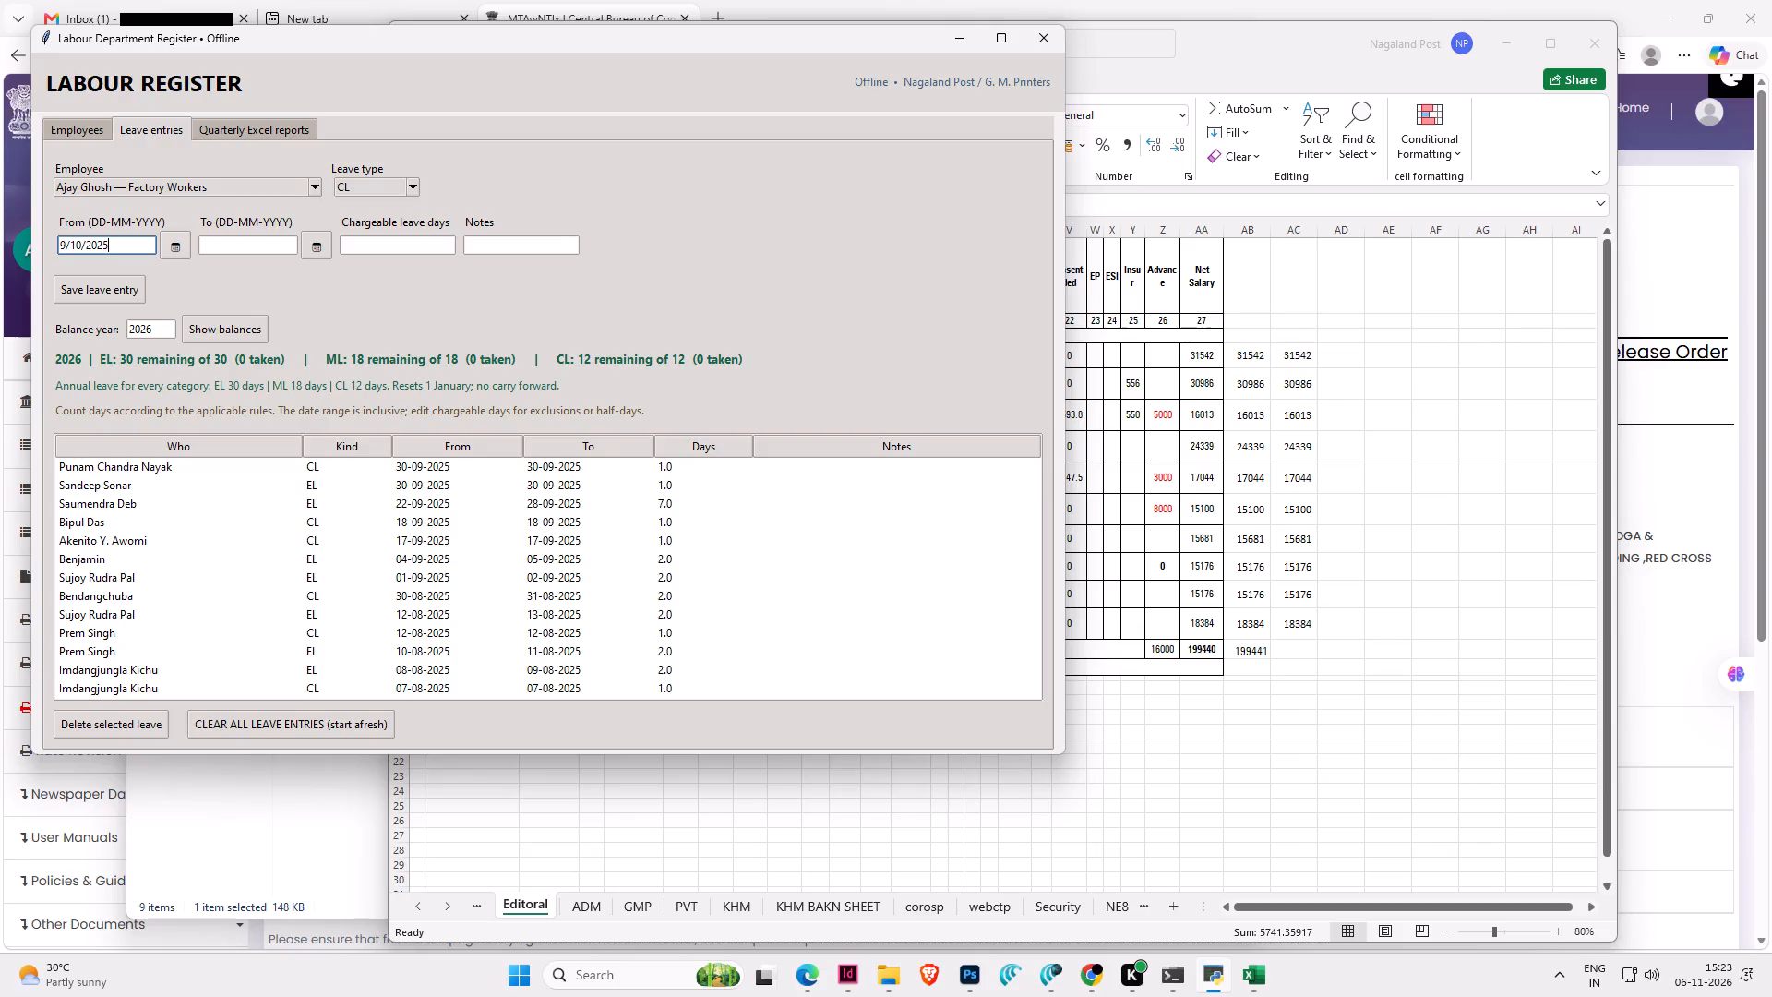
key("BackSpace")
key("BackSpace")
key("BackSpace")
key("BackSpace")
key("BackSpace")
key("BackSpace")
key("BackSpace")
key("BackSpace")
type("-10-2025")
key("Tab")
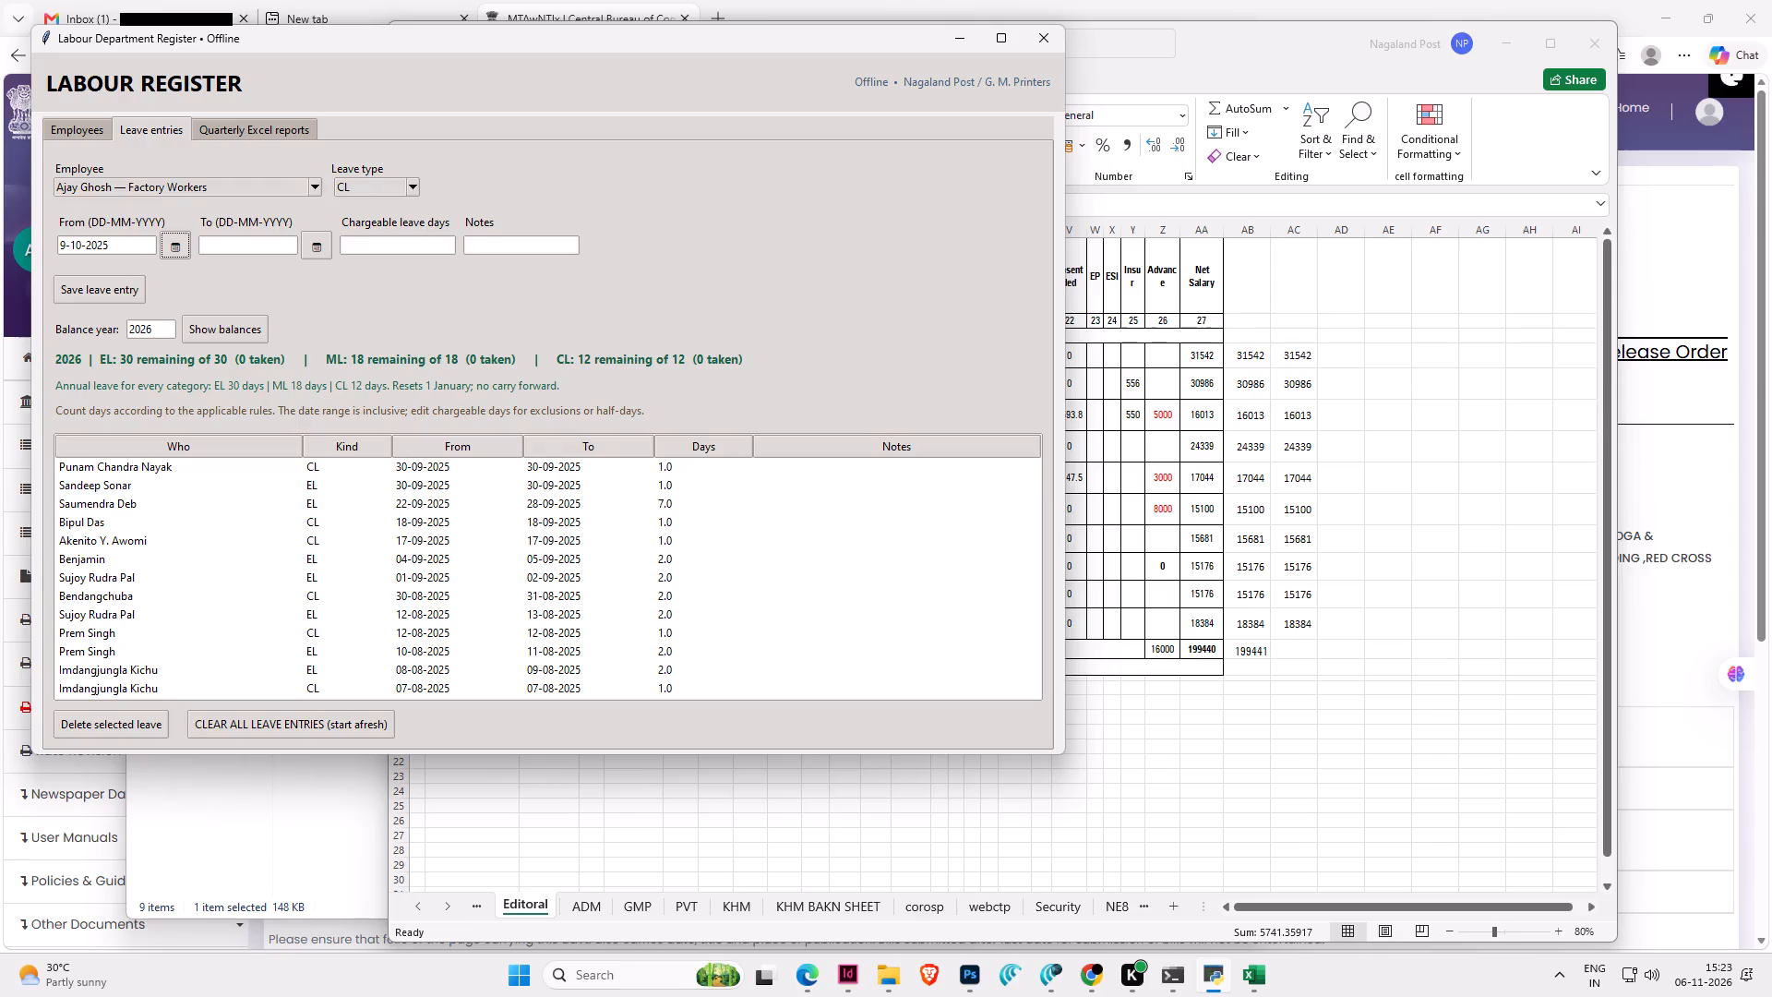
key("Tab")
type("9-10-2025")
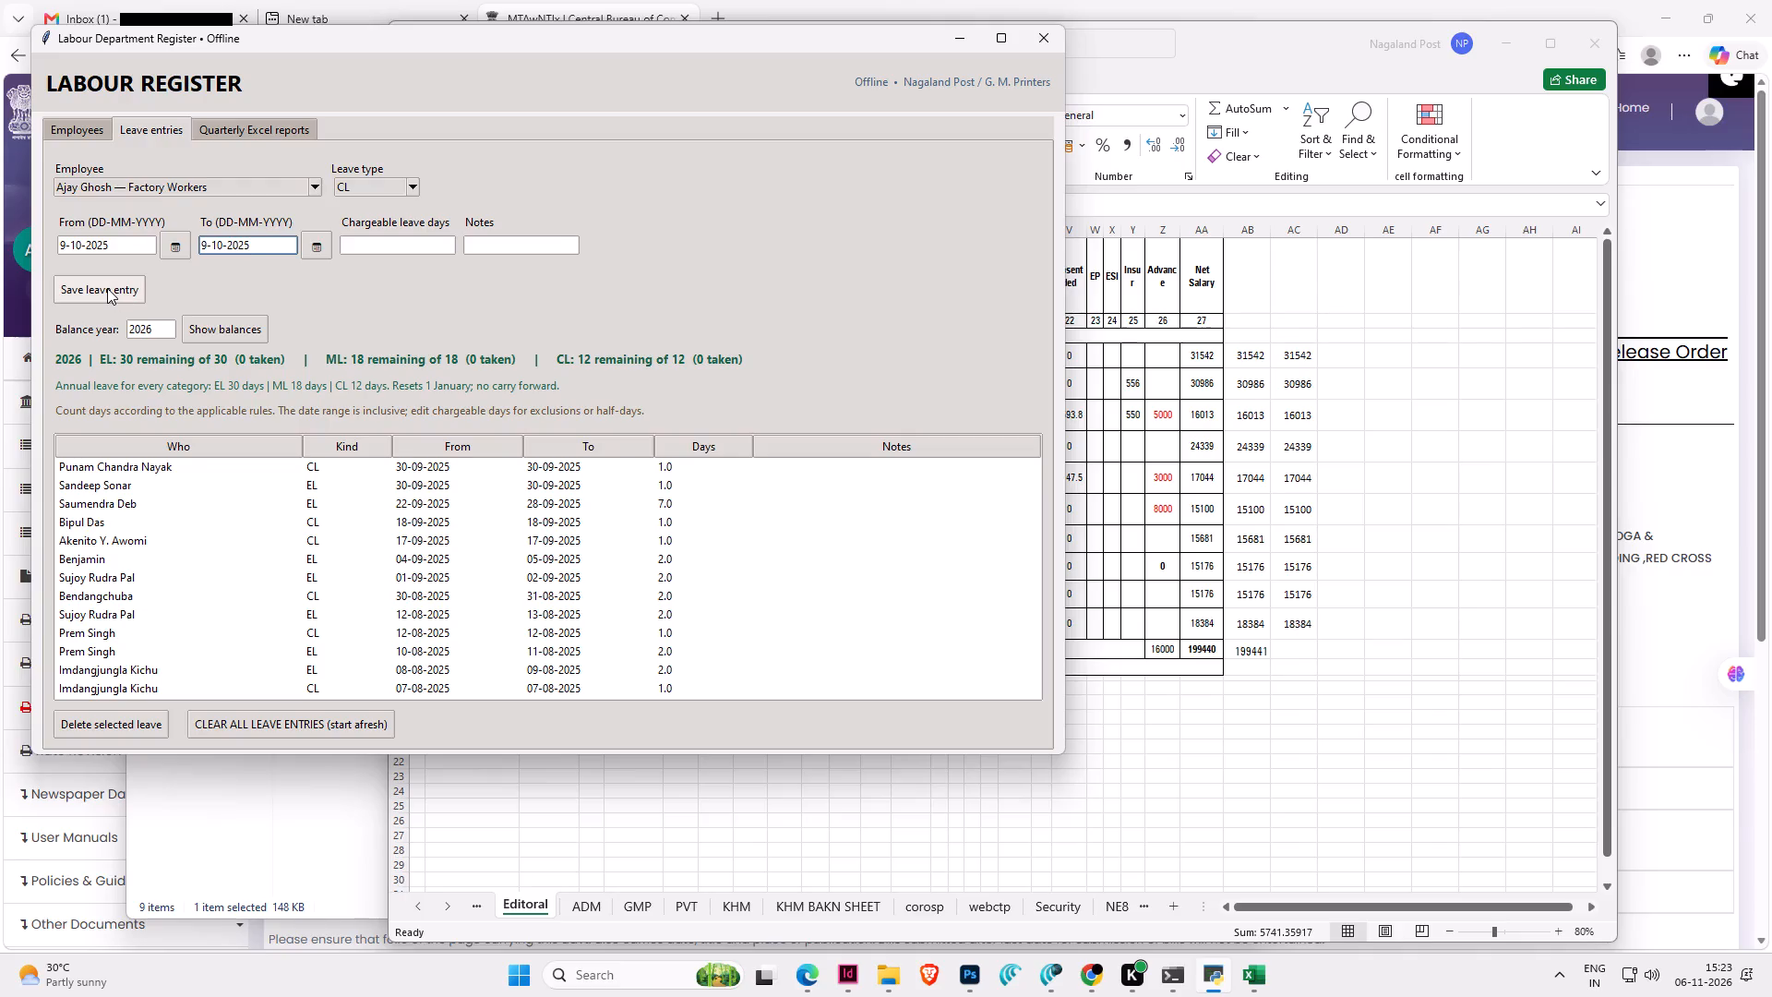
Set the balance year to 2025 and show the leave balances for that year.
left_click(155, 325)
key("BackSpace")
key("5")
left_click(254, 330)
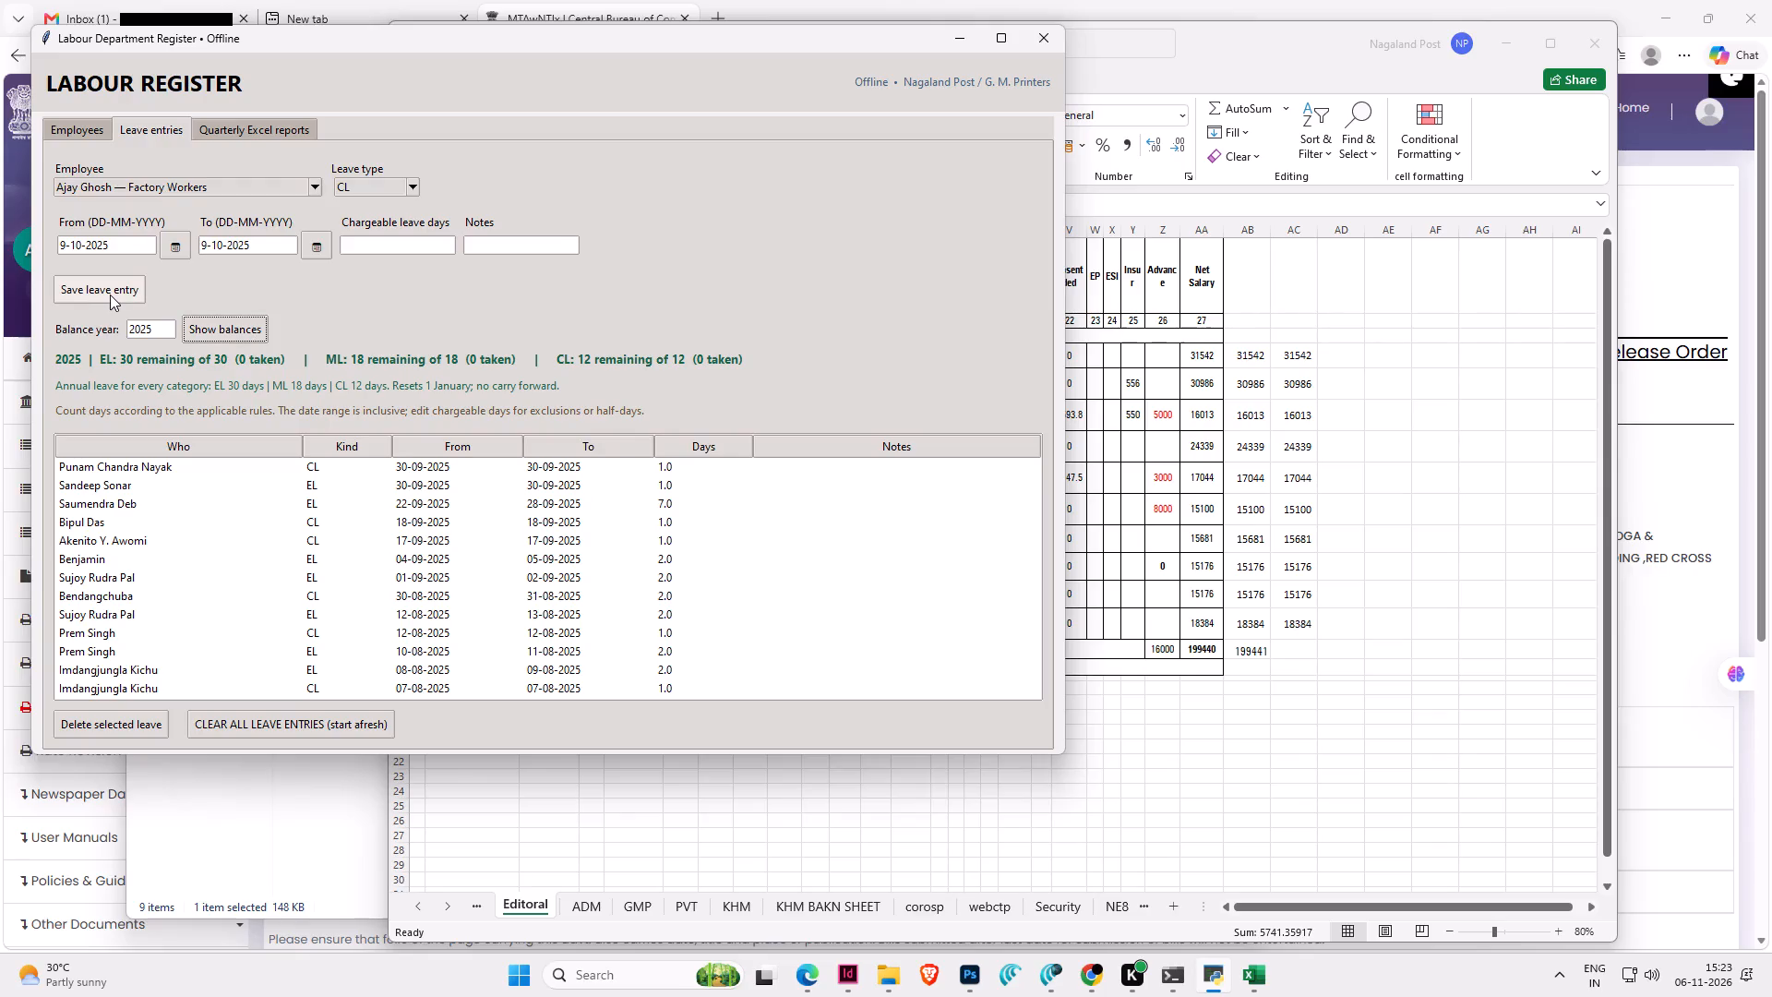
Save the 9-10-2025 CL entry for the working journalist with serial number 1 on the Editoral sheet, checking the 2025 balances first.
left_click(159, 183)
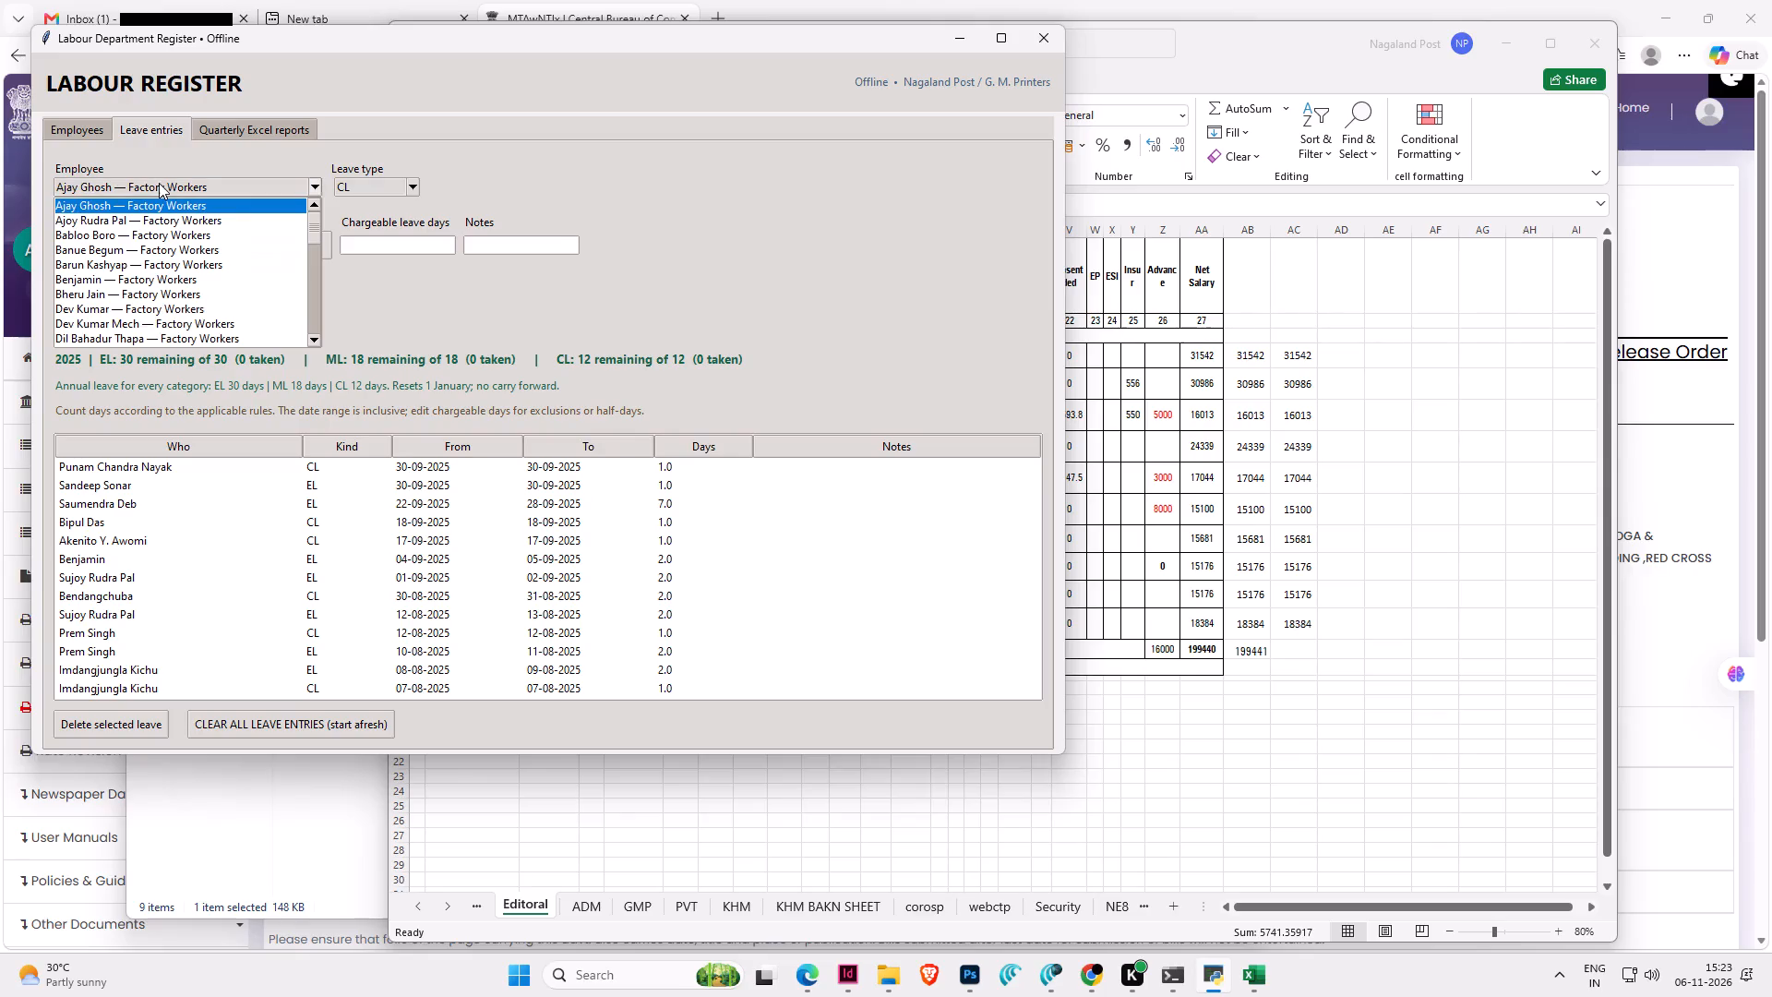
scroll(162, 268, "down", 4)
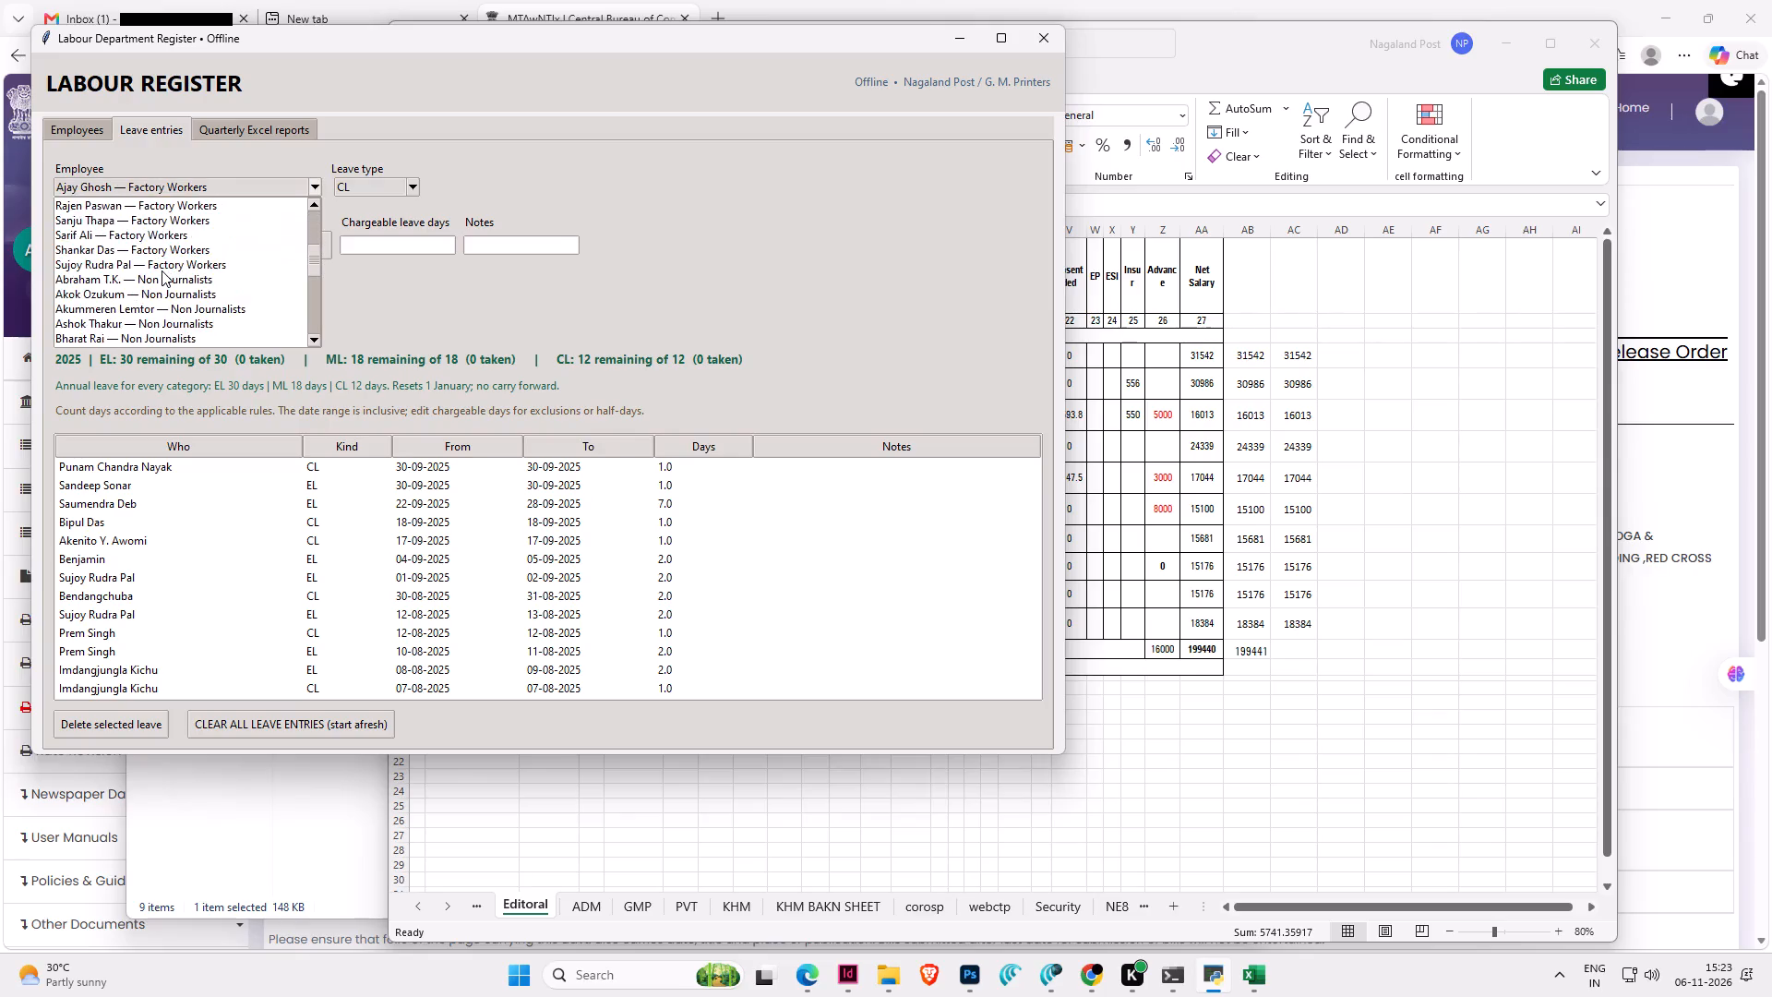
scroll(162, 270, "down", 4)
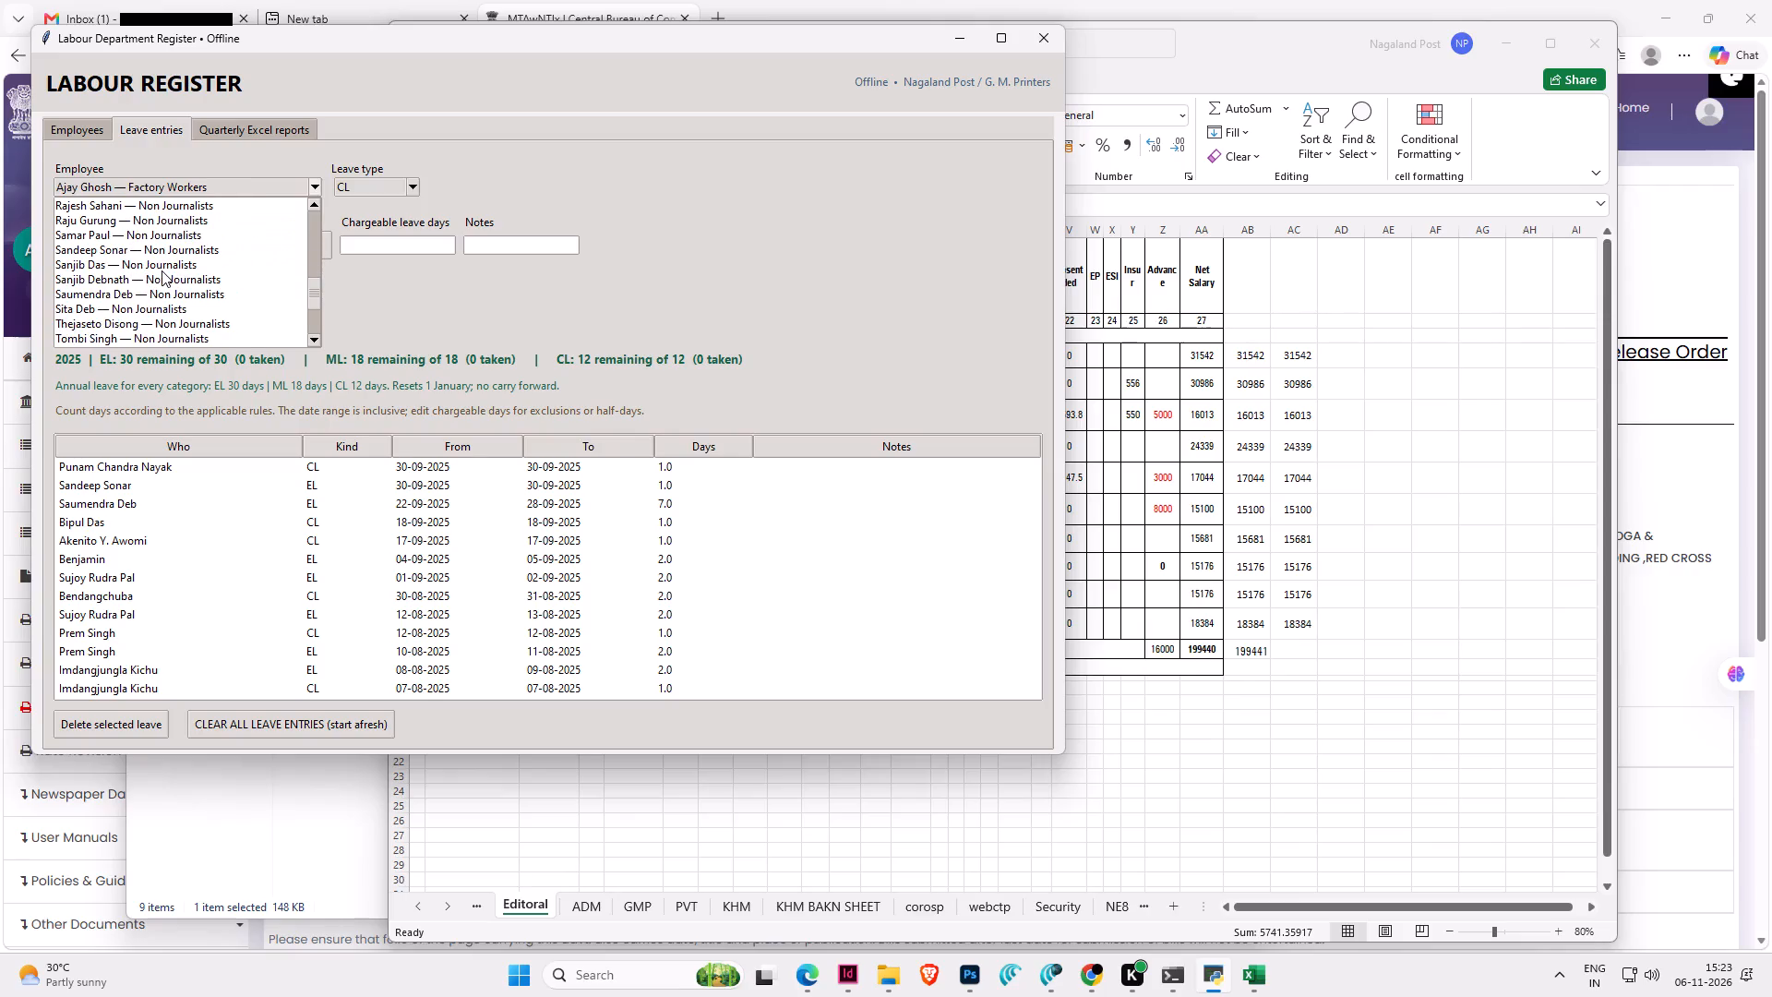
scroll(162, 270, "down", 3)
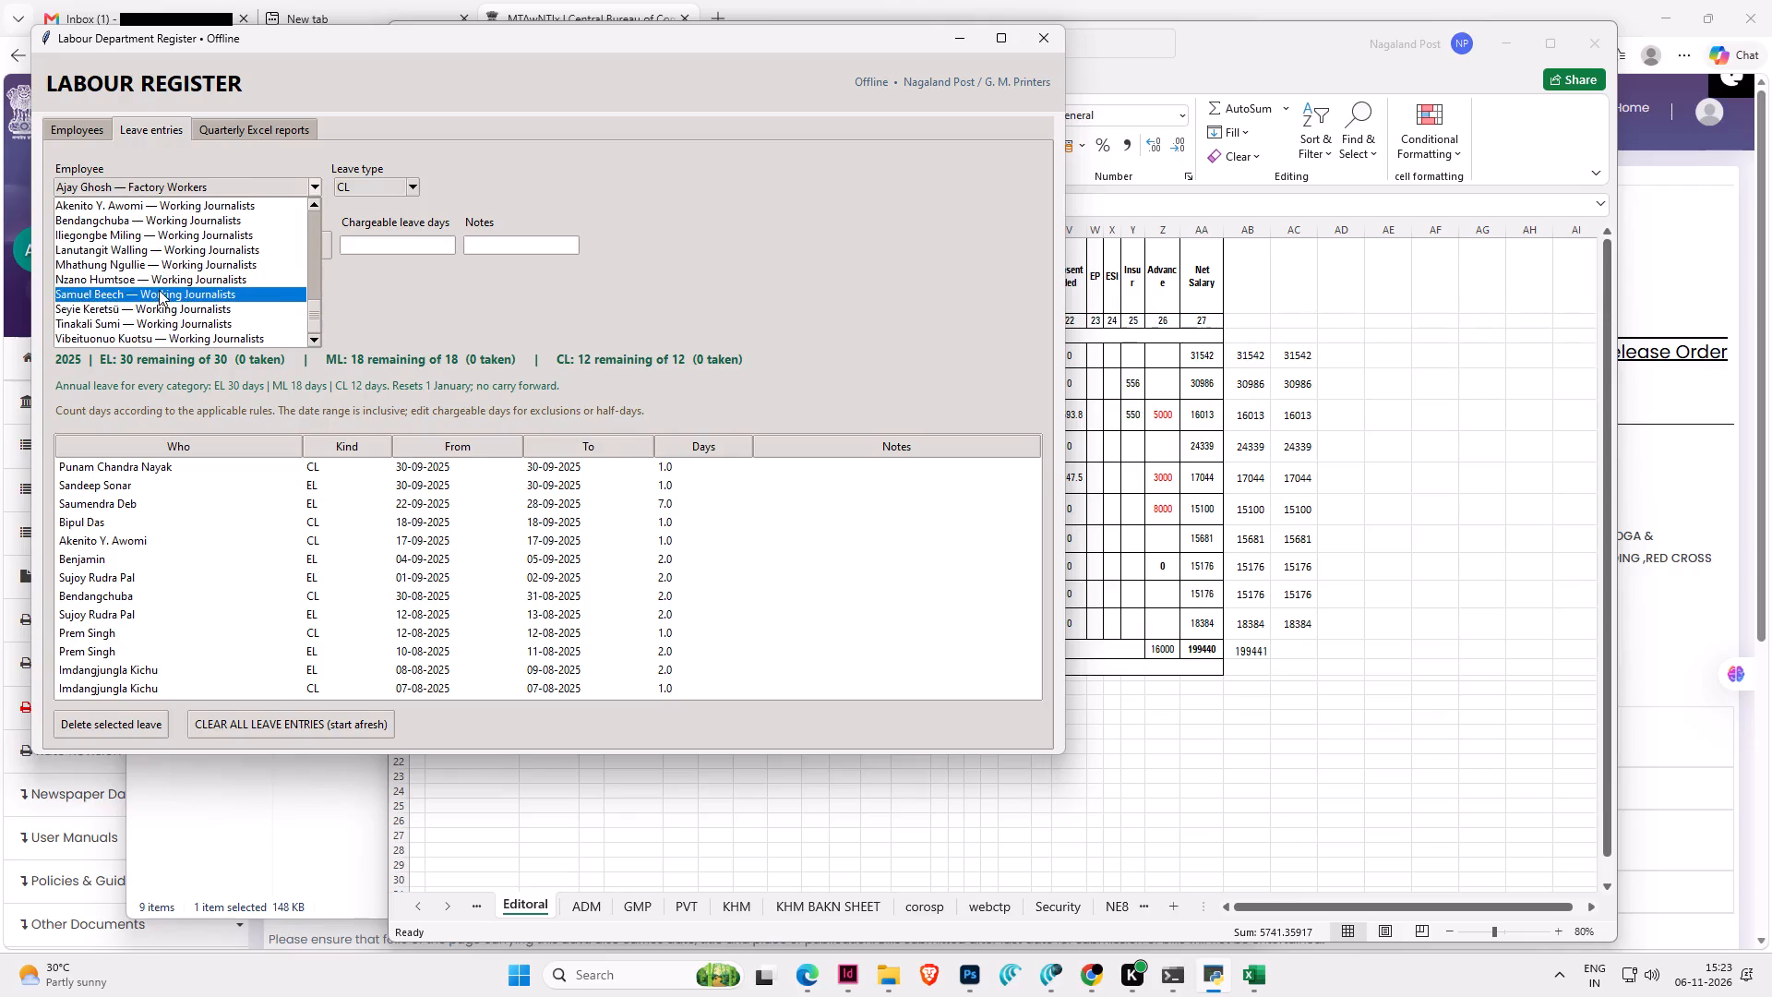
left_click(174, 270)
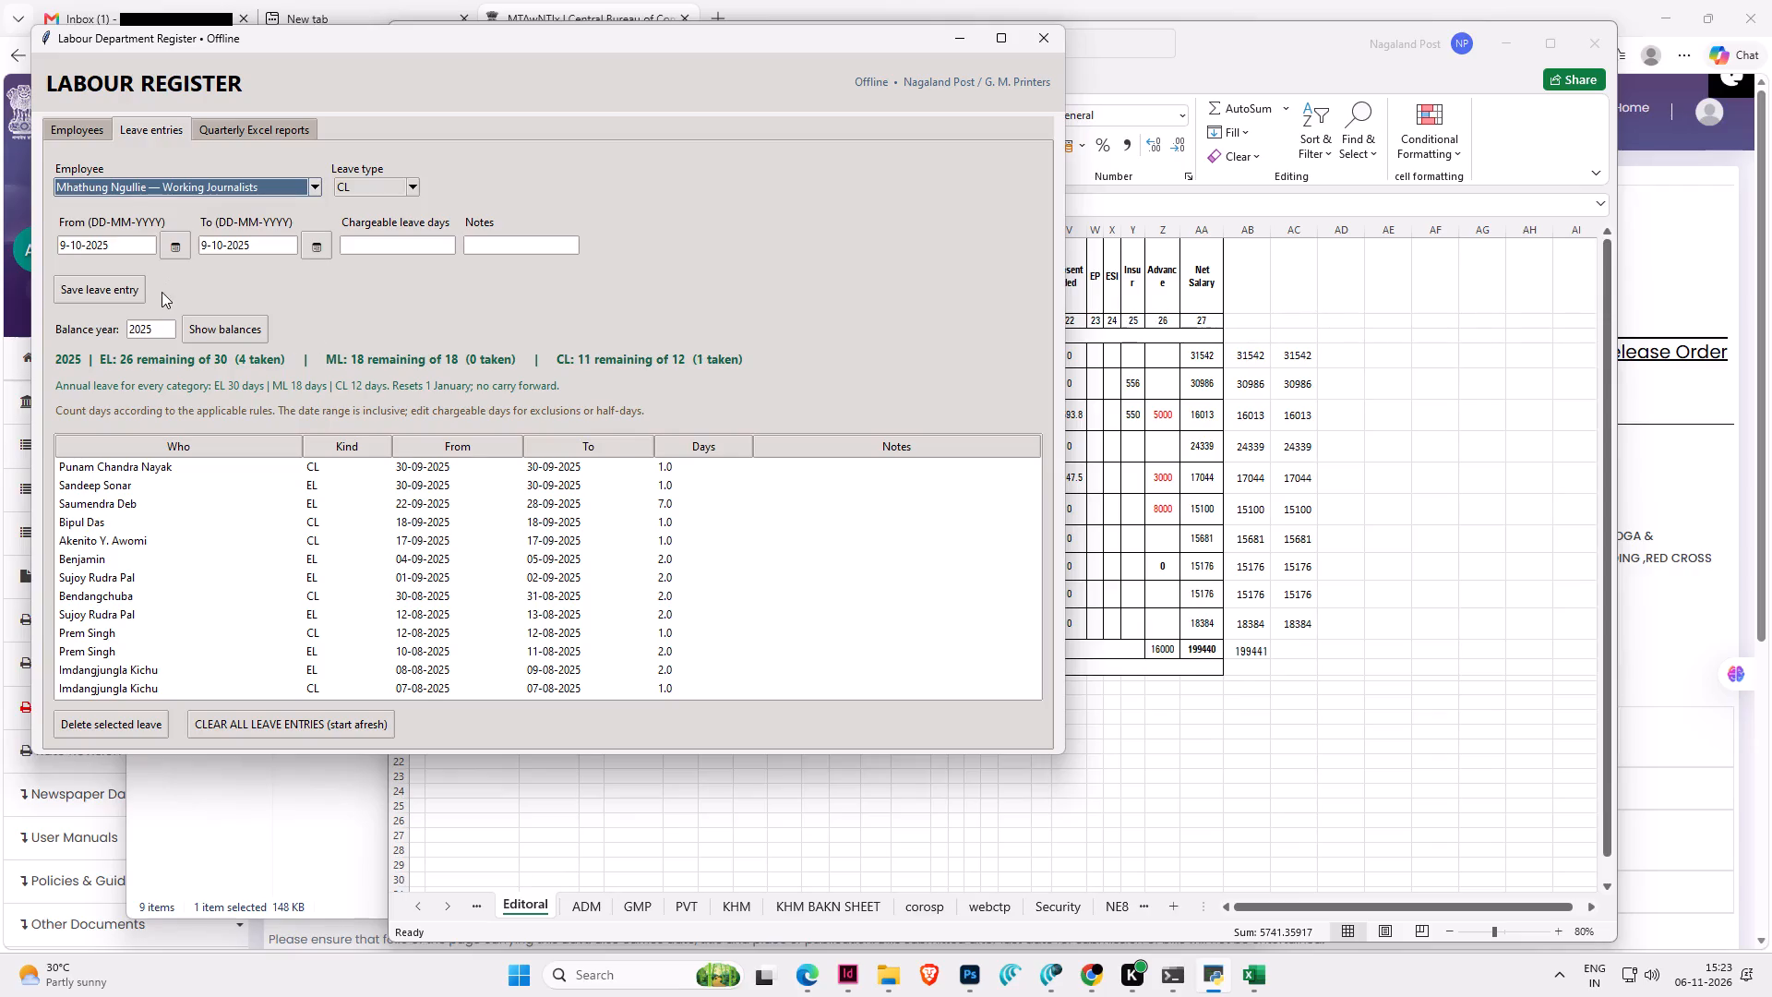
left_click(206, 324)
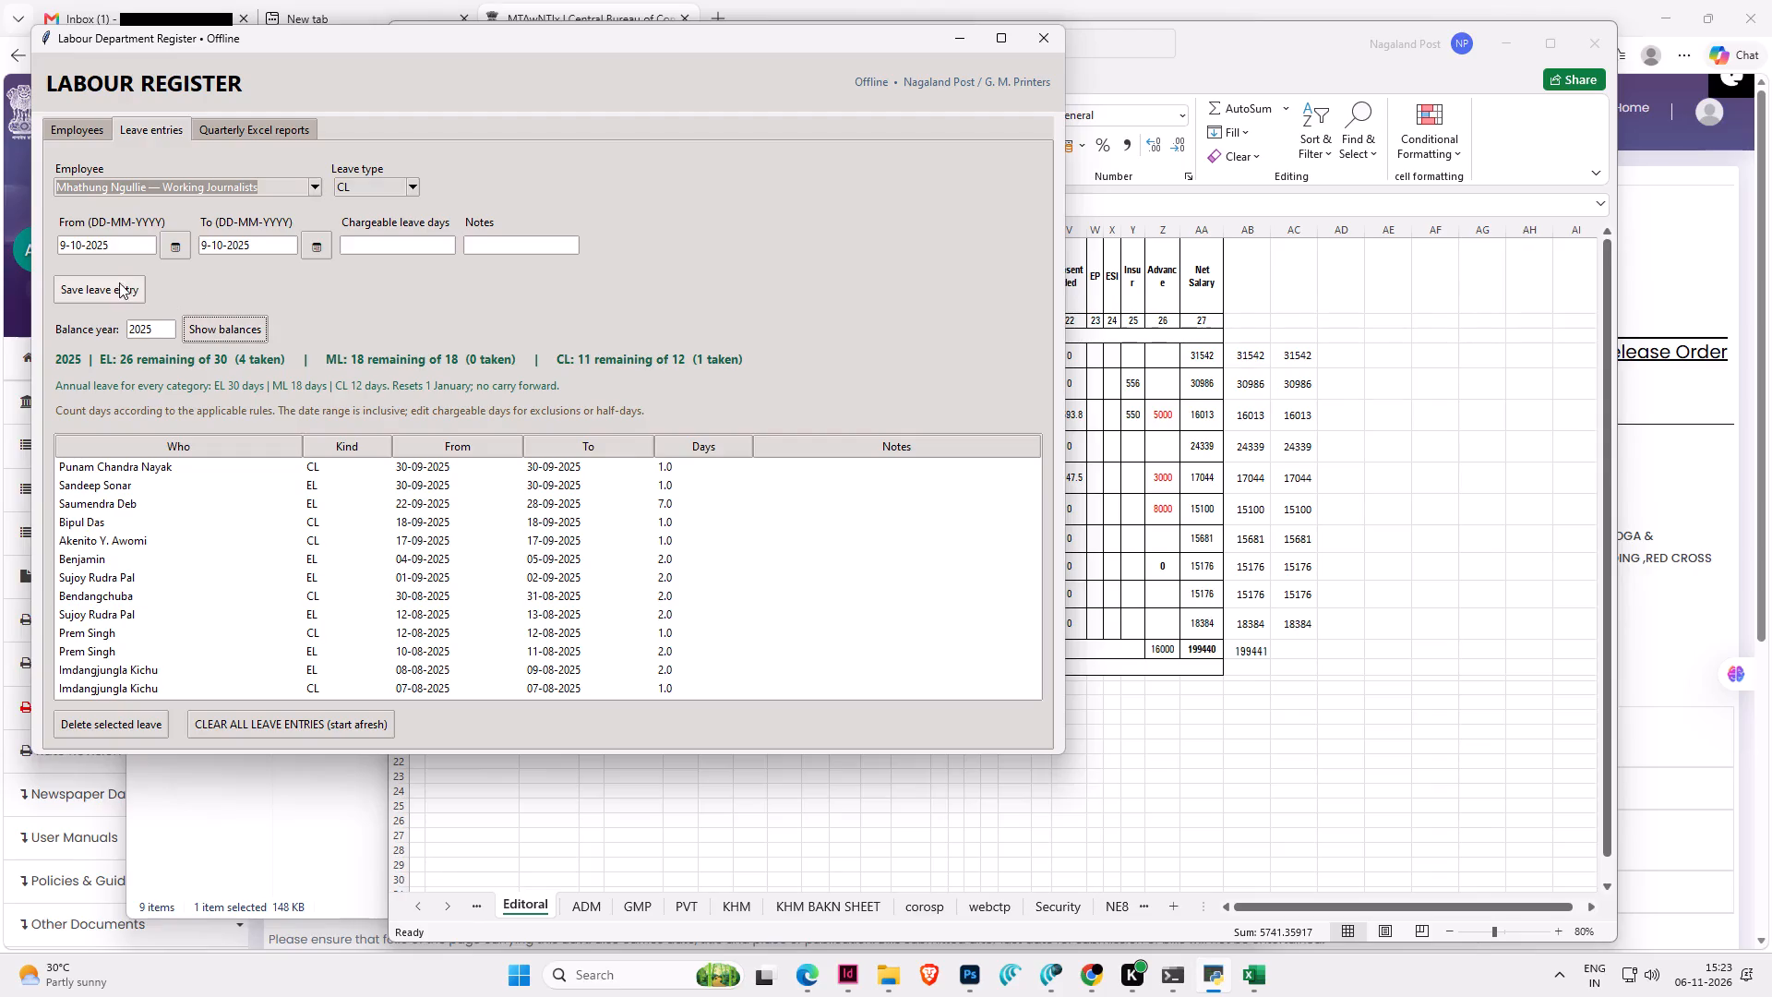
left_click(175, 269)
left_click(87, 284)
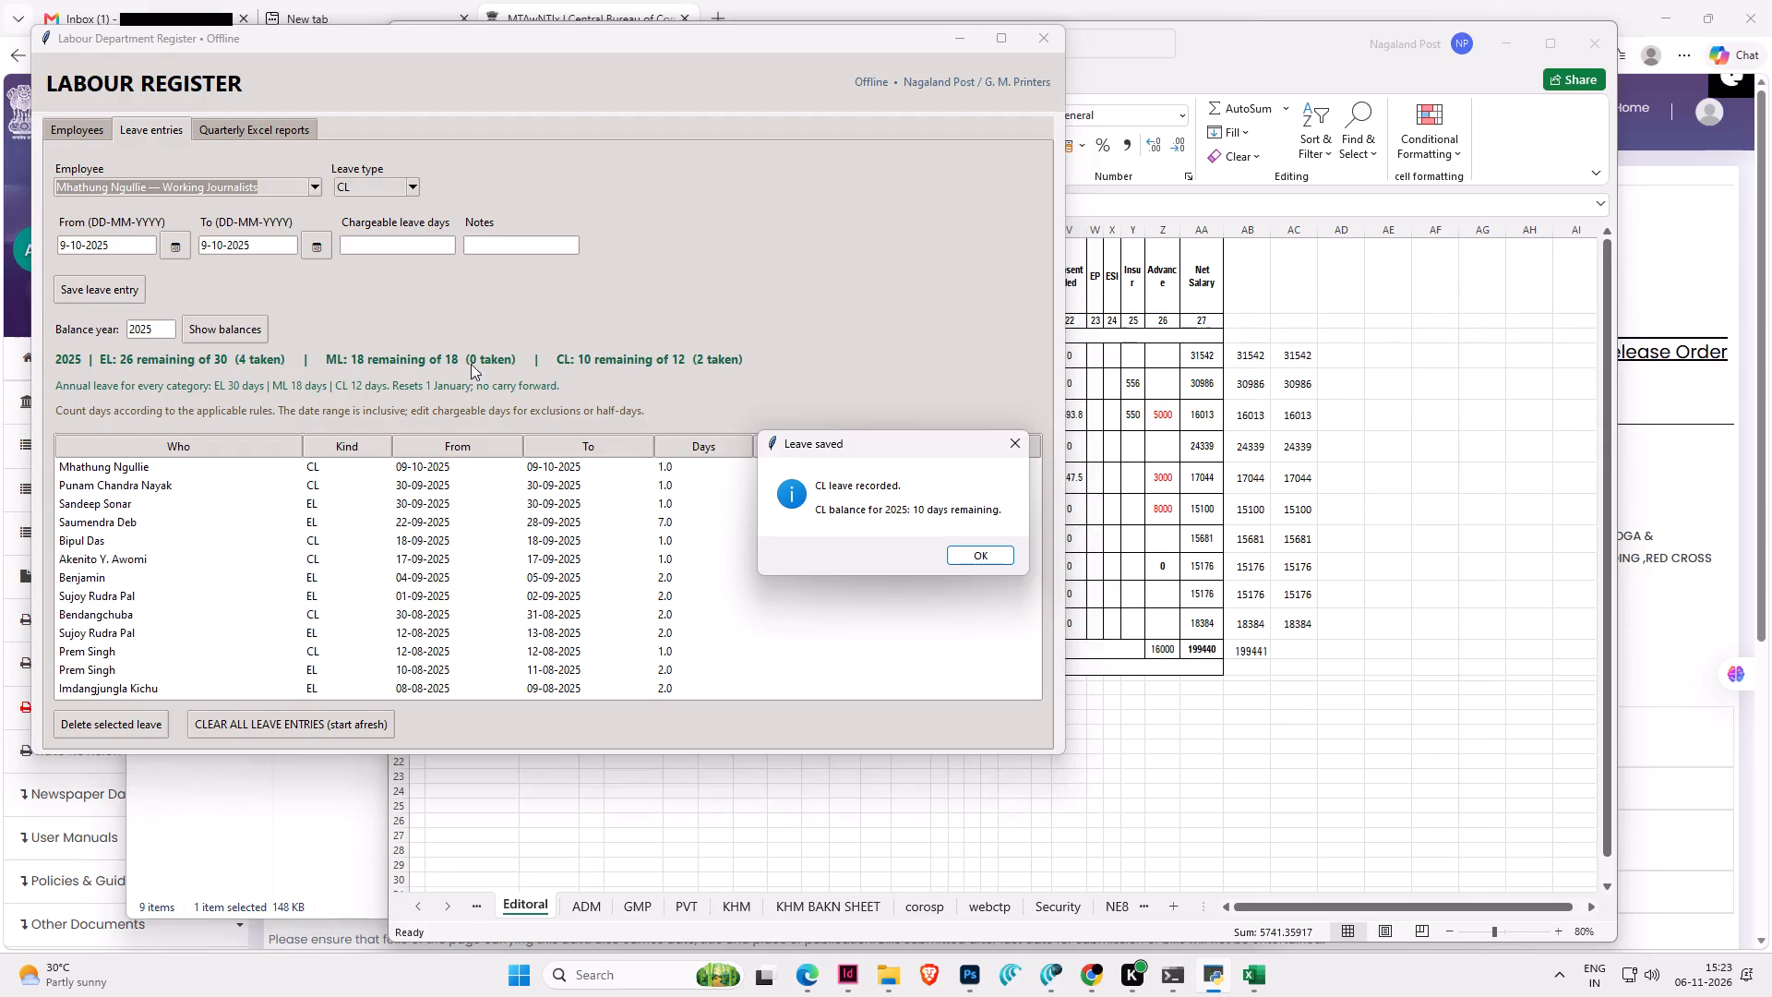
left_click(974, 549)
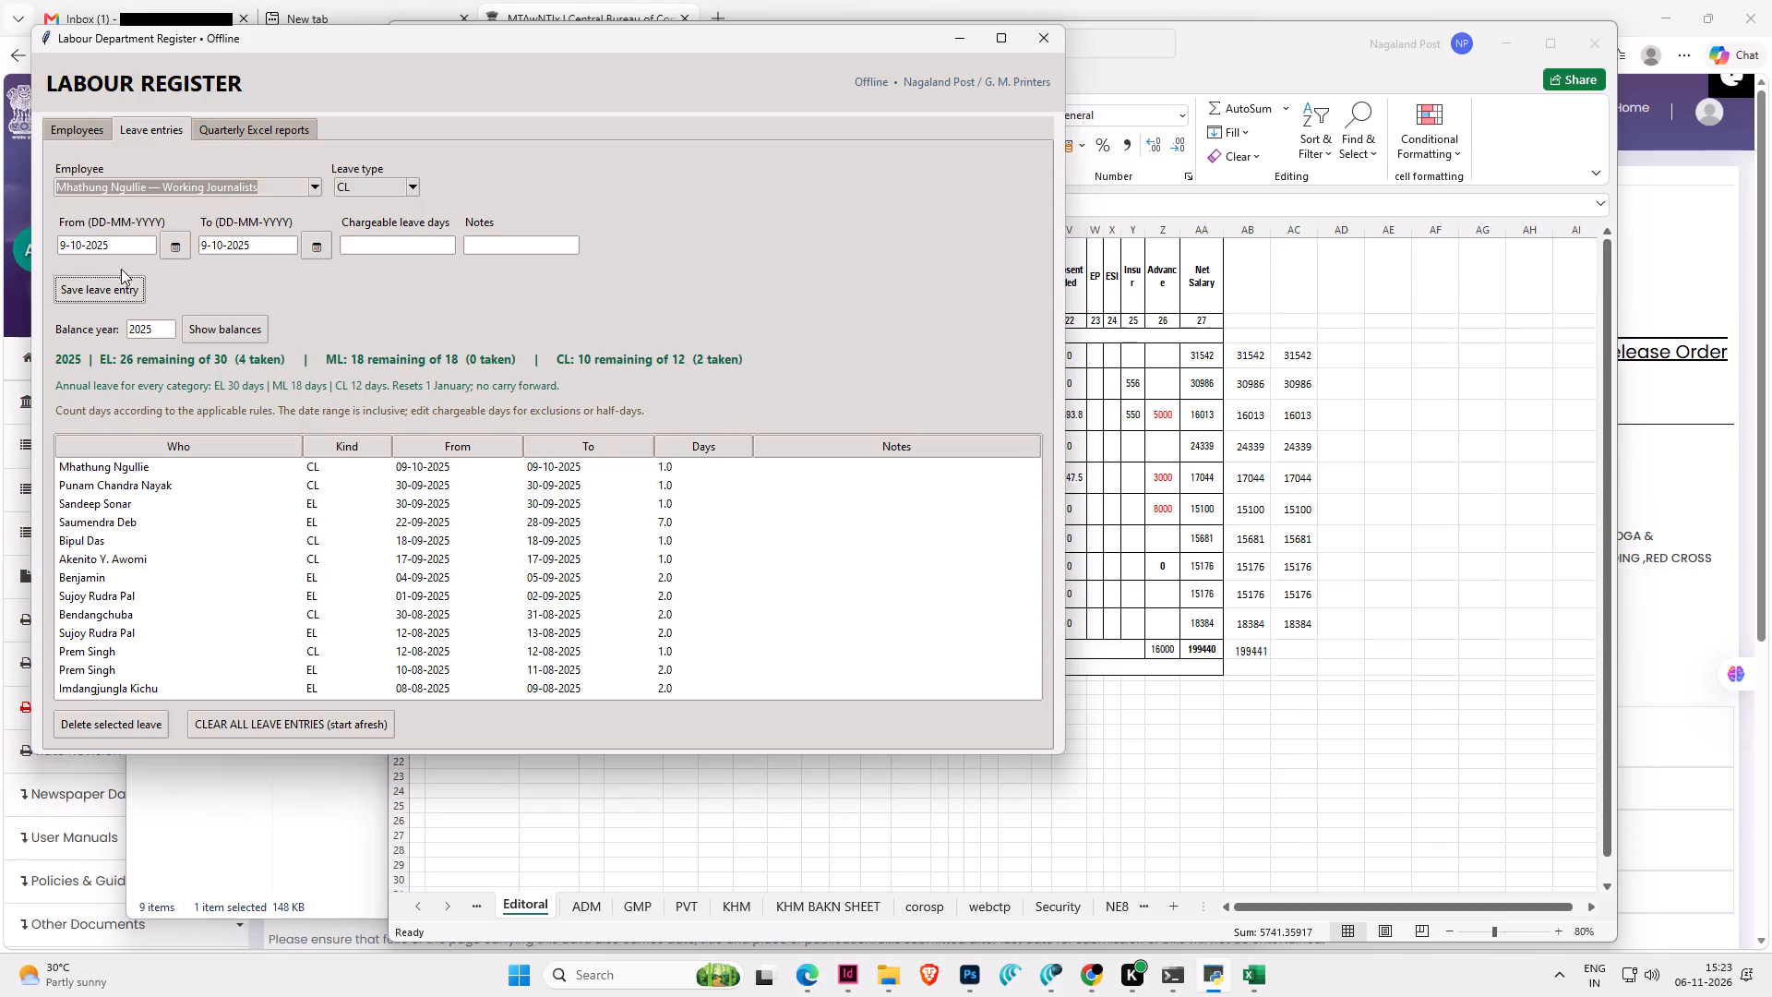
Record CL leave from 20-10-2025 to 20-10-2025 for the working journalist with serial number 2 on the Editoral sheet.
left_click(102, 184)
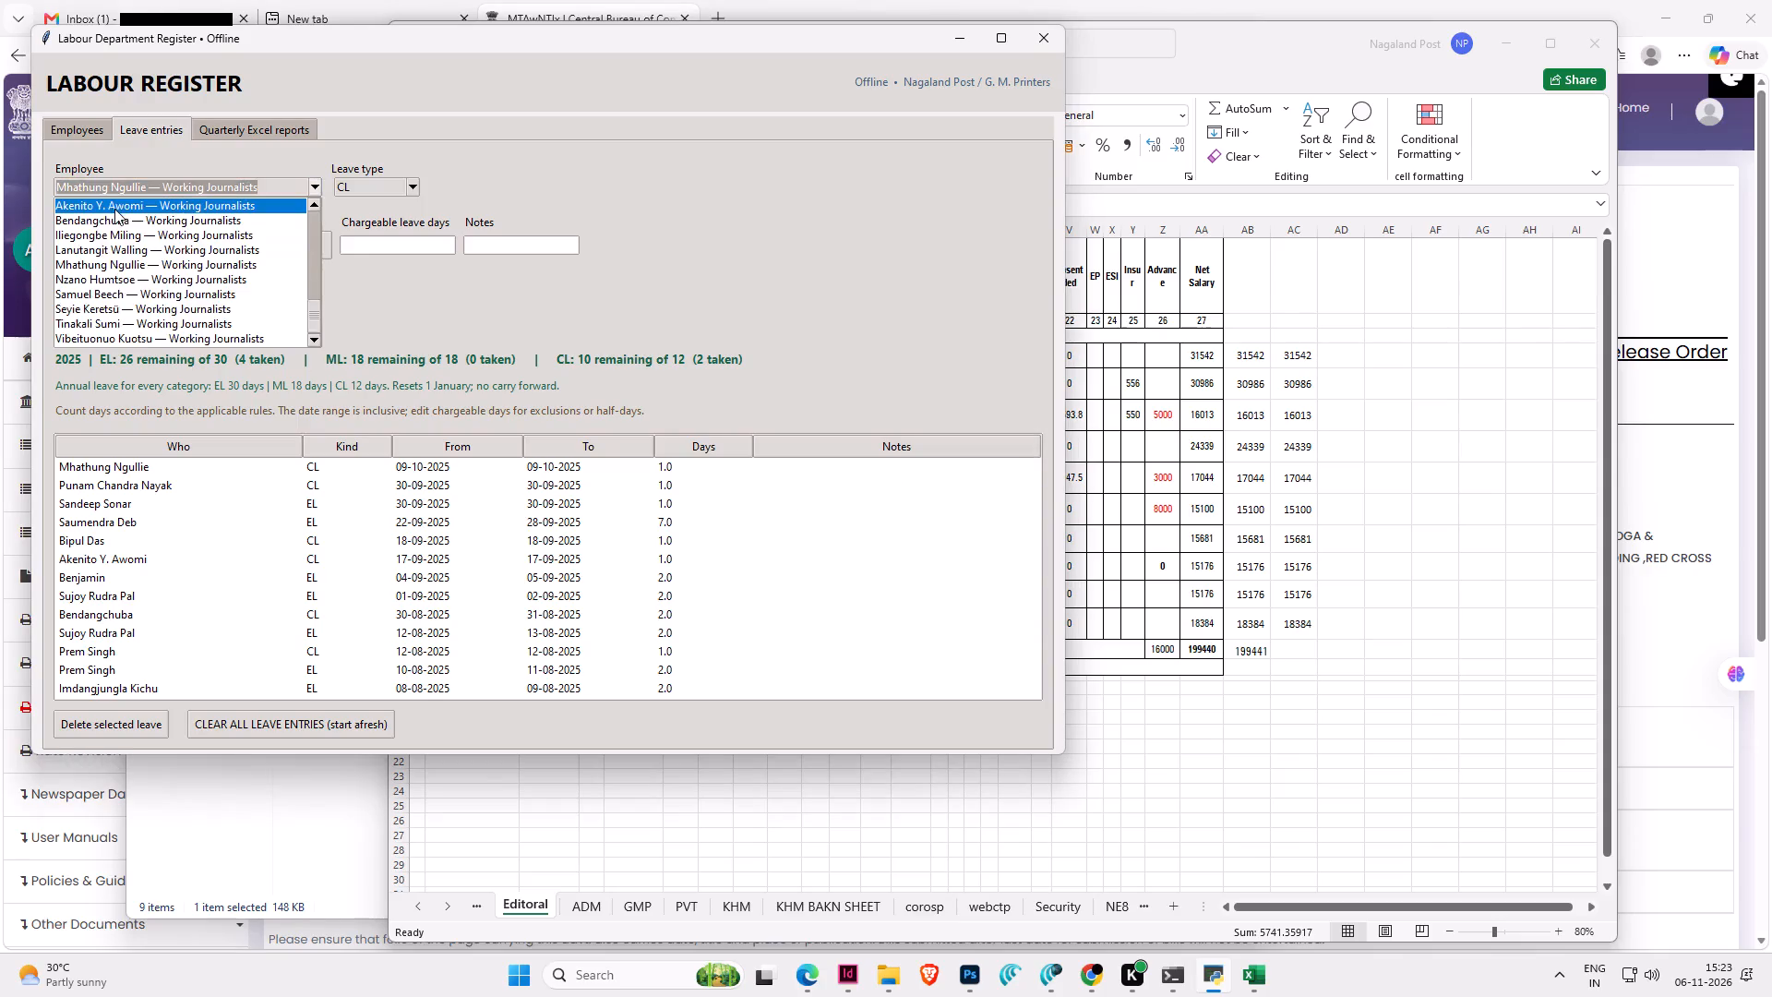
left_click(114, 209)
left_click_drag(66, 247, 42, 240)
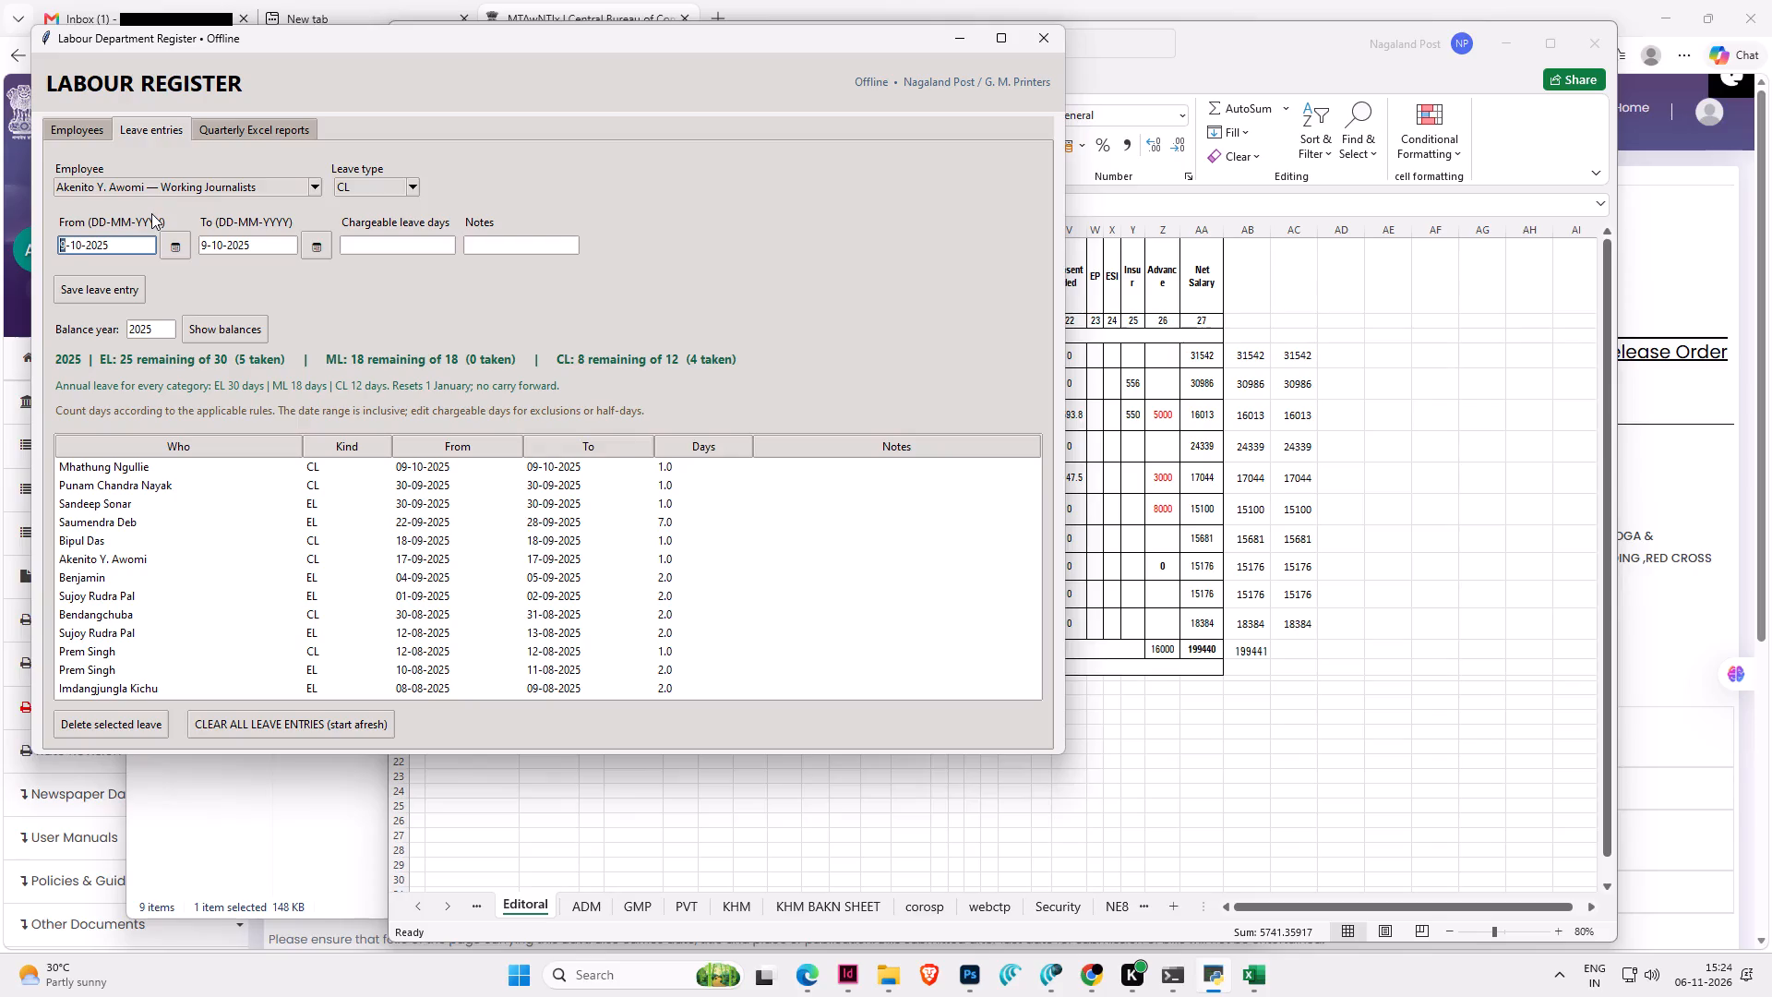
type("20-10-")
type("2025")
key("BackSpace")
key("BackSpace")
key("BackSpace")
key("BackSpace")
key("BackSpace")
key("BackSpace")
key("BackSpace")
key("BackSpace")
key("BackSpace")
key("BackSpace")
key("BackSpace")
key("BackSpace")
key("BackSpace")
key("BackSpace")
key("BackSpace")
key("BackSpace")
key("BackSpace")
key("BackSpace")
key("BackSpace")
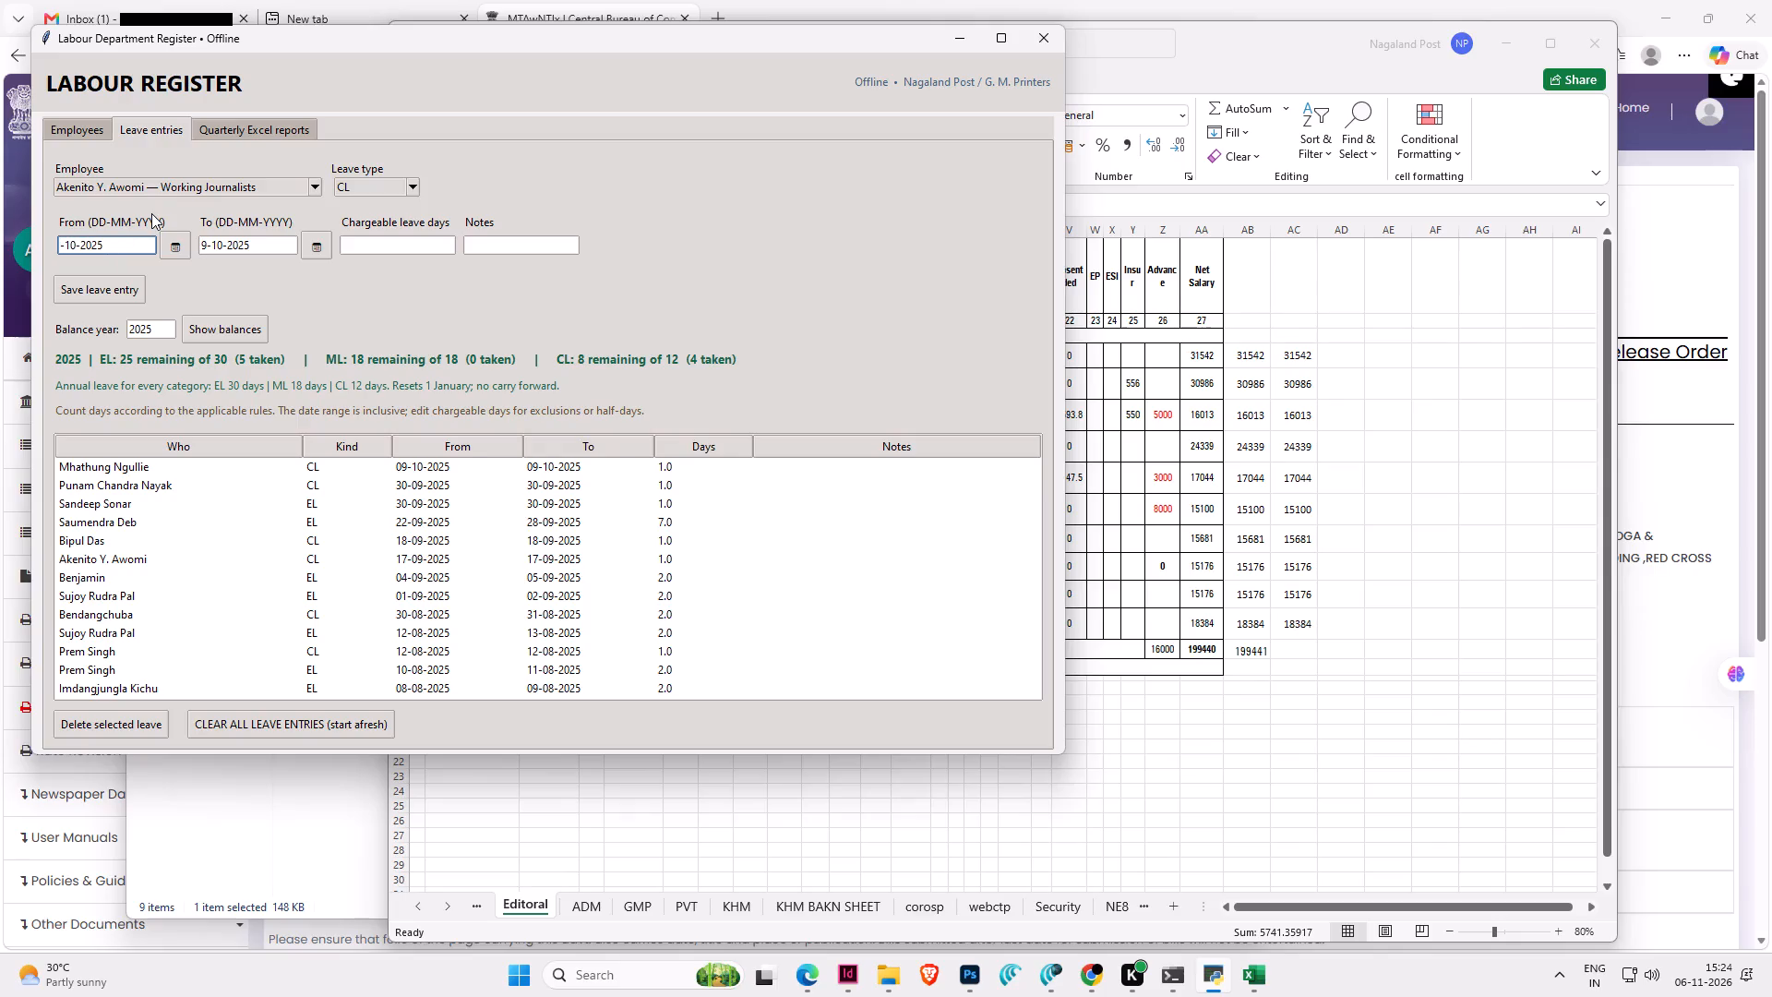
type("20")
left_click_drag(208, 239, 155, 241)
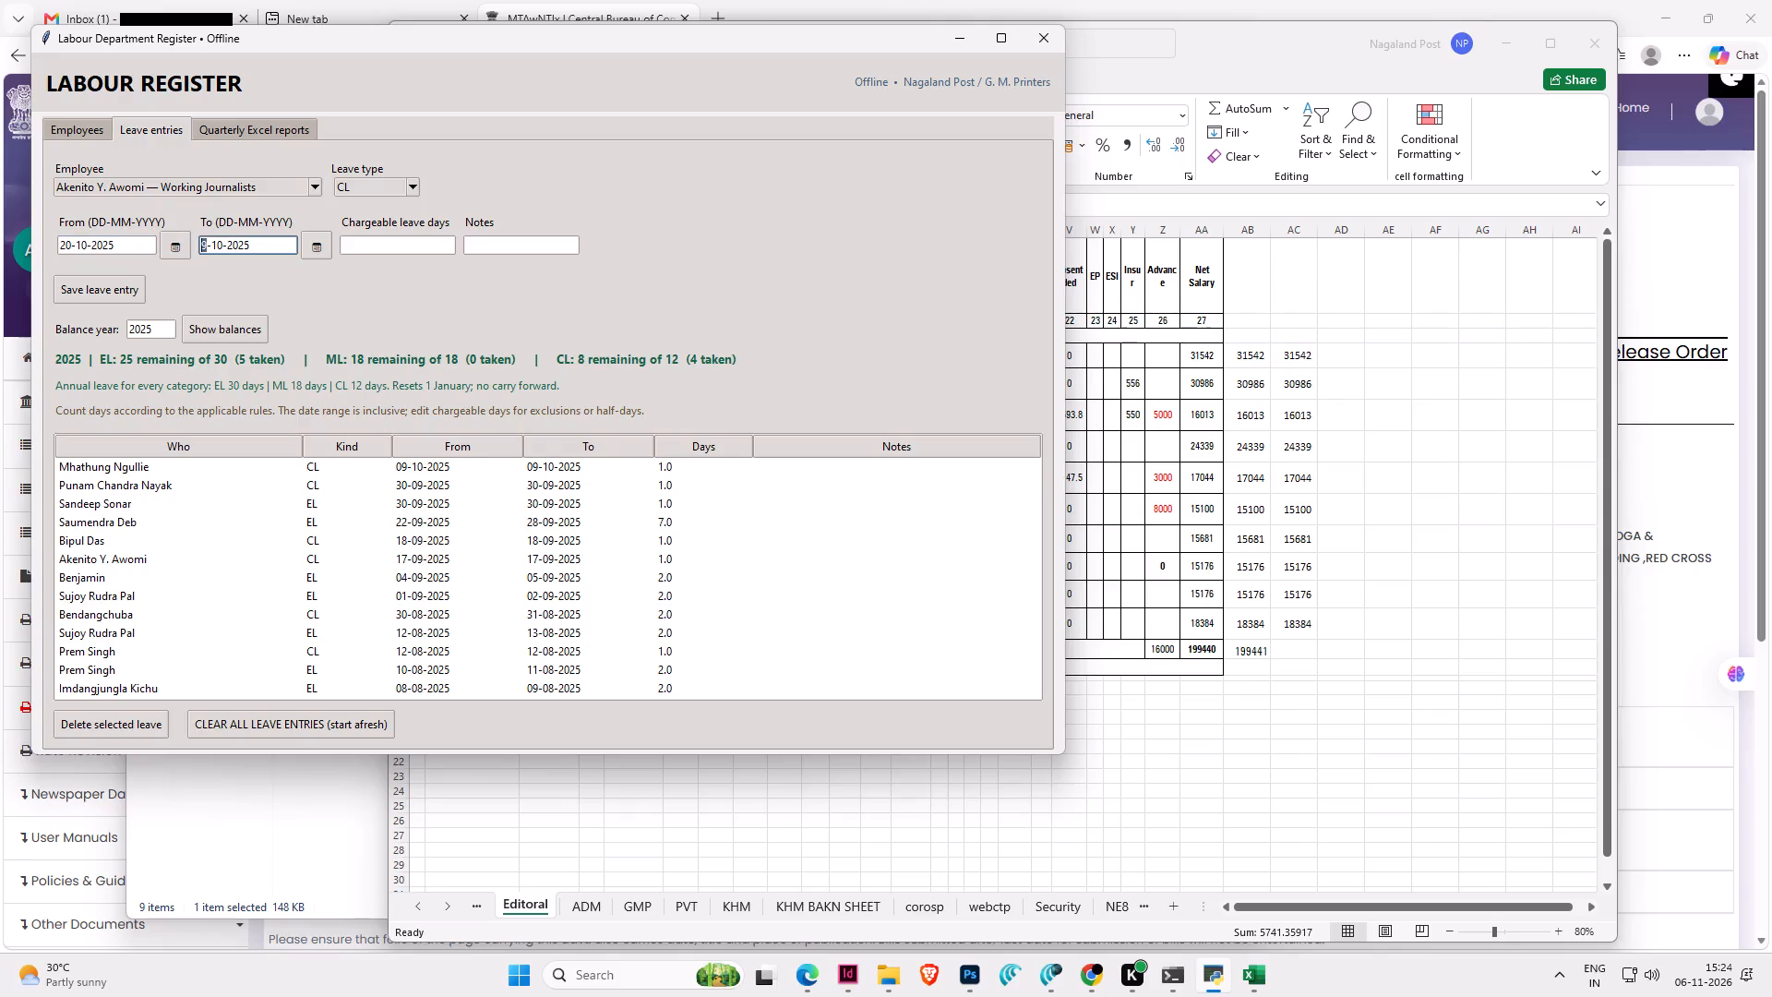
type("20")
left_click(101, 292)
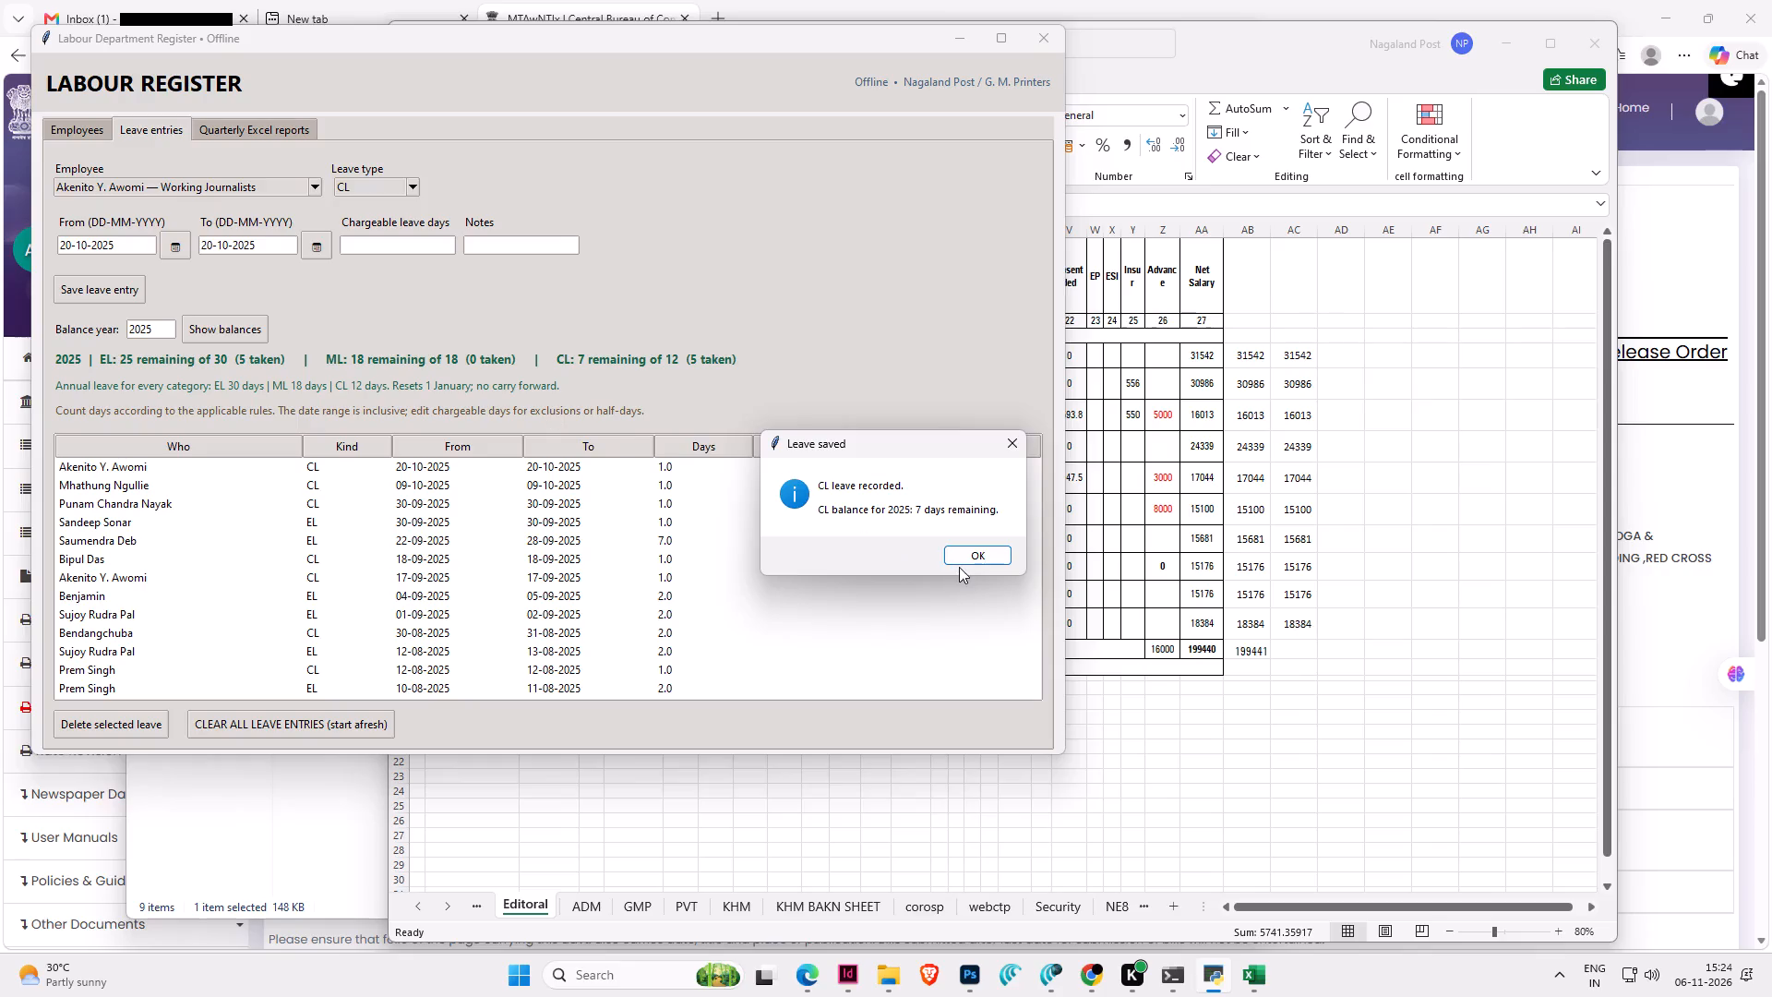
left_click(974, 557)
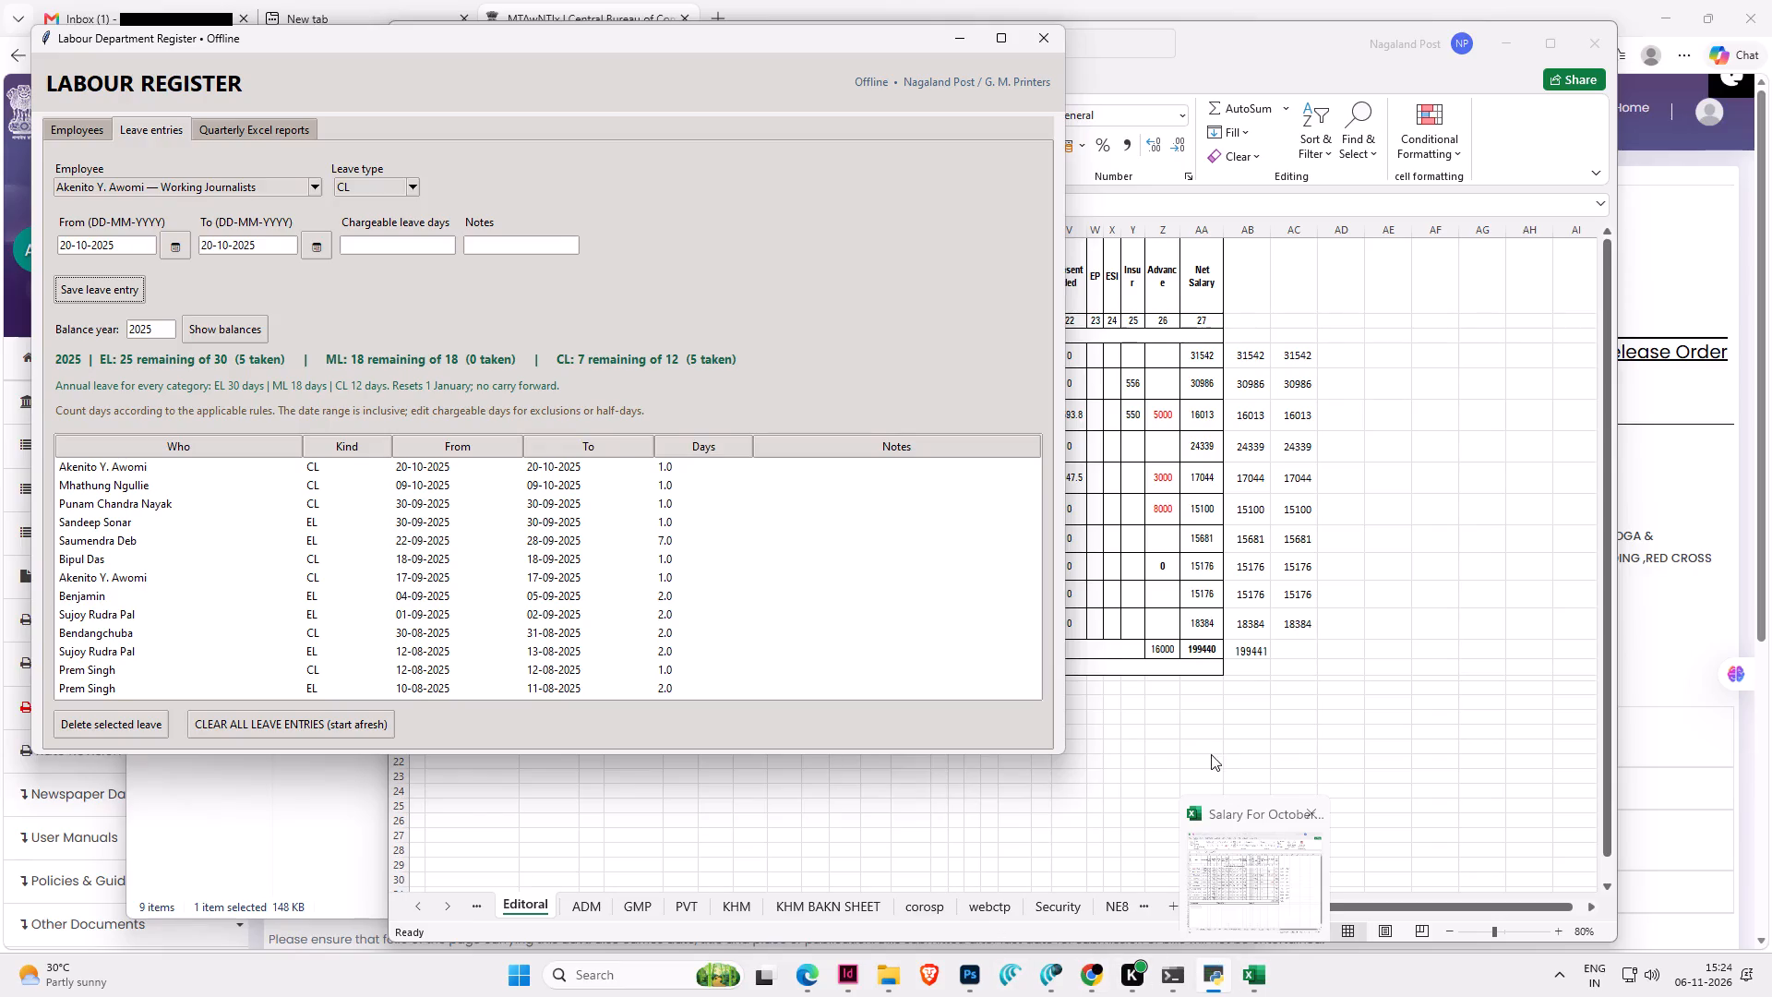
Switch to the October 2025 salary workbook, show its ADM sheet, and narrow and move its window away from the Labour Register.
left_click(1204, 725)
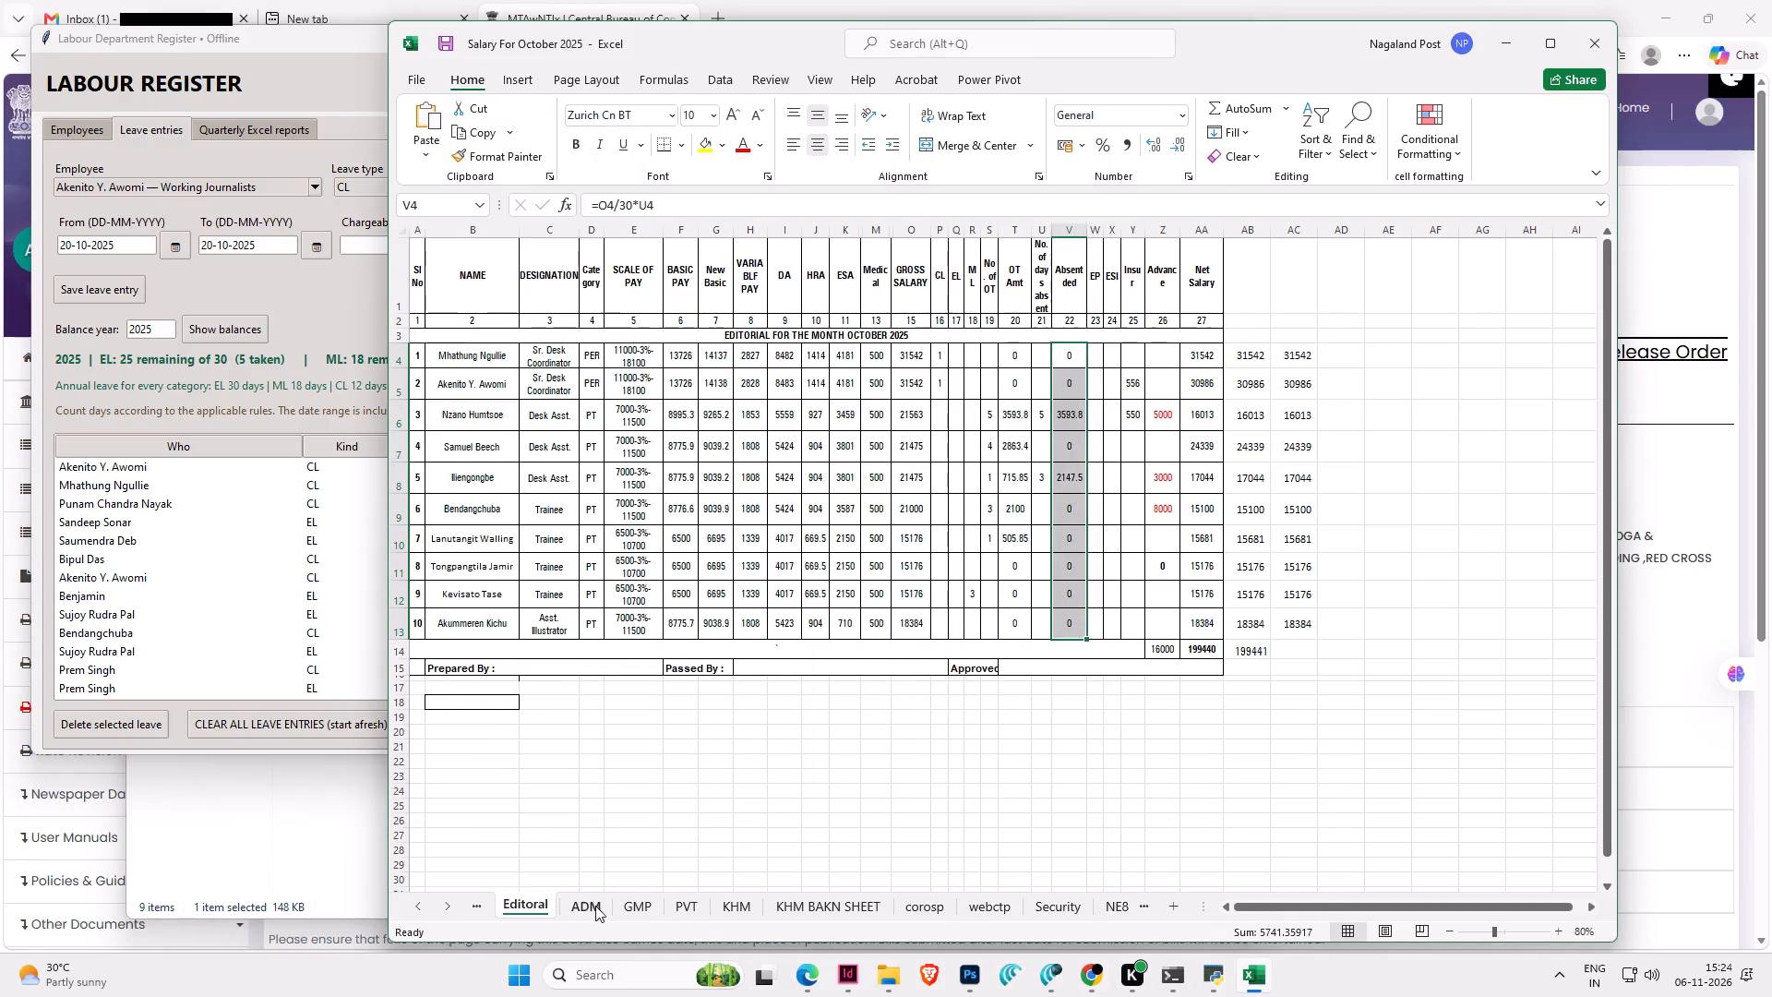
left_click(588, 904)
scroll(1413, 518, "up", 7)
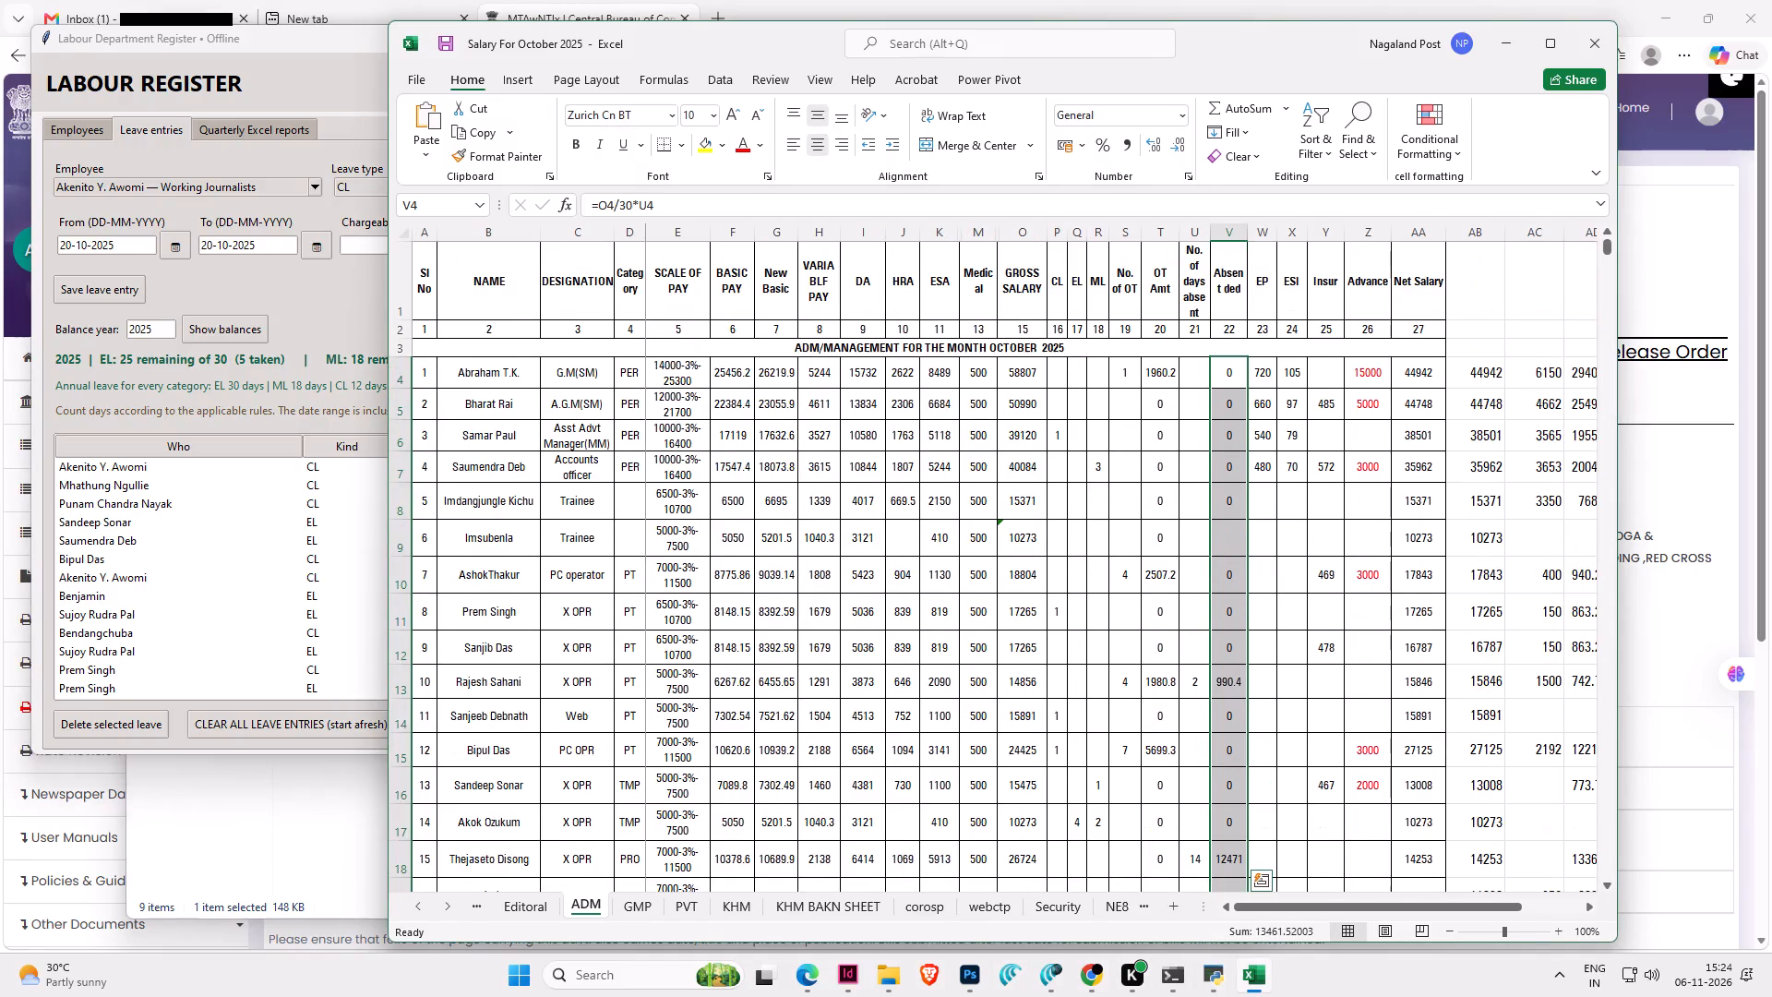
left_click_drag(1618, 408, 1357, 446)
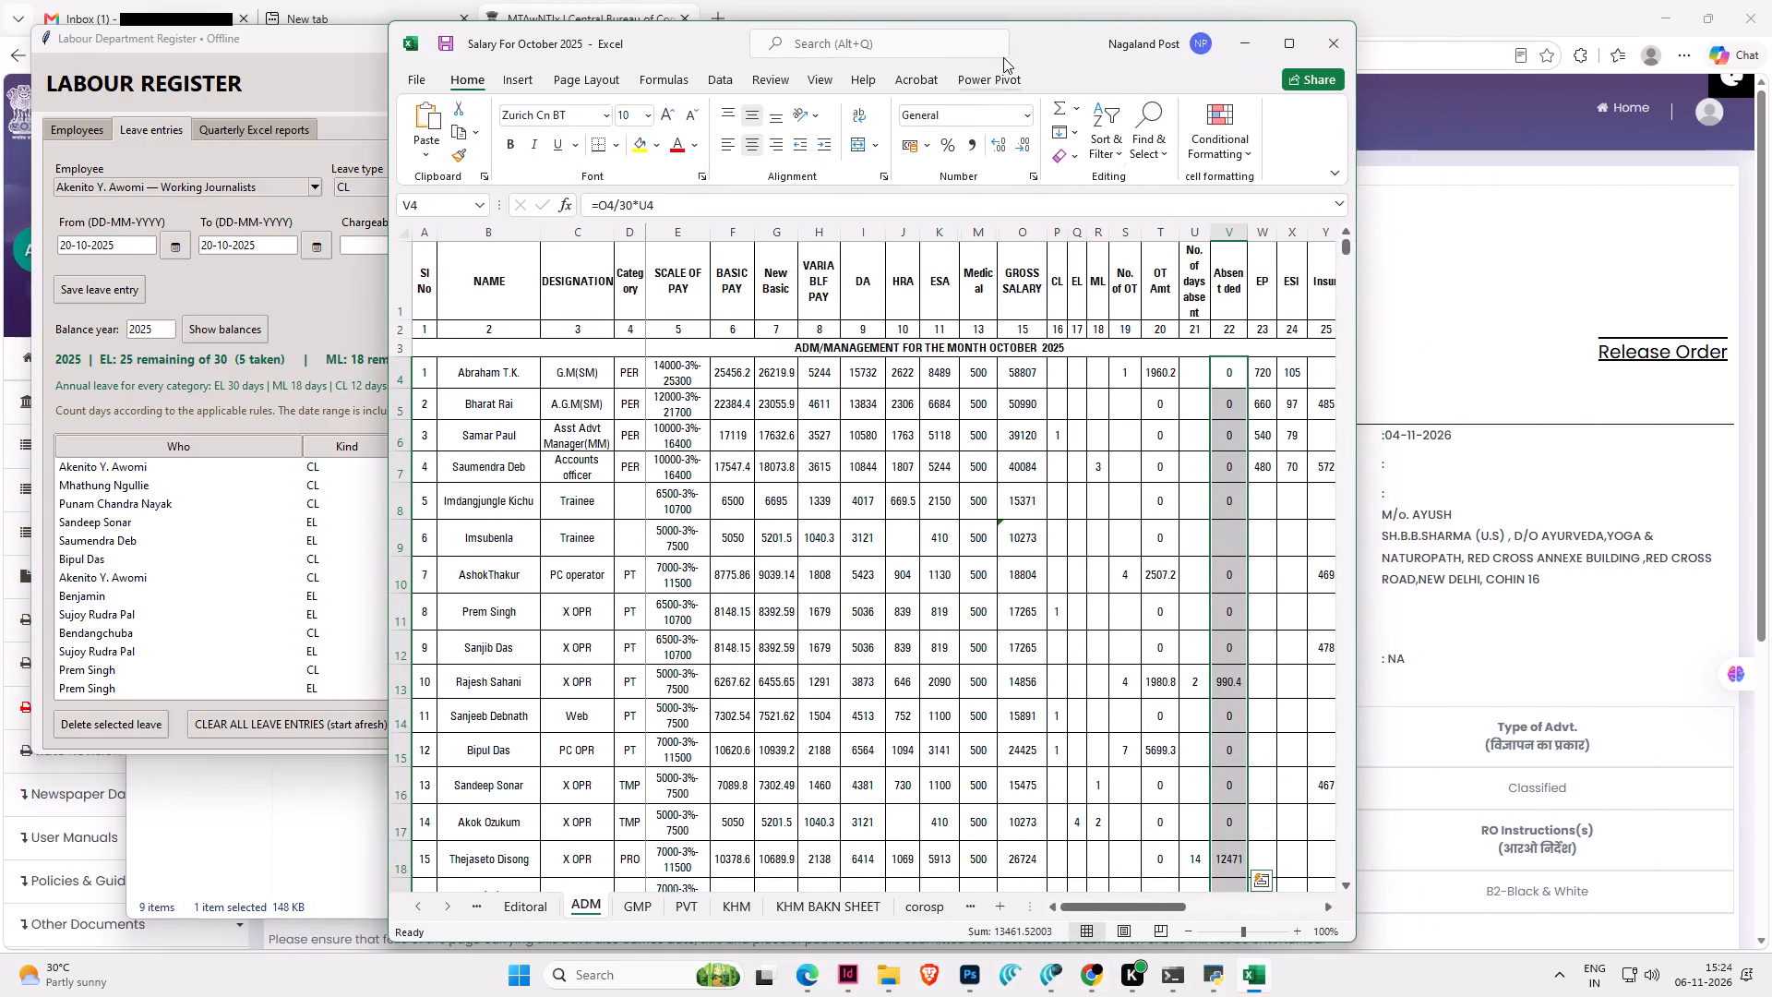
left_click_drag(1044, 42, 1394, 27)
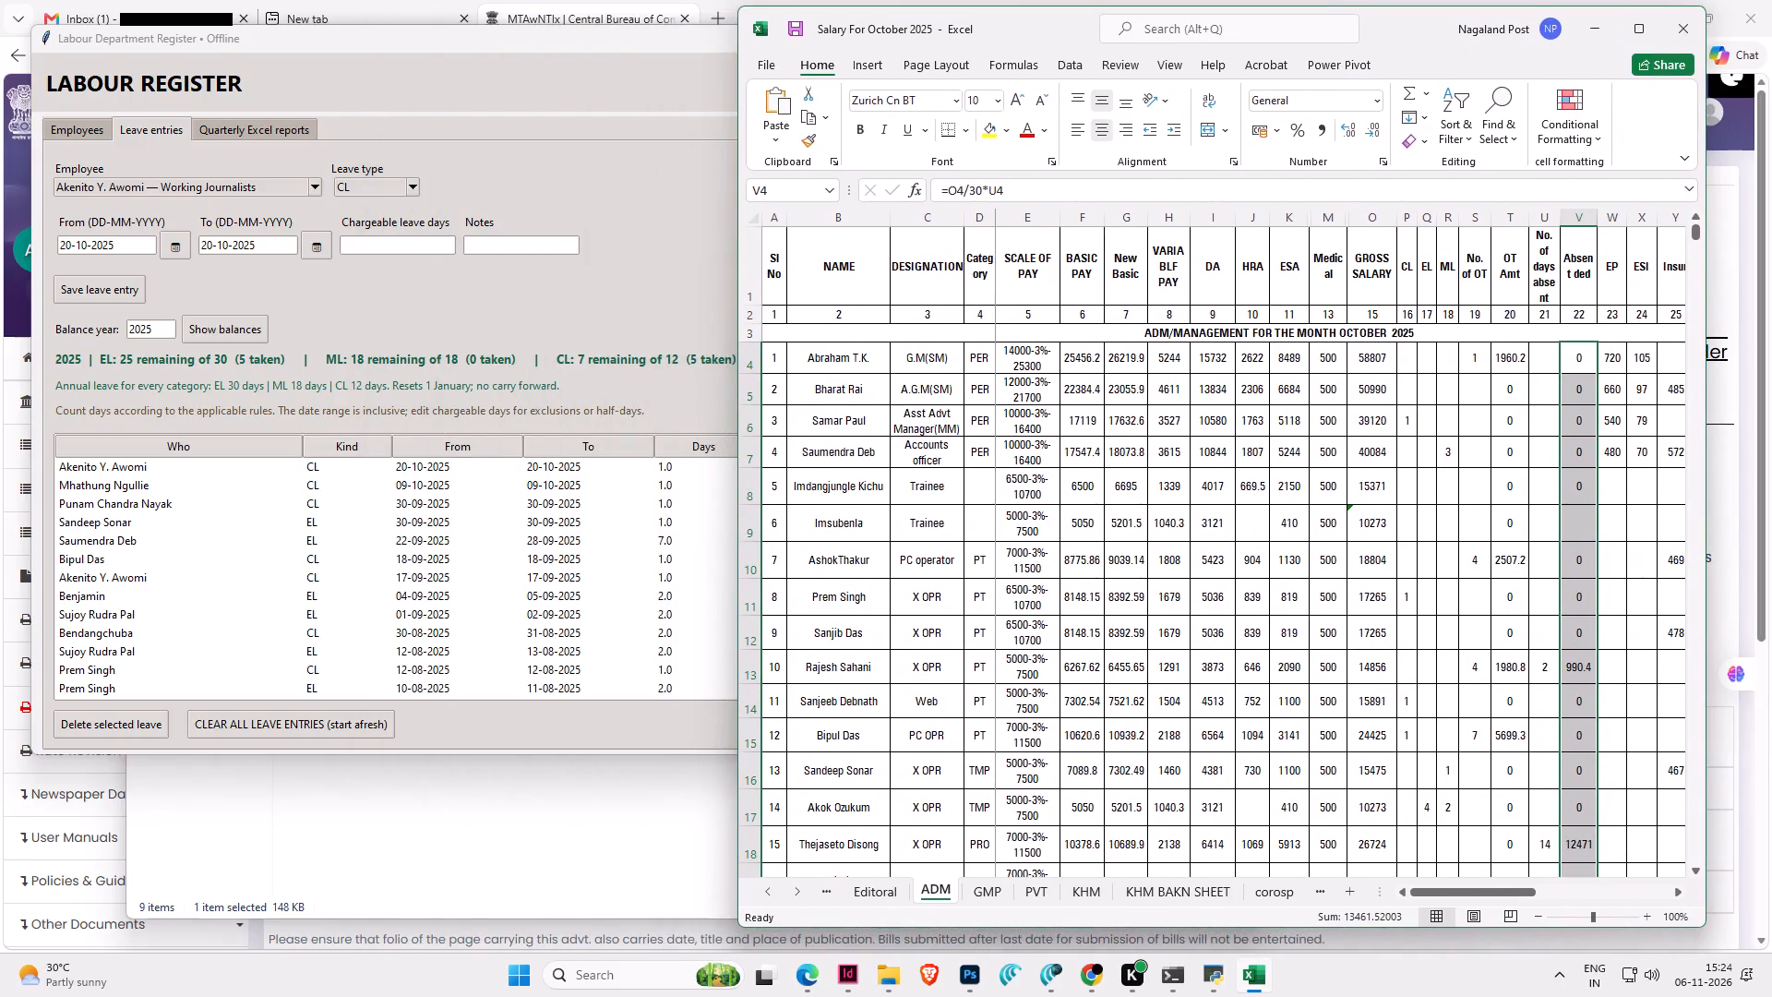
Hide the DESIGNATION through DA columns (C to I) on the ADM sheet.
left_click_drag(923, 216, 1258, 216)
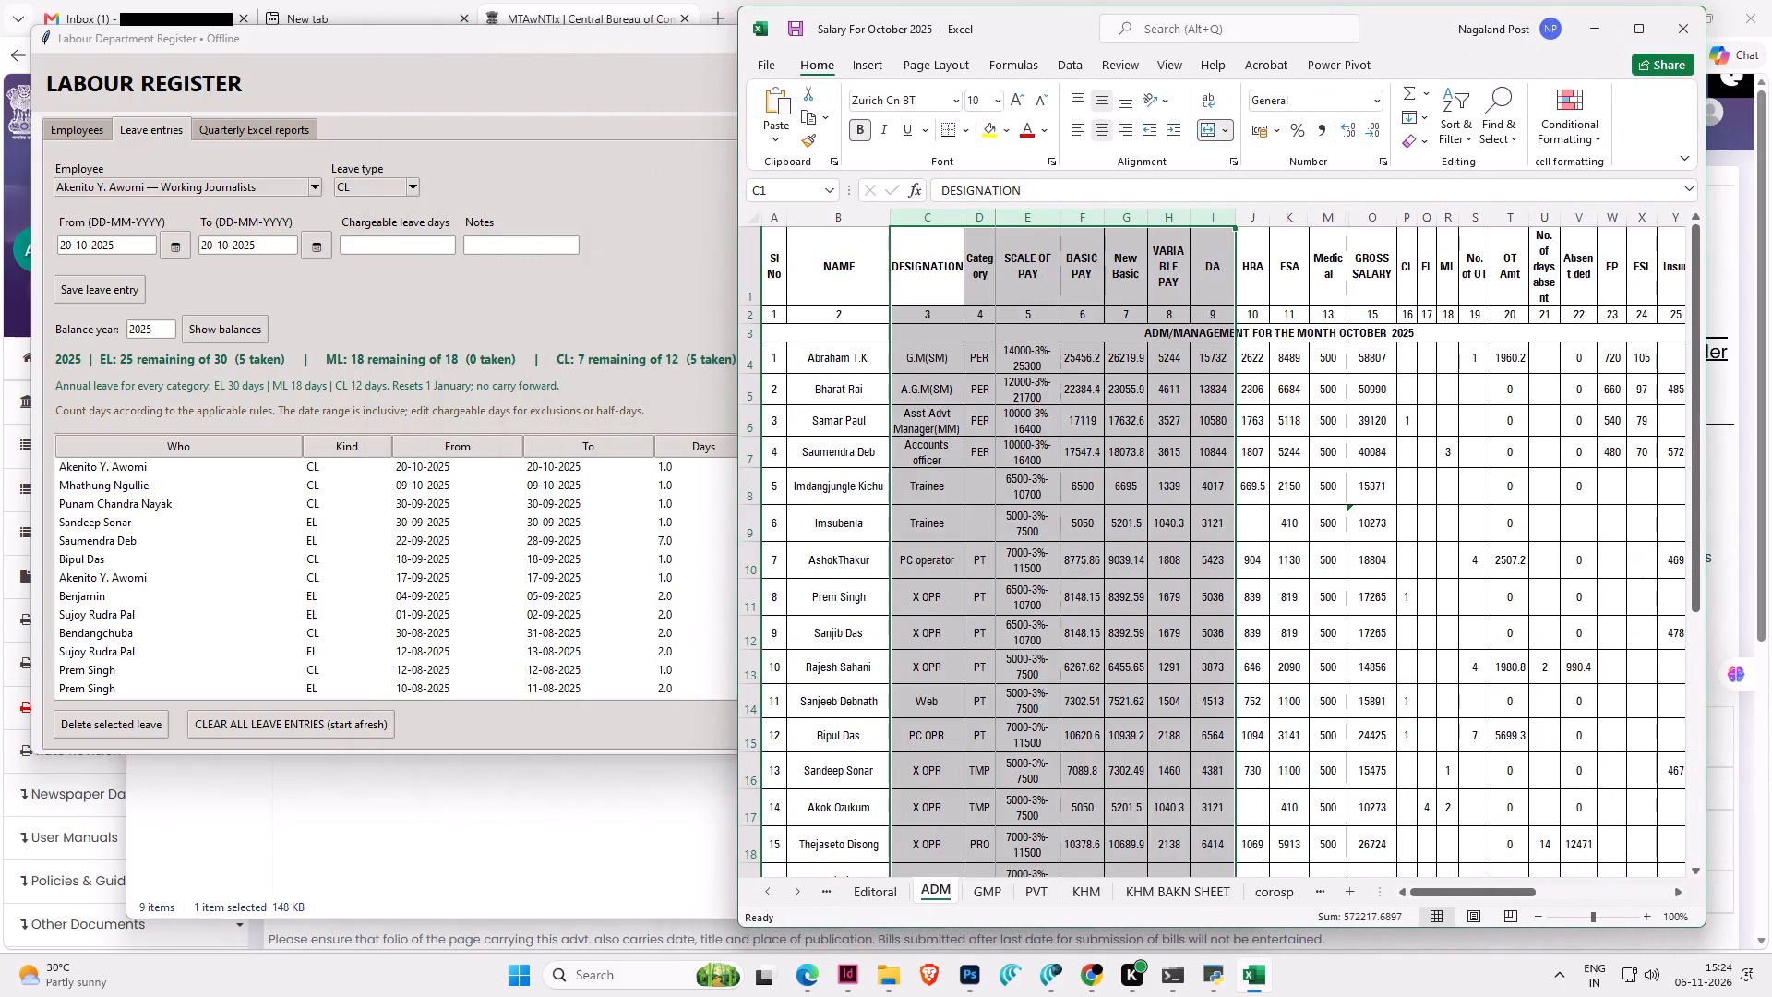
right_click(1211, 220)
left_click(1273, 502)
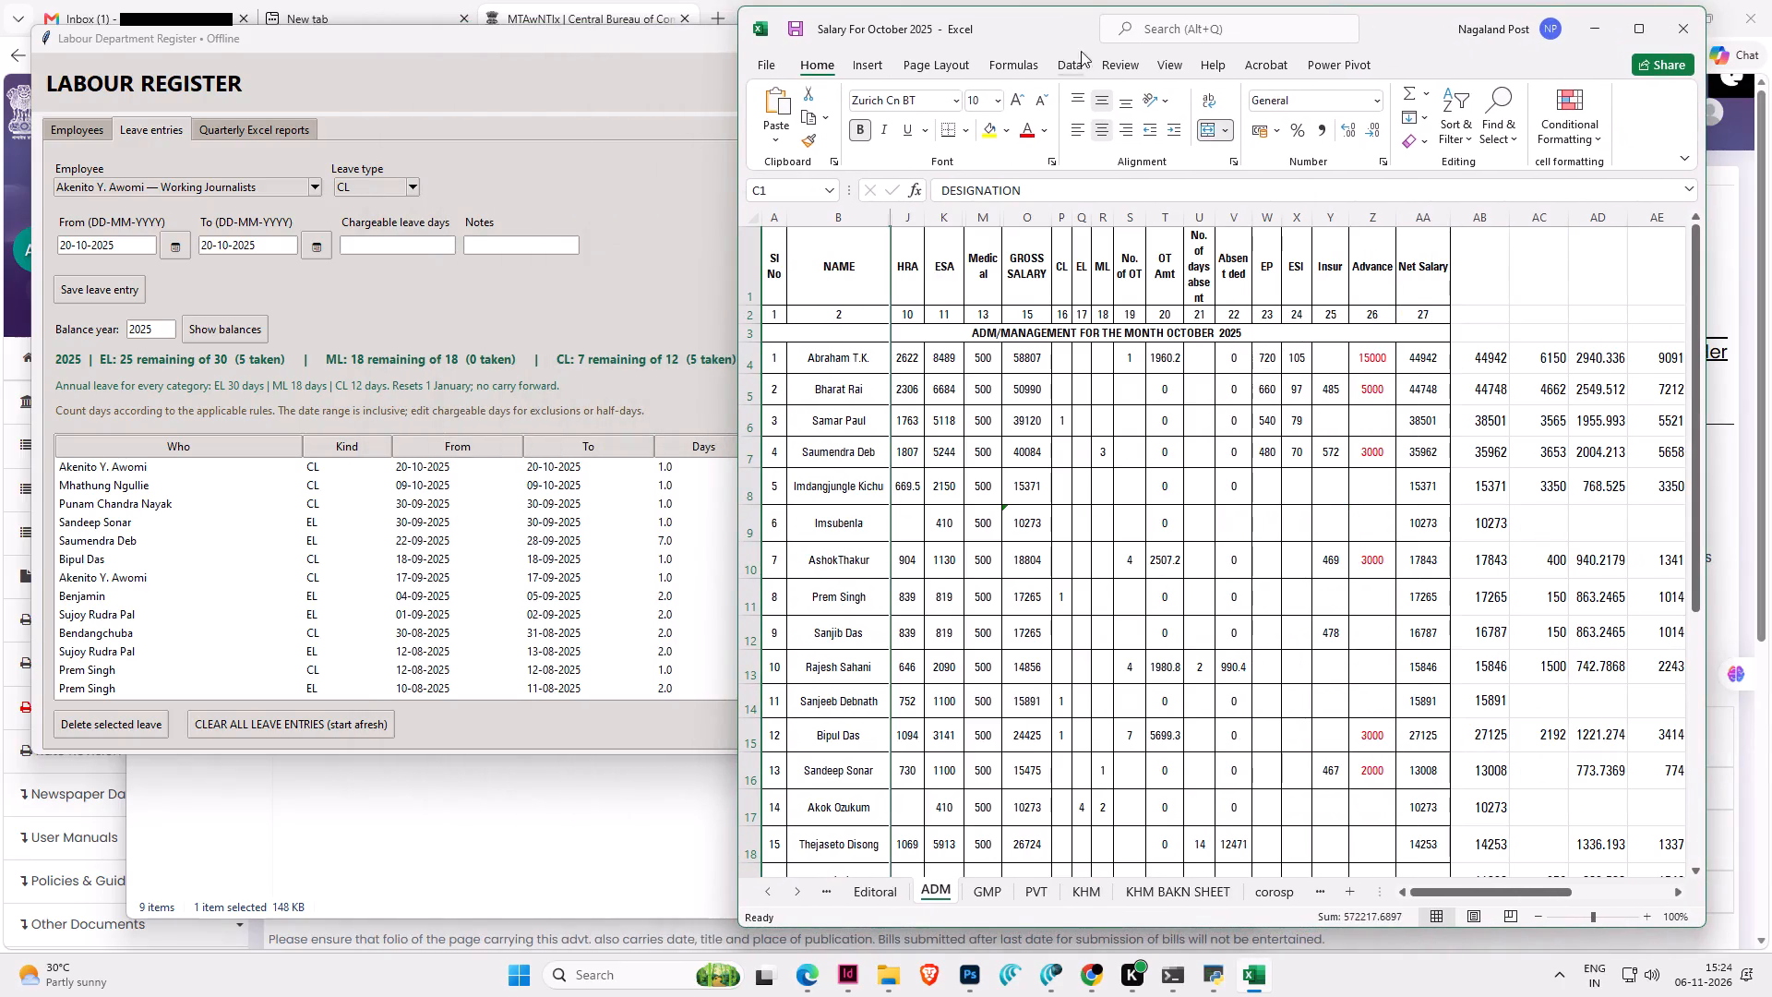
Resize and arrange the salary workbook and Labour Register windows side by side without overlap.
left_click_drag(1056, 33, 1116, 34)
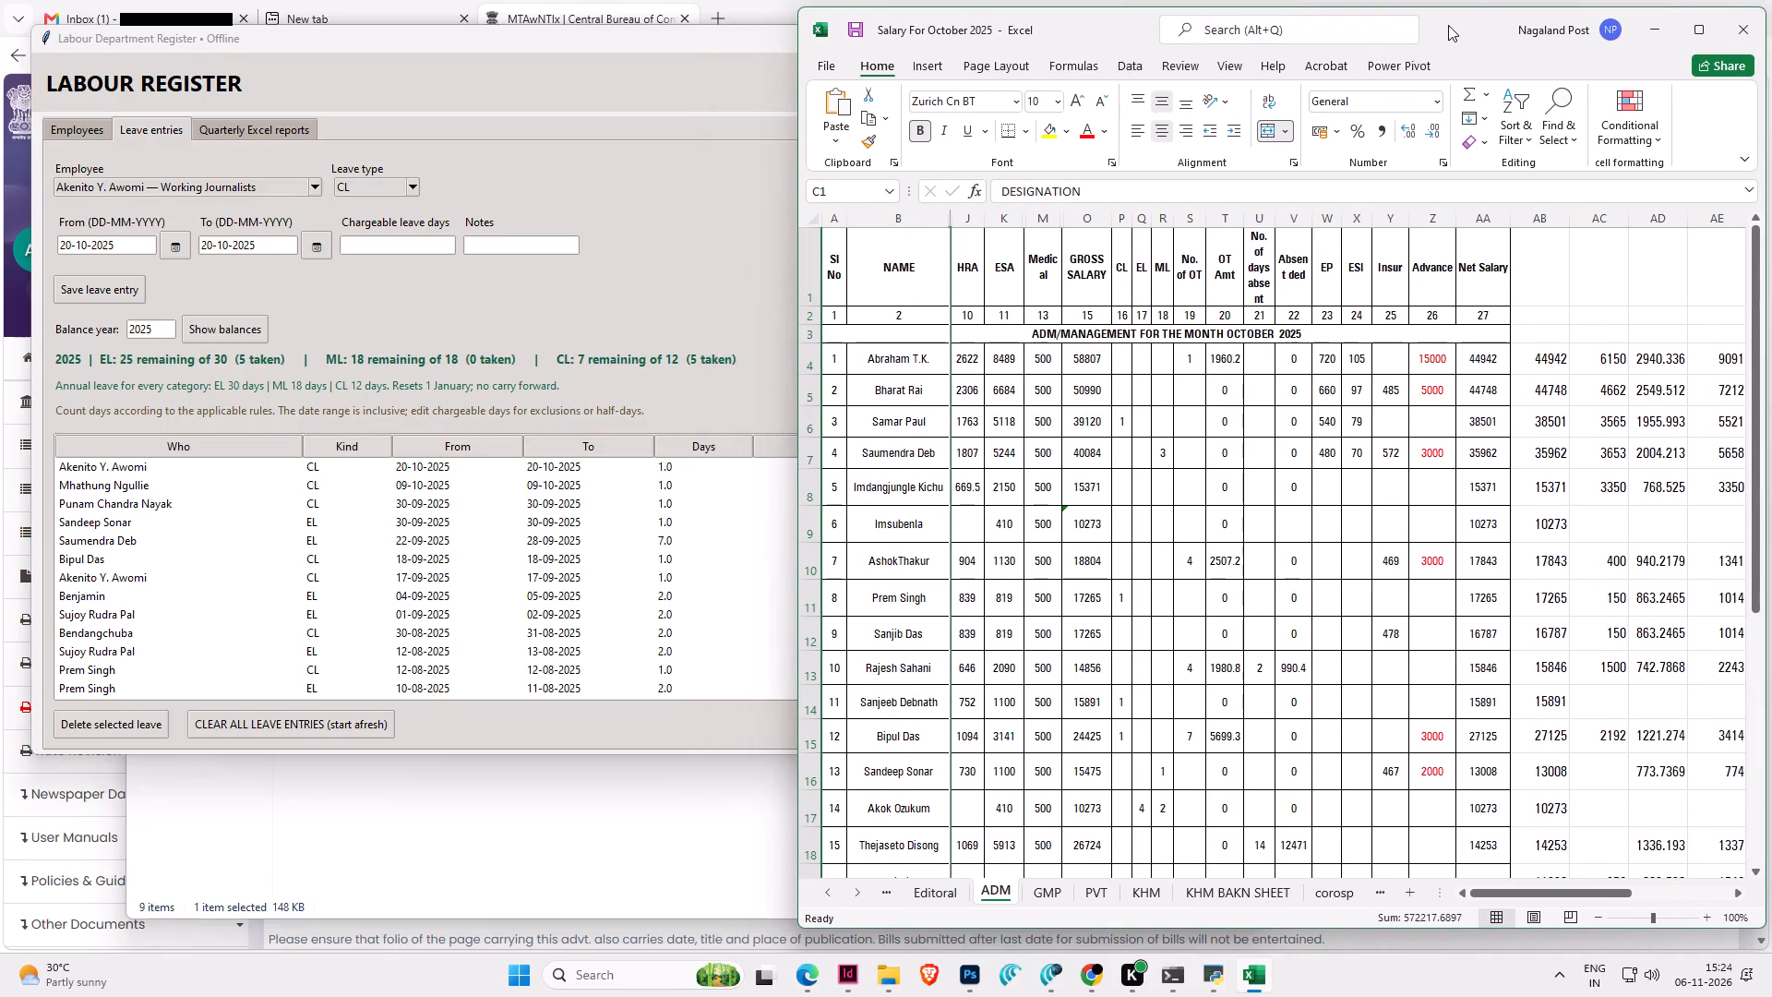
left_click_drag(1459, 23, 1306, 39)
left_click_drag(1614, 284, 1397, 282)
left_click_drag(901, 43, 903, 43)
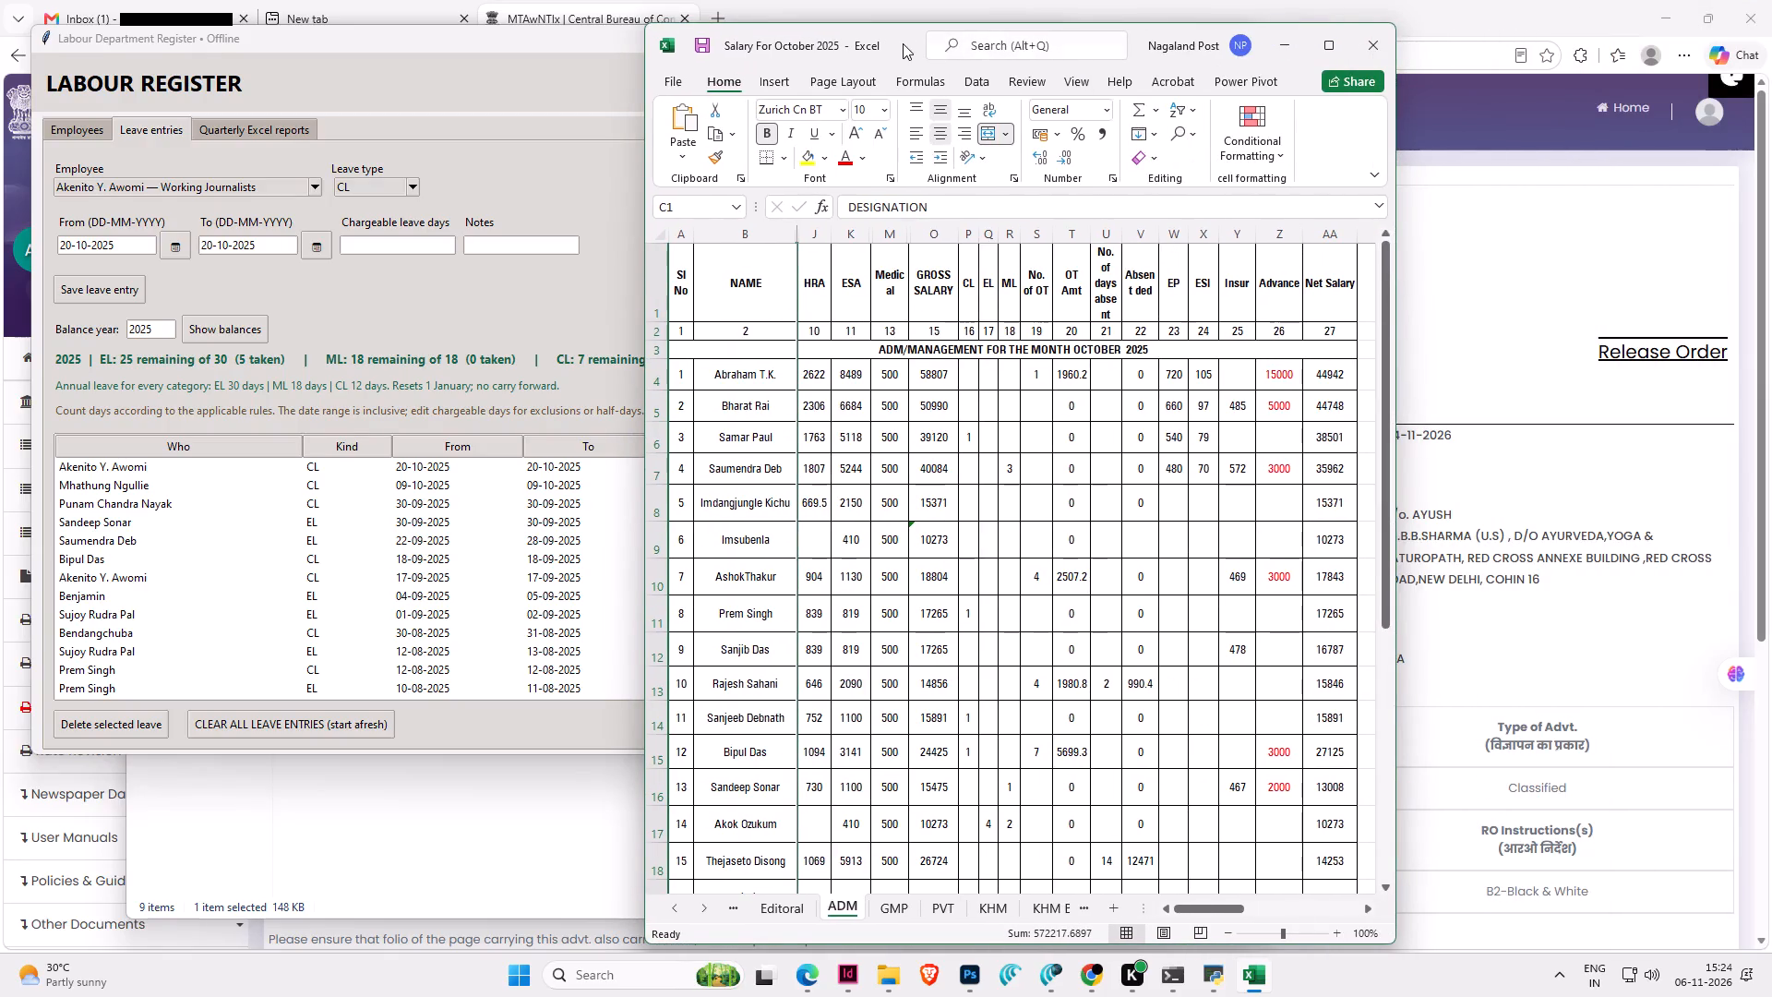
left_click_drag(903, 43, 1262, 38)
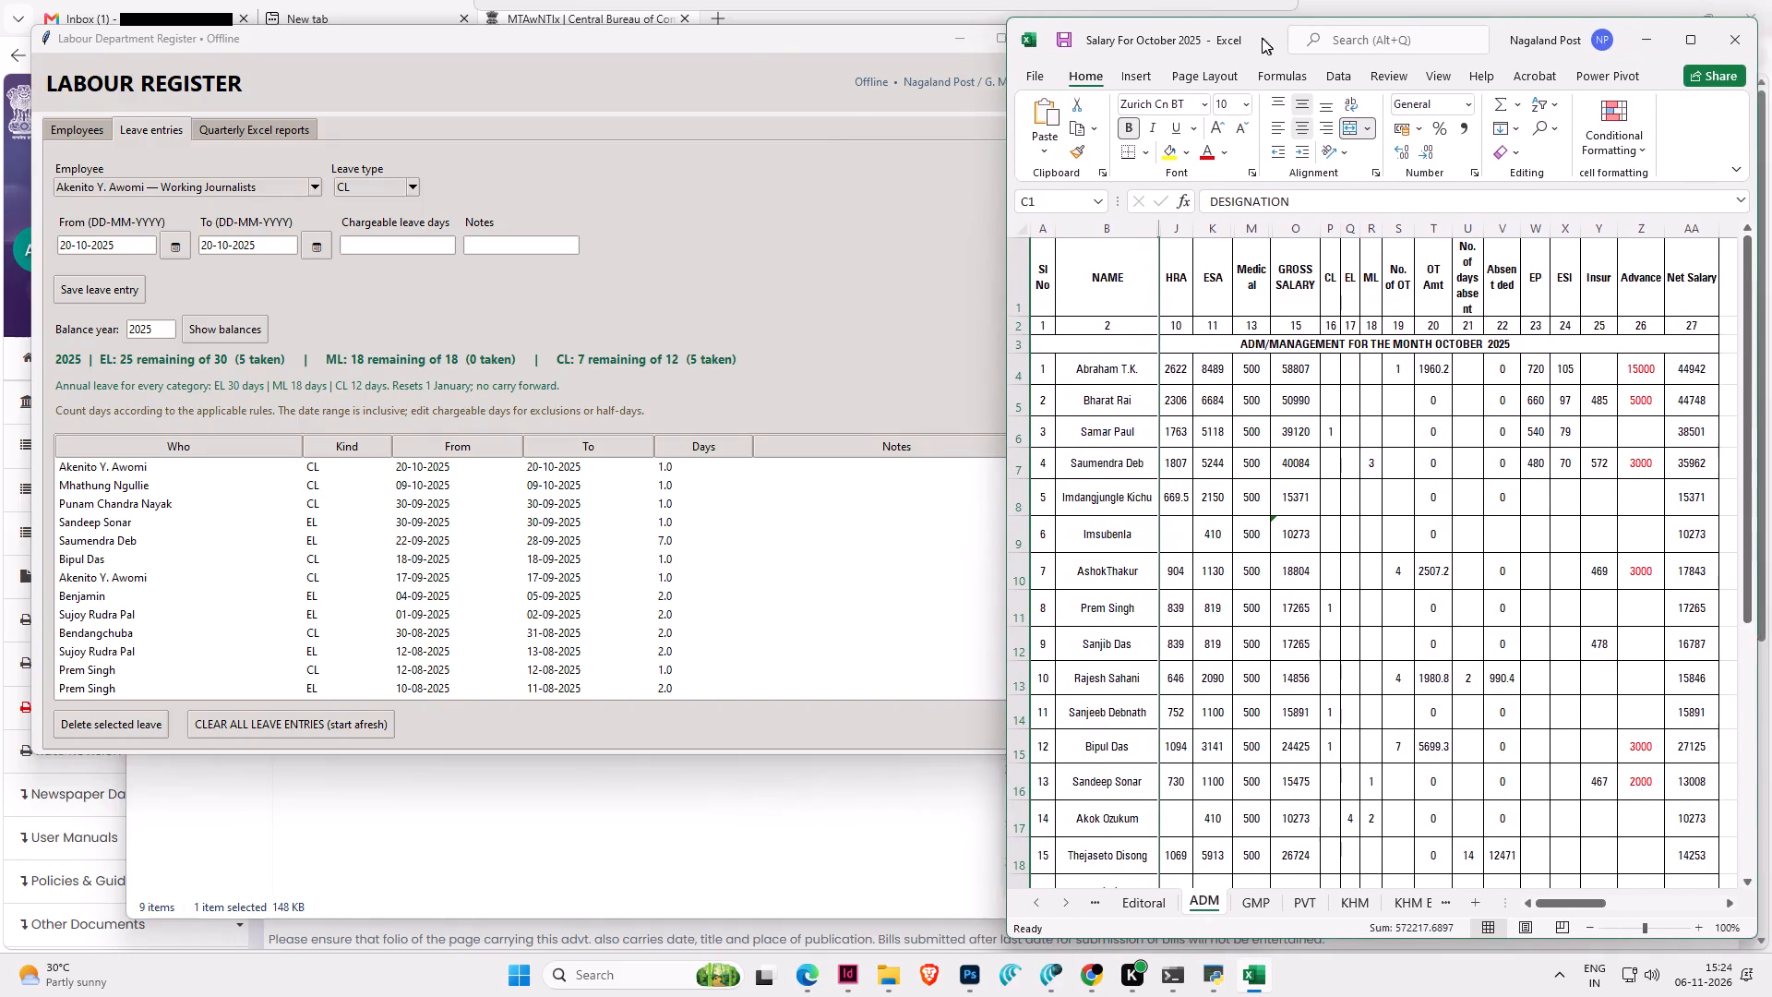
left_click_drag(1262, 38, 1258, 40)
left_click(790, 40)
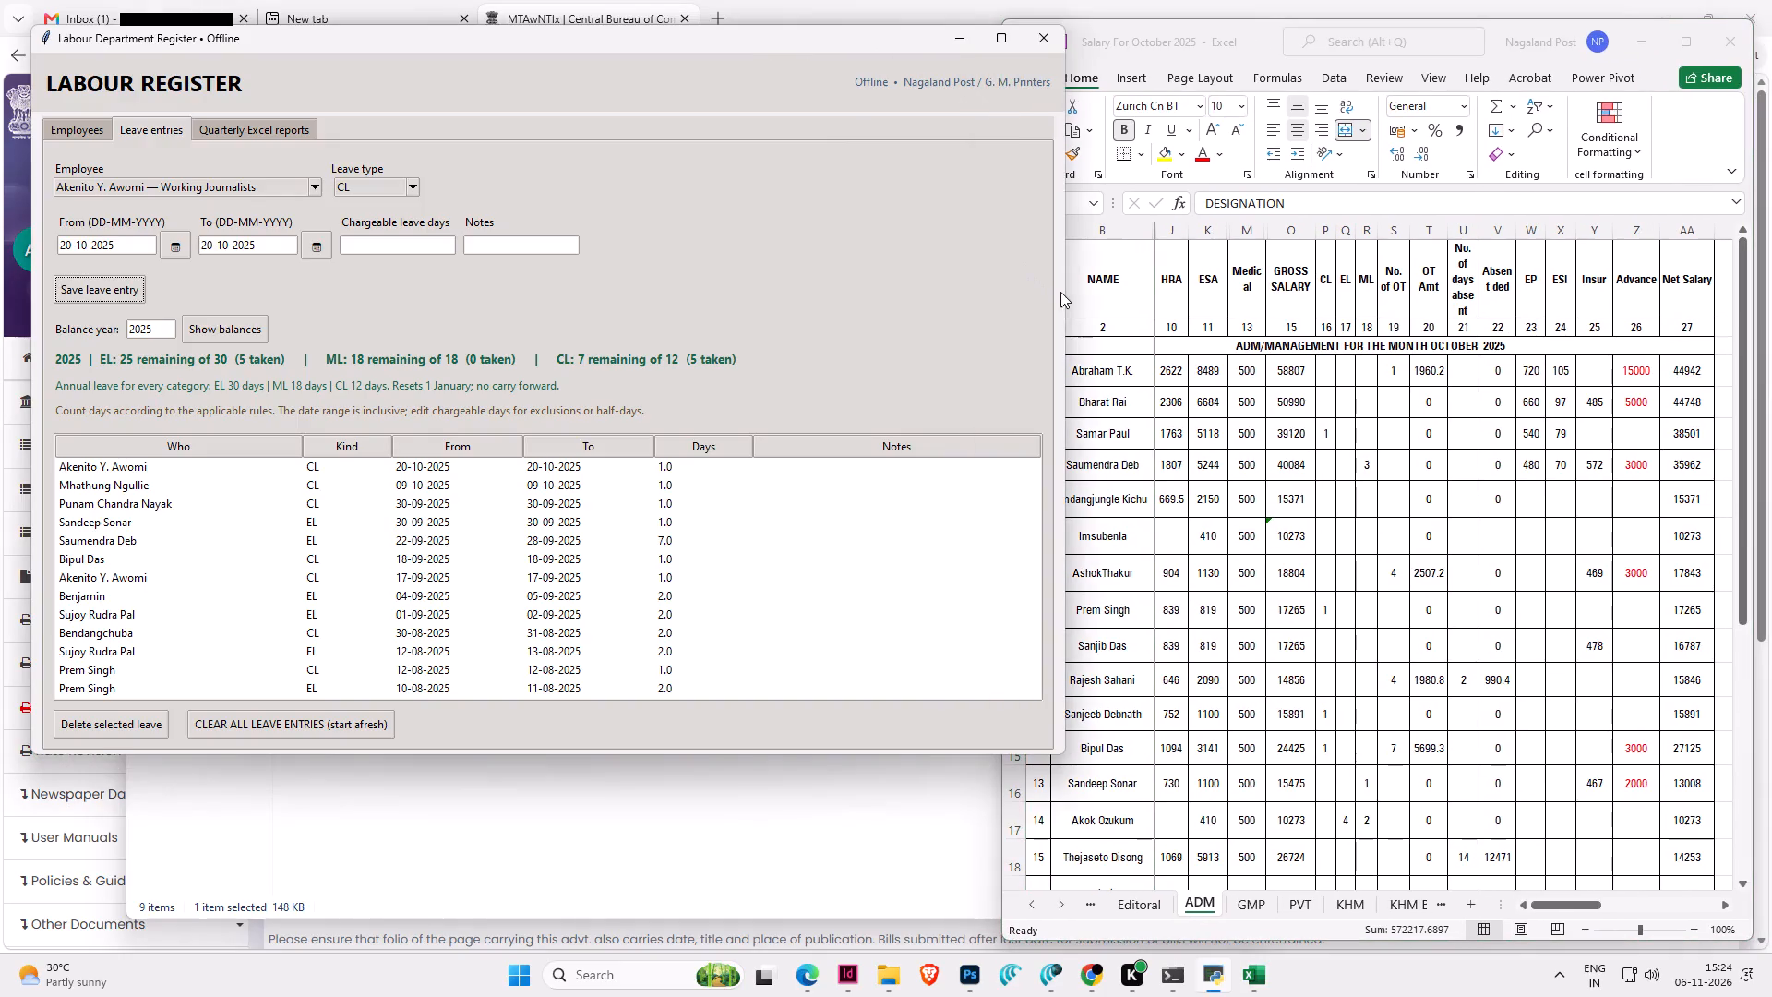
left_click_drag(1068, 290, 986, 290)
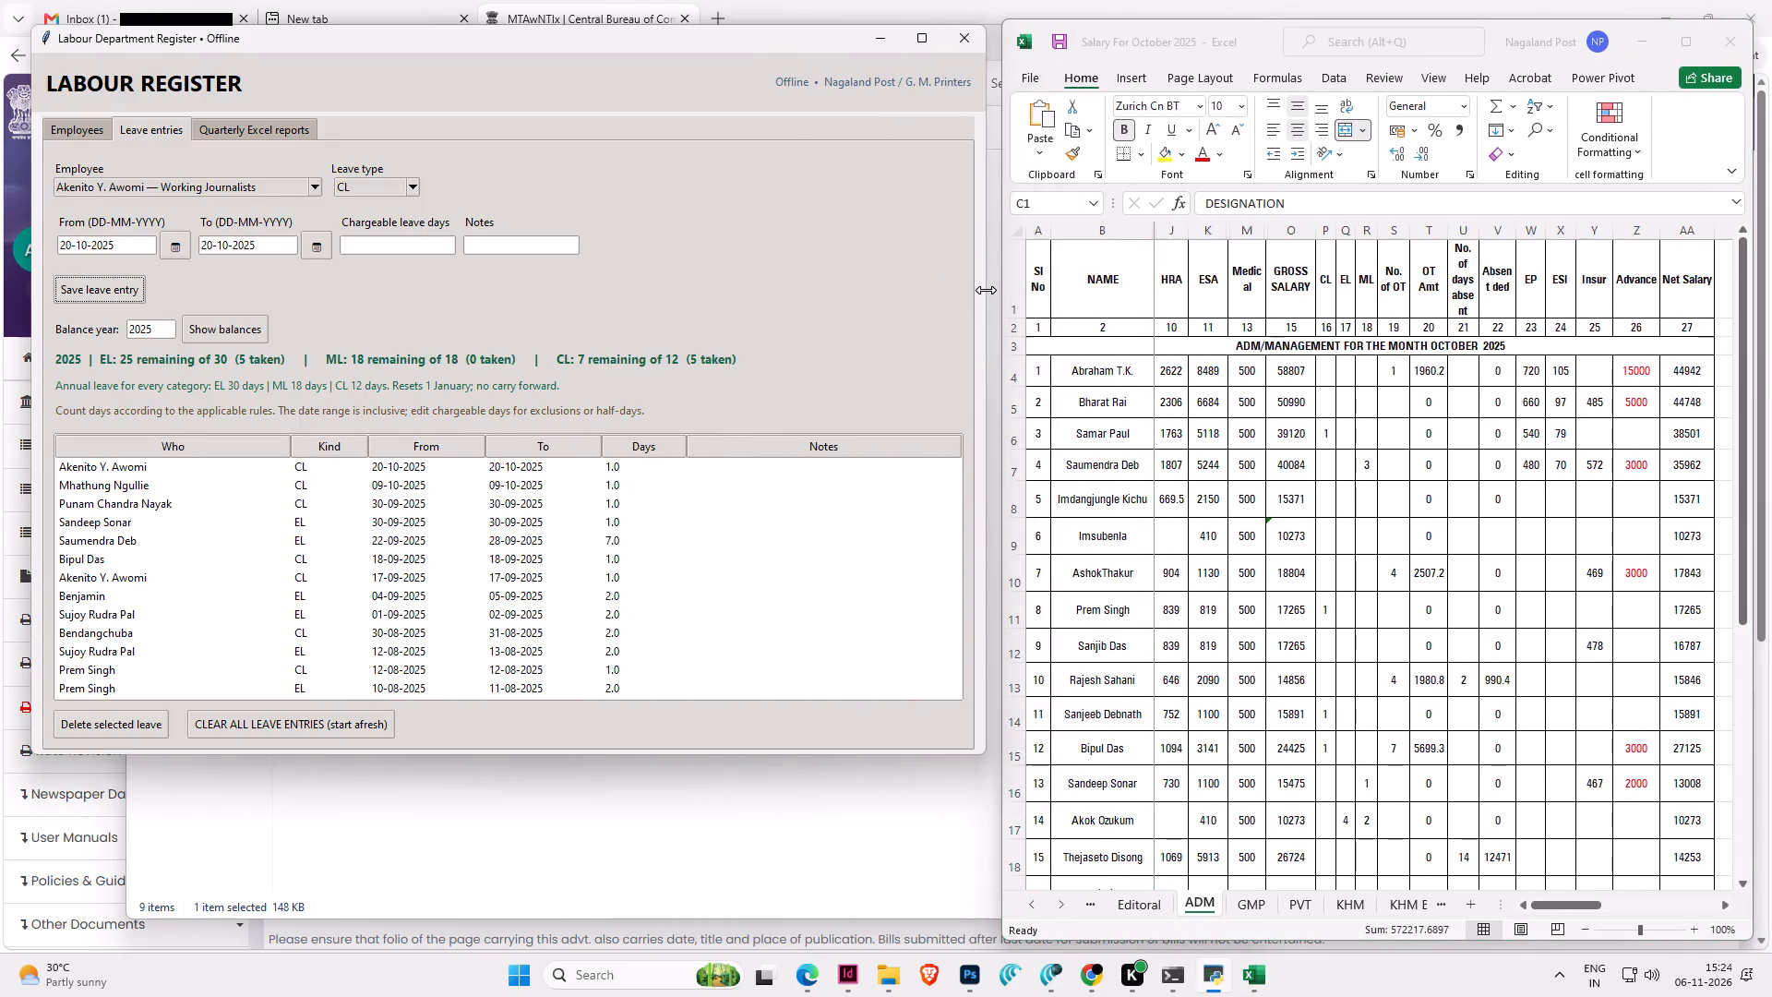
left_click_drag(986, 290, 945, 286)
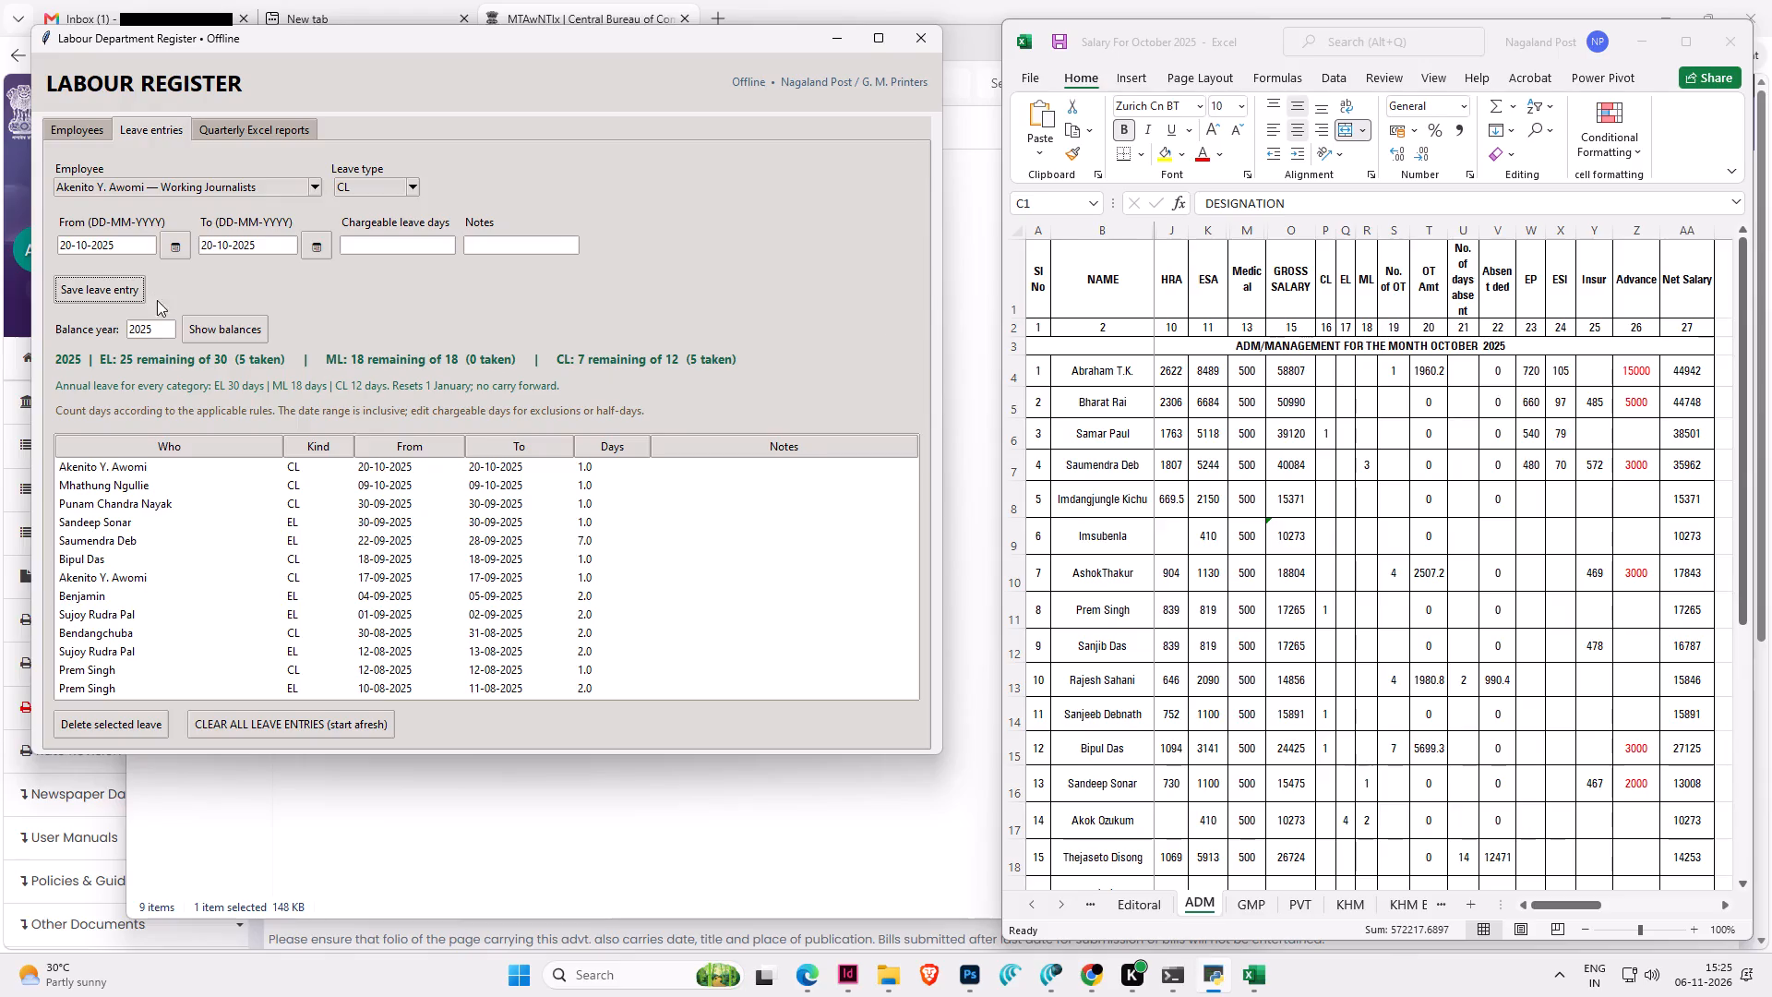
Record CL leave from 15-10-2025 to 15-10-2025 for the non-journalist with serial number 3 on the ADM sheet.
left_click(1321, 456)
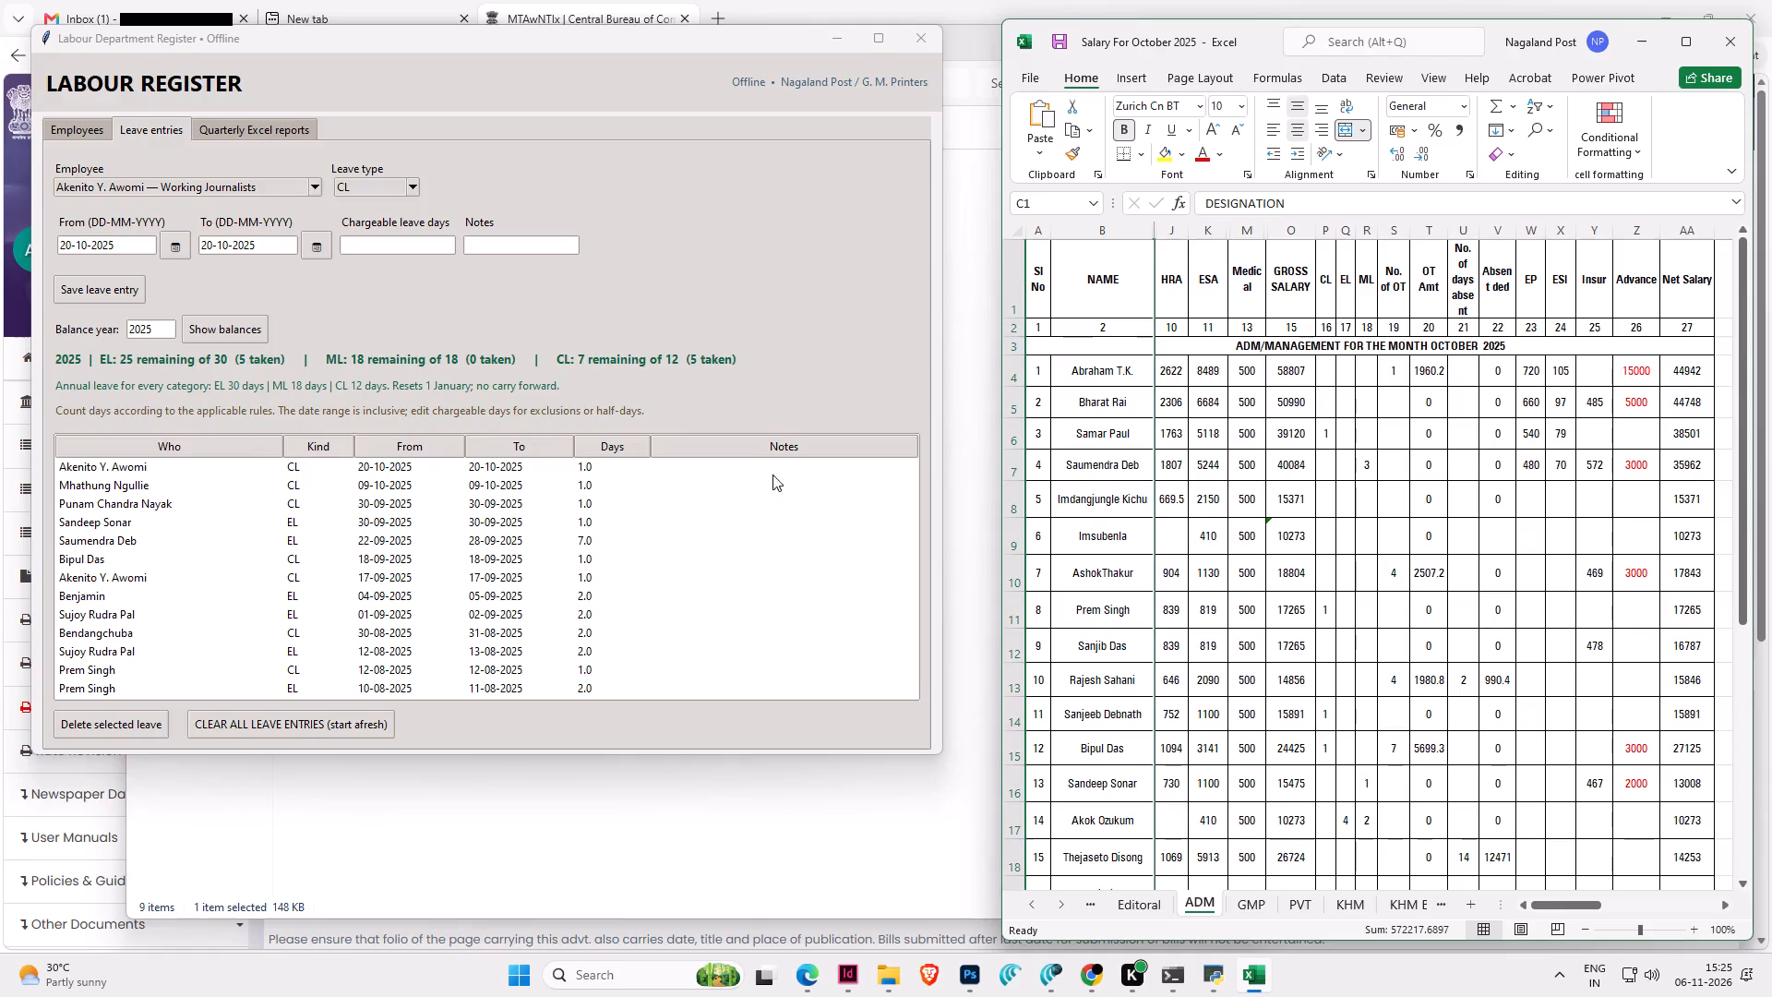
left_click(181, 186)
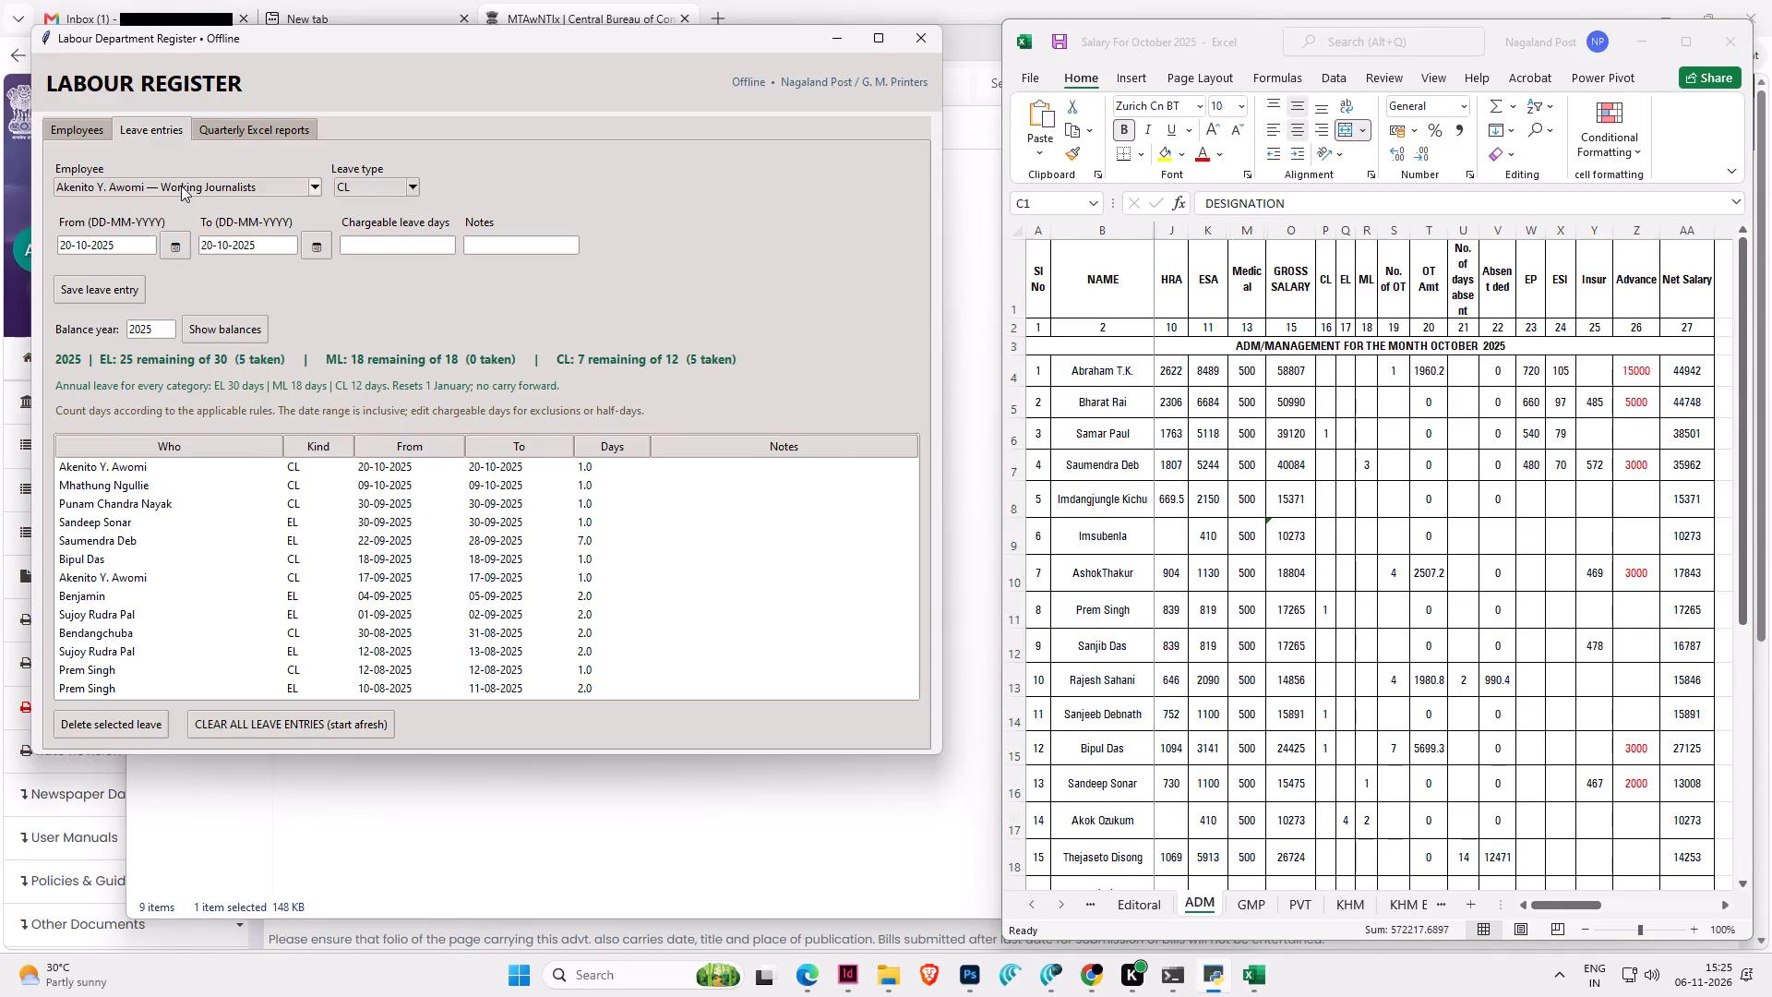
scroll(174, 252, "up", 2)
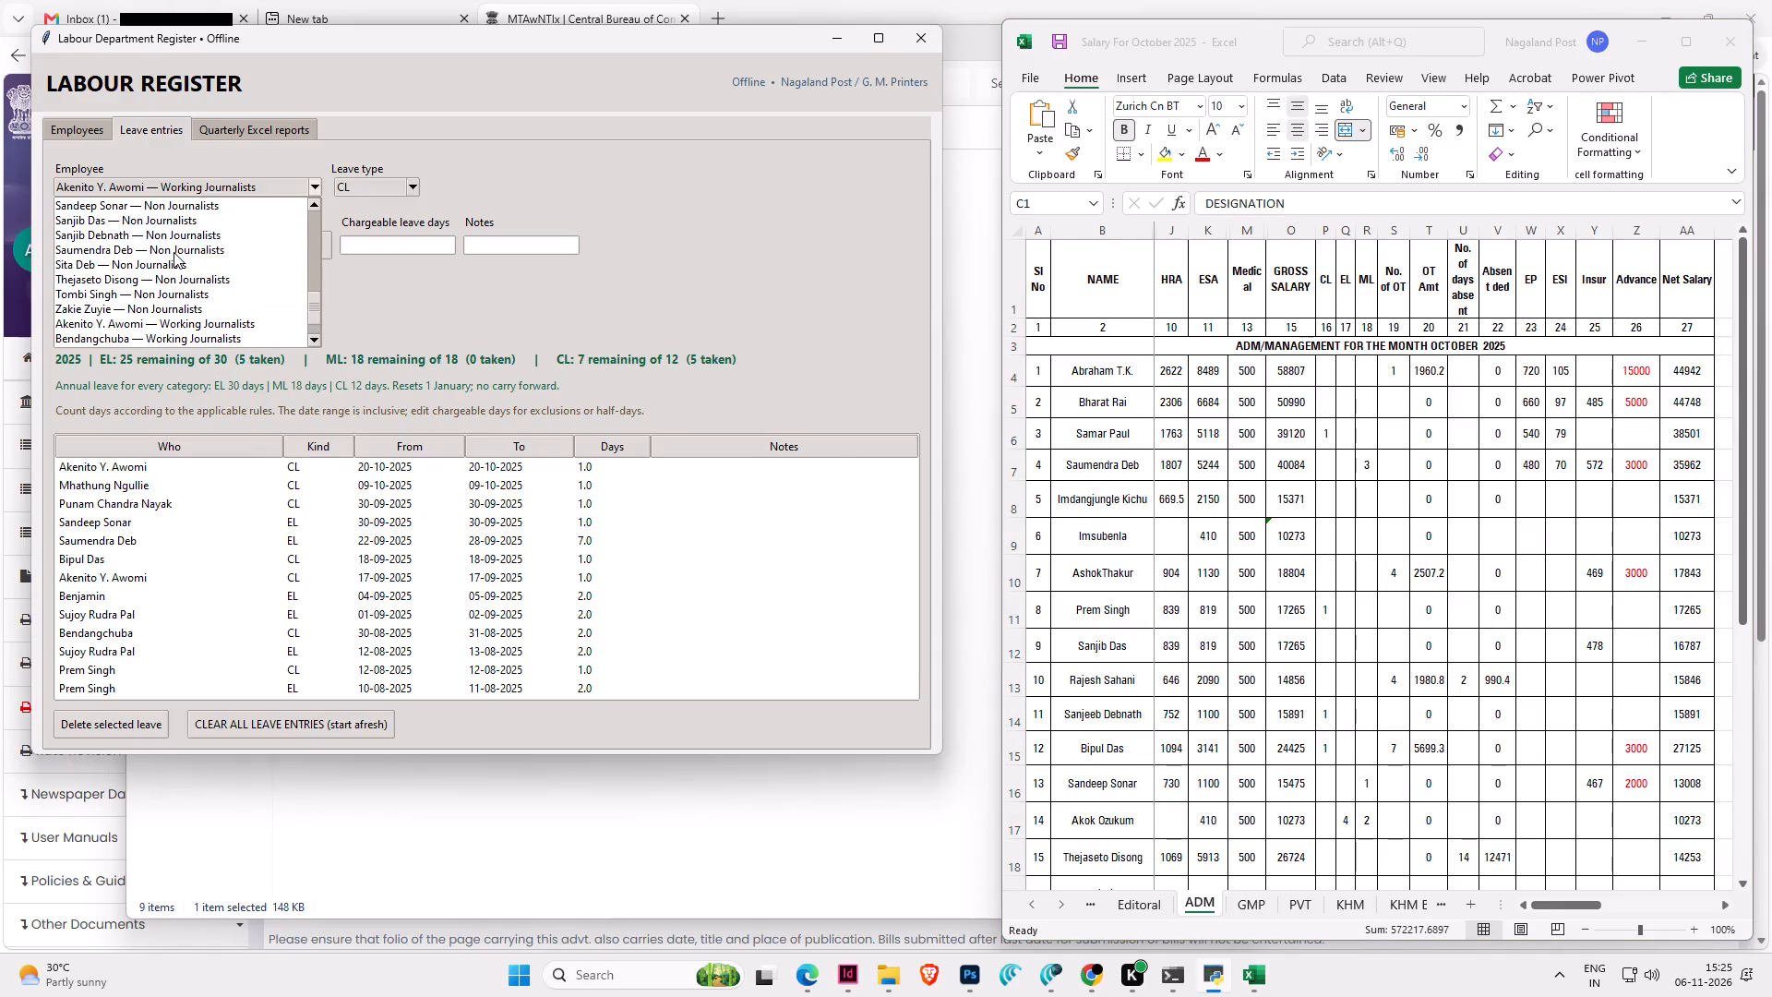
scroll(158, 262, "up", 1)
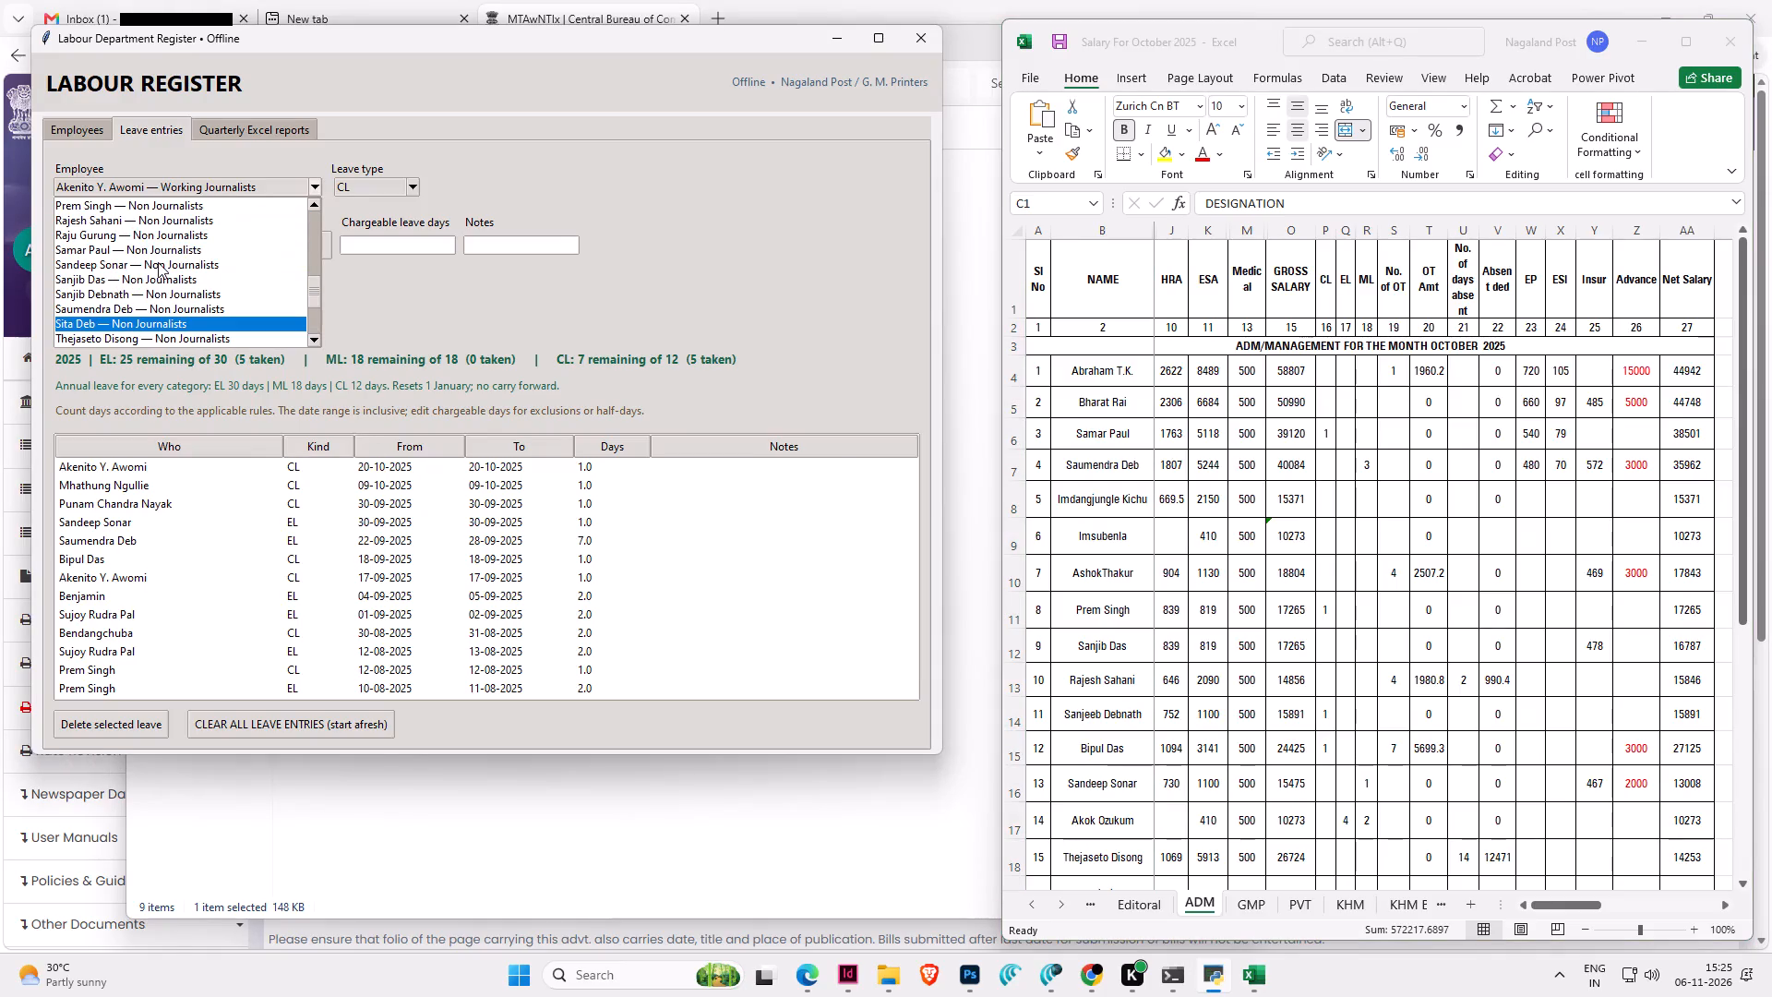
left_click(159, 250)
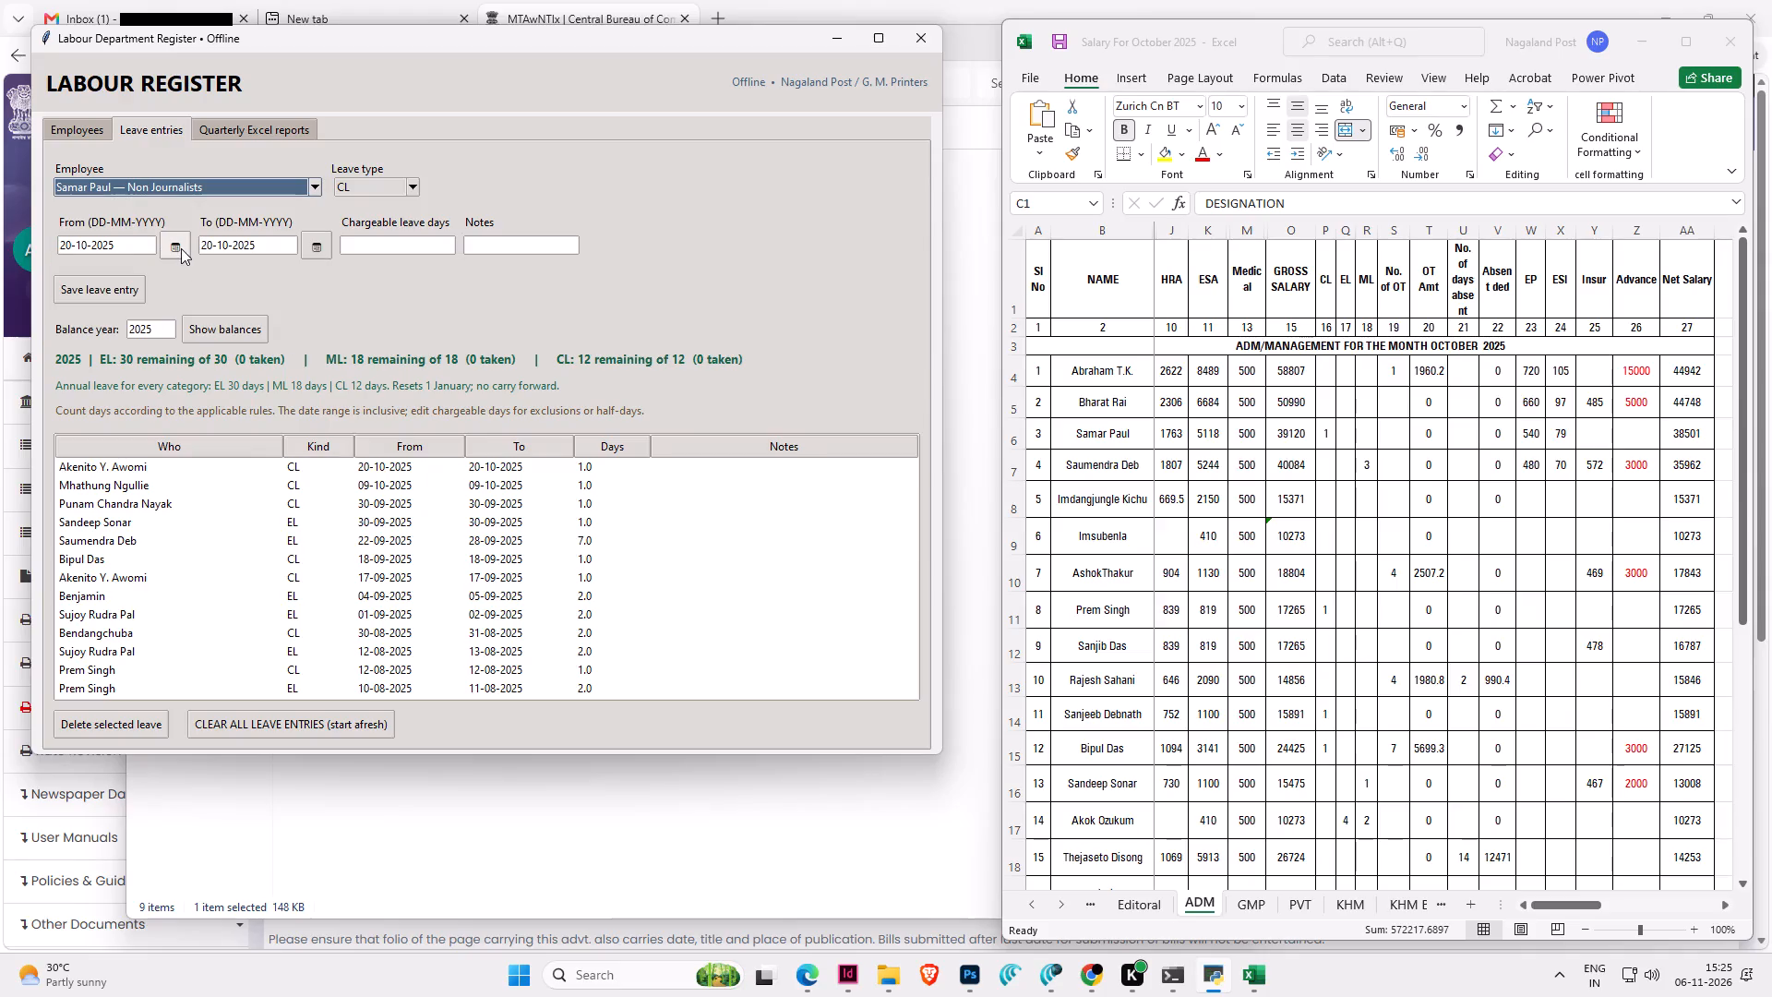
left_click_drag(71, 246, 40, 246)
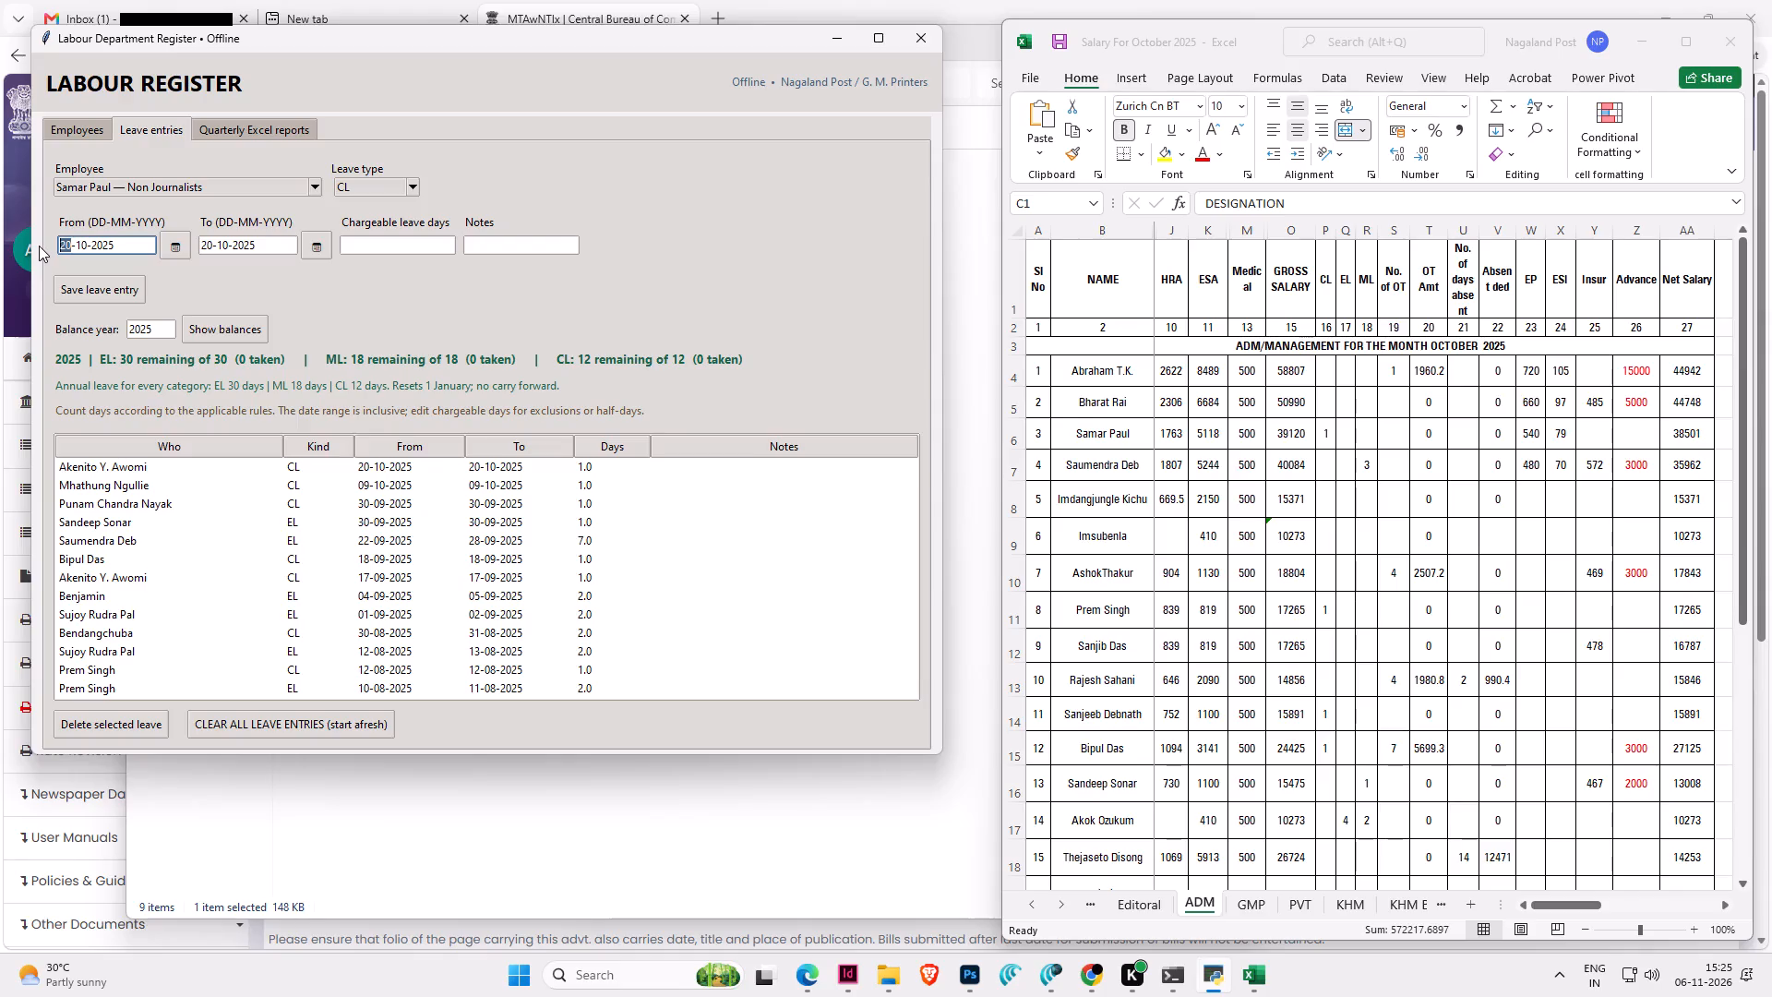
type("15")
left_click_drag(210, 246, 145, 245)
type("15")
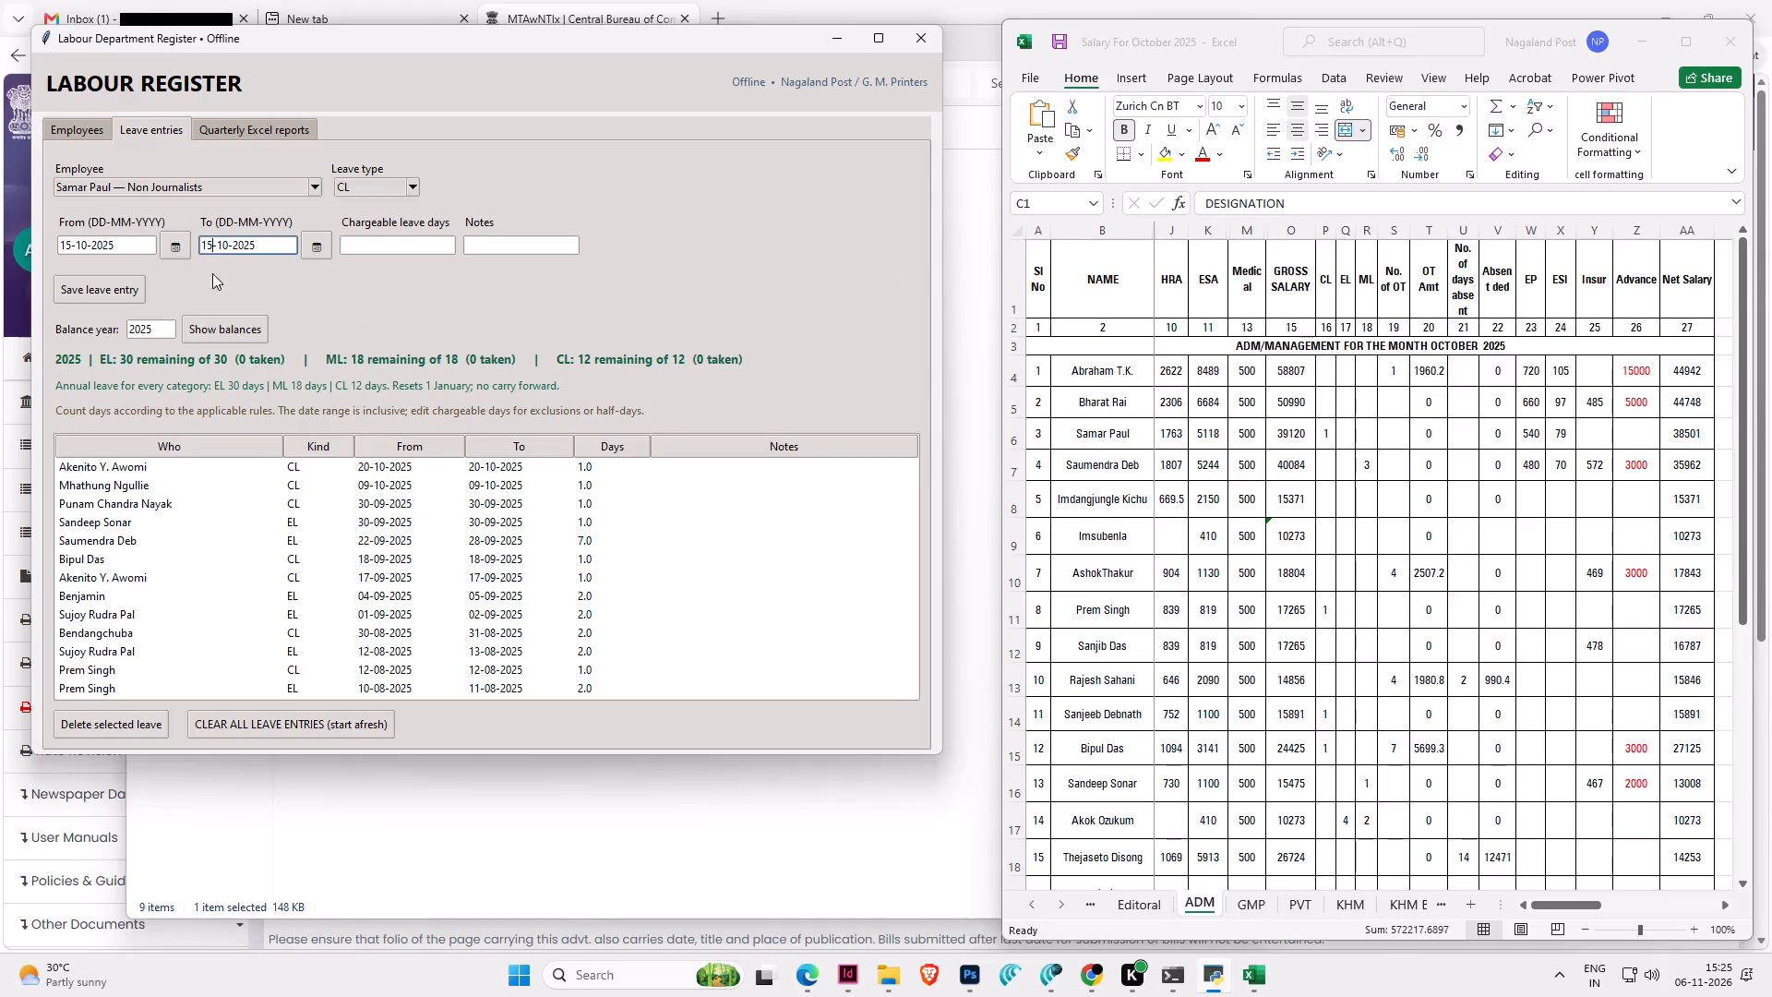
left_click(97, 286)
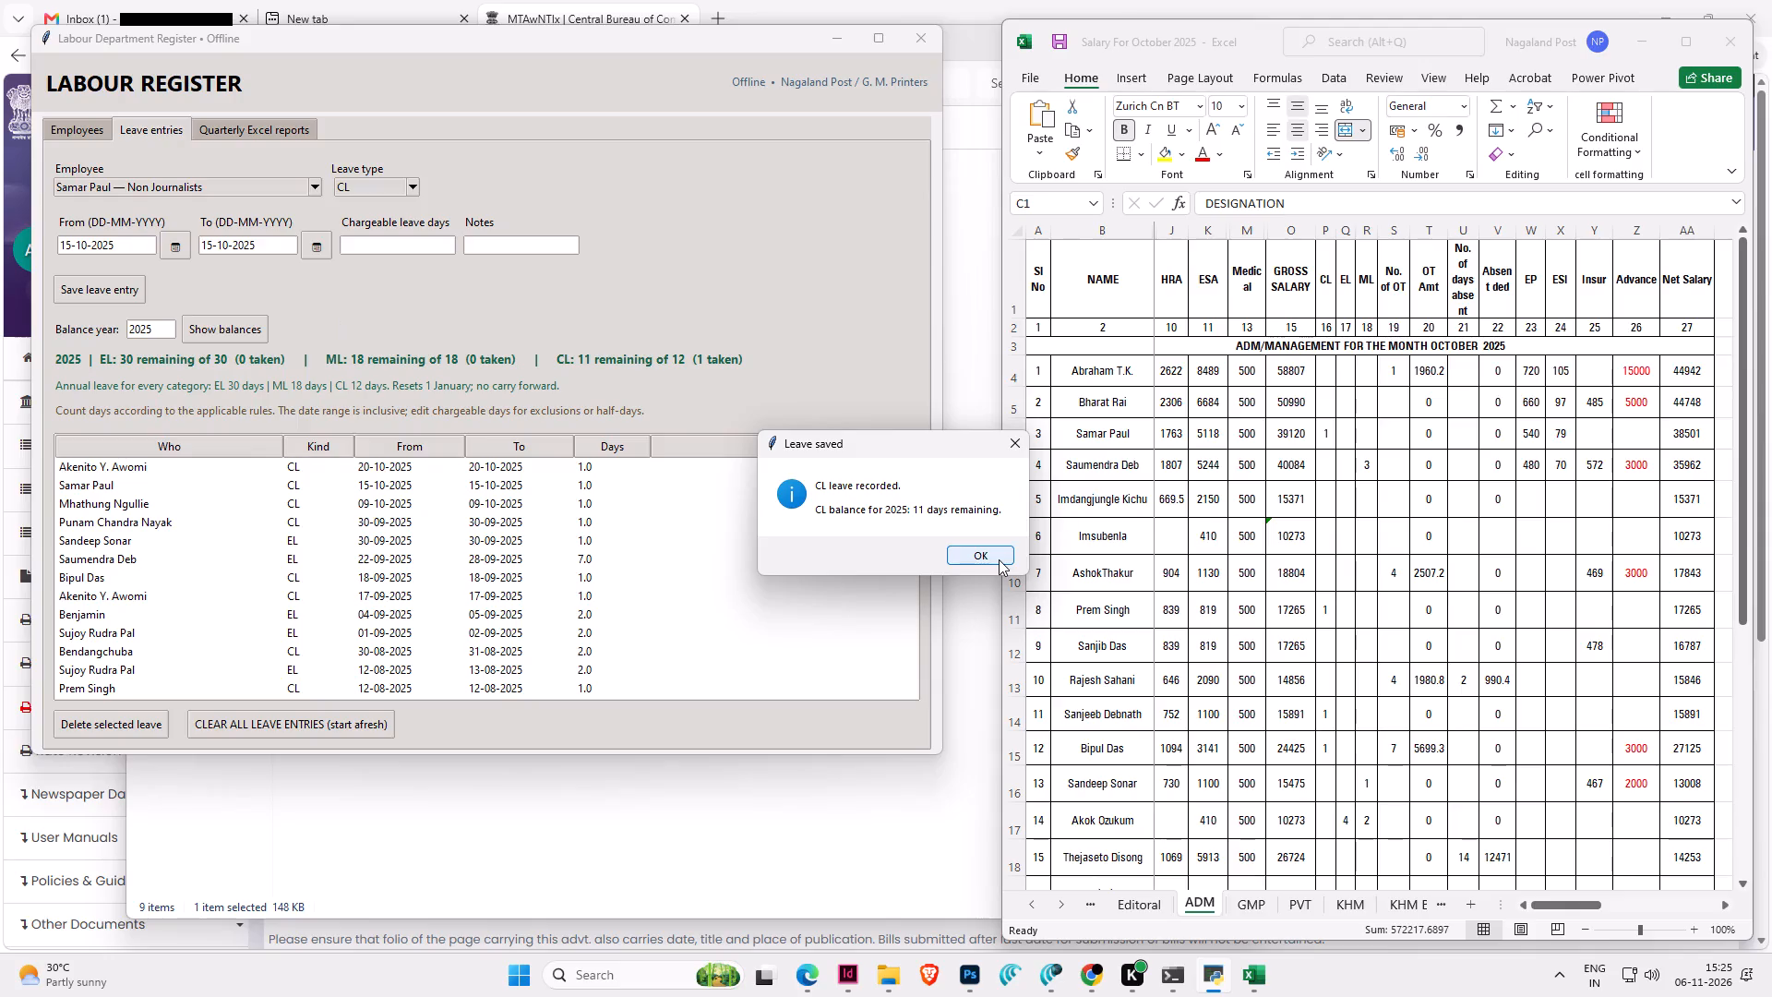
left_click(999, 559)
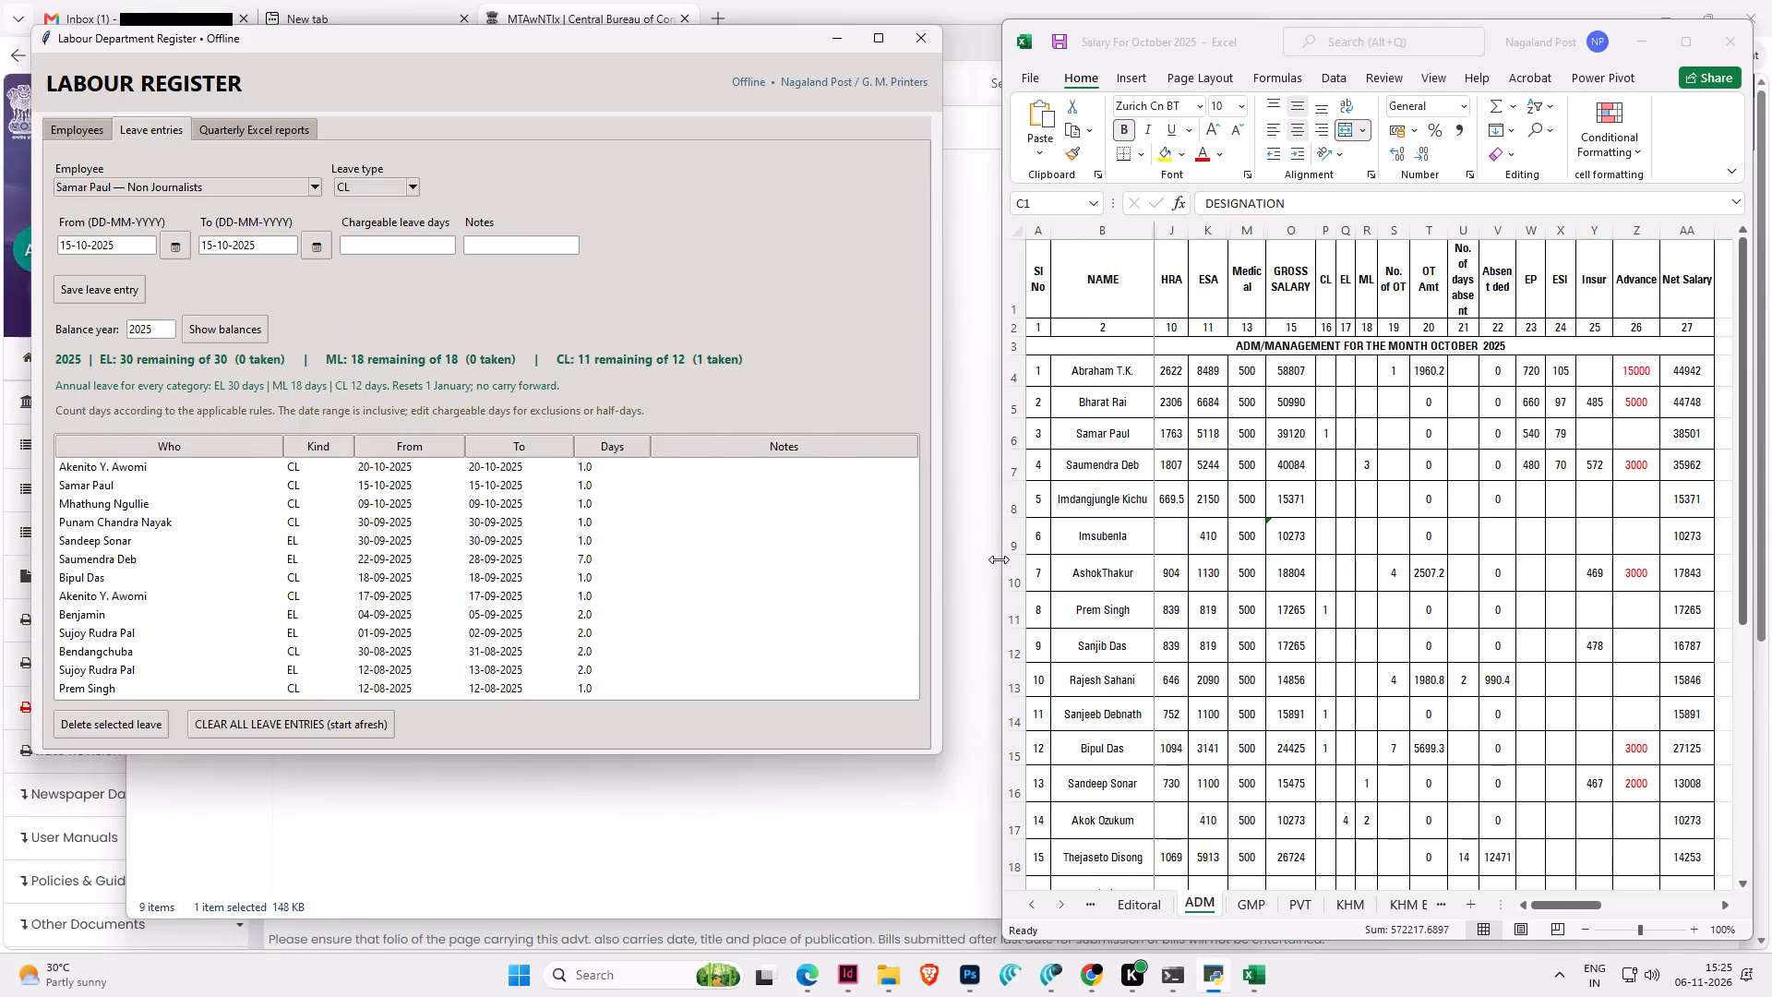
Record ML leave from 7-10-2025 to 9-10-2025 for the non-journalist with serial number 4 on the ADM sheet.
left_click(195, 176)
left_click(187, 188)
left_click(174, 302)
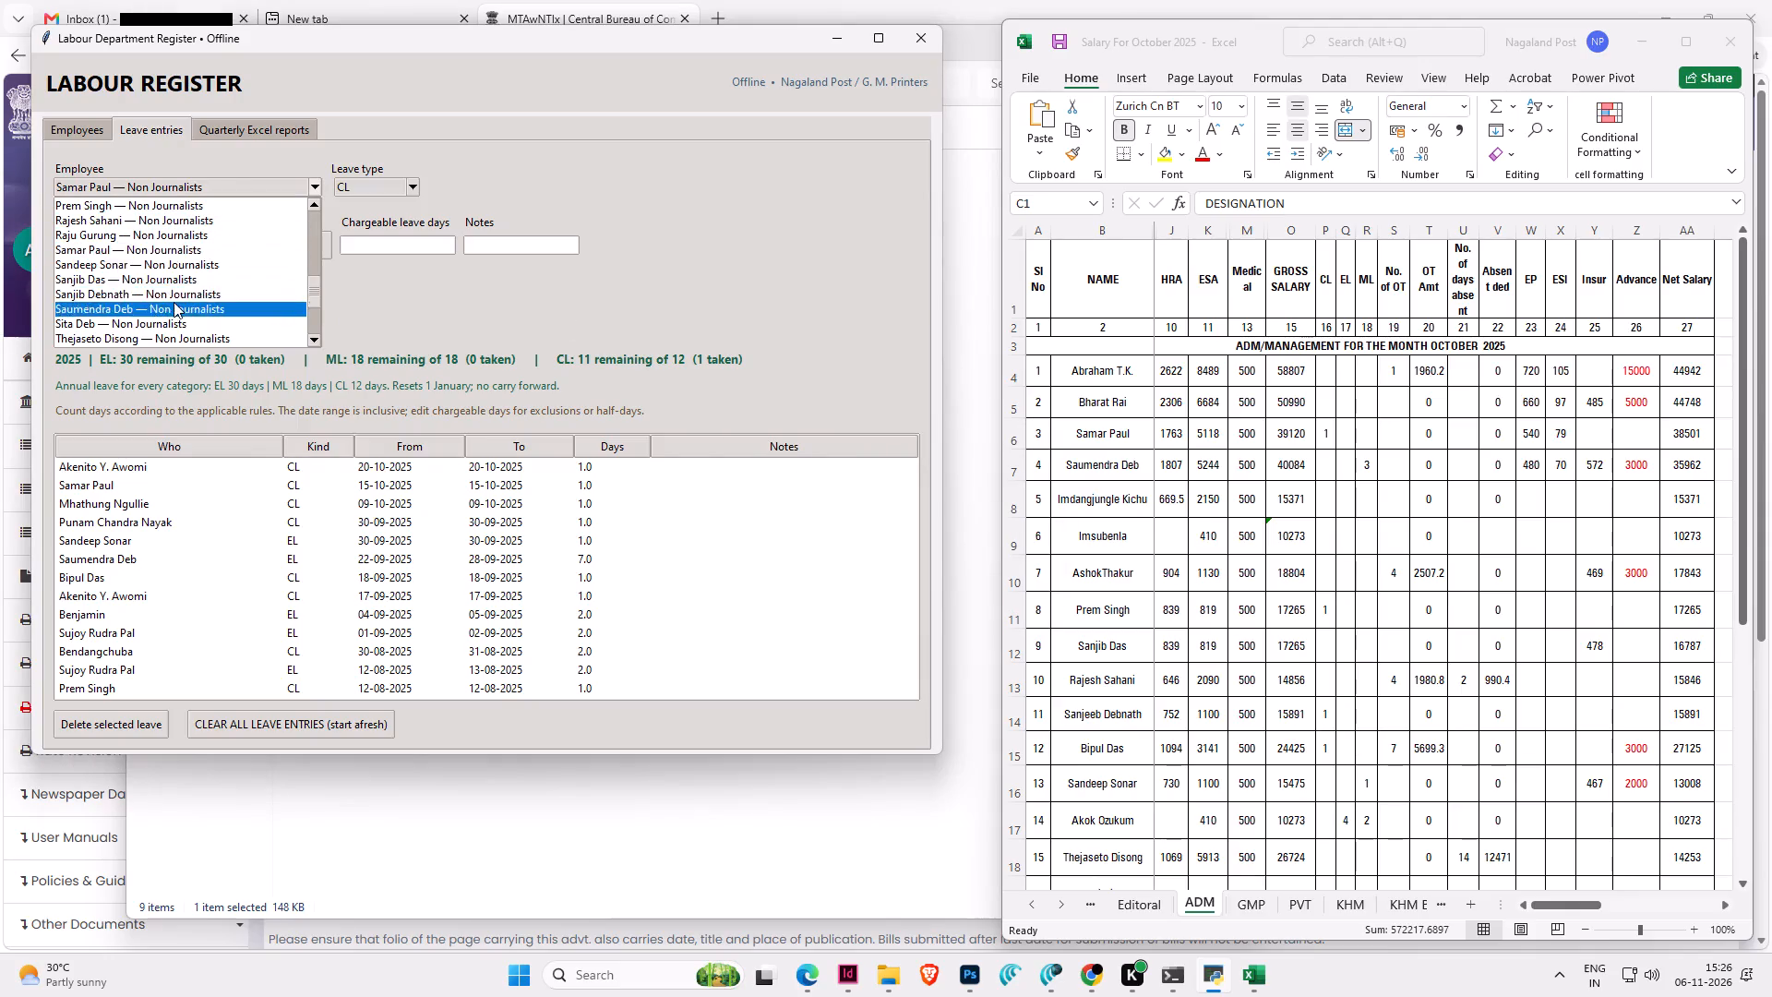
left_click_drag(72, 245, 54, 245)
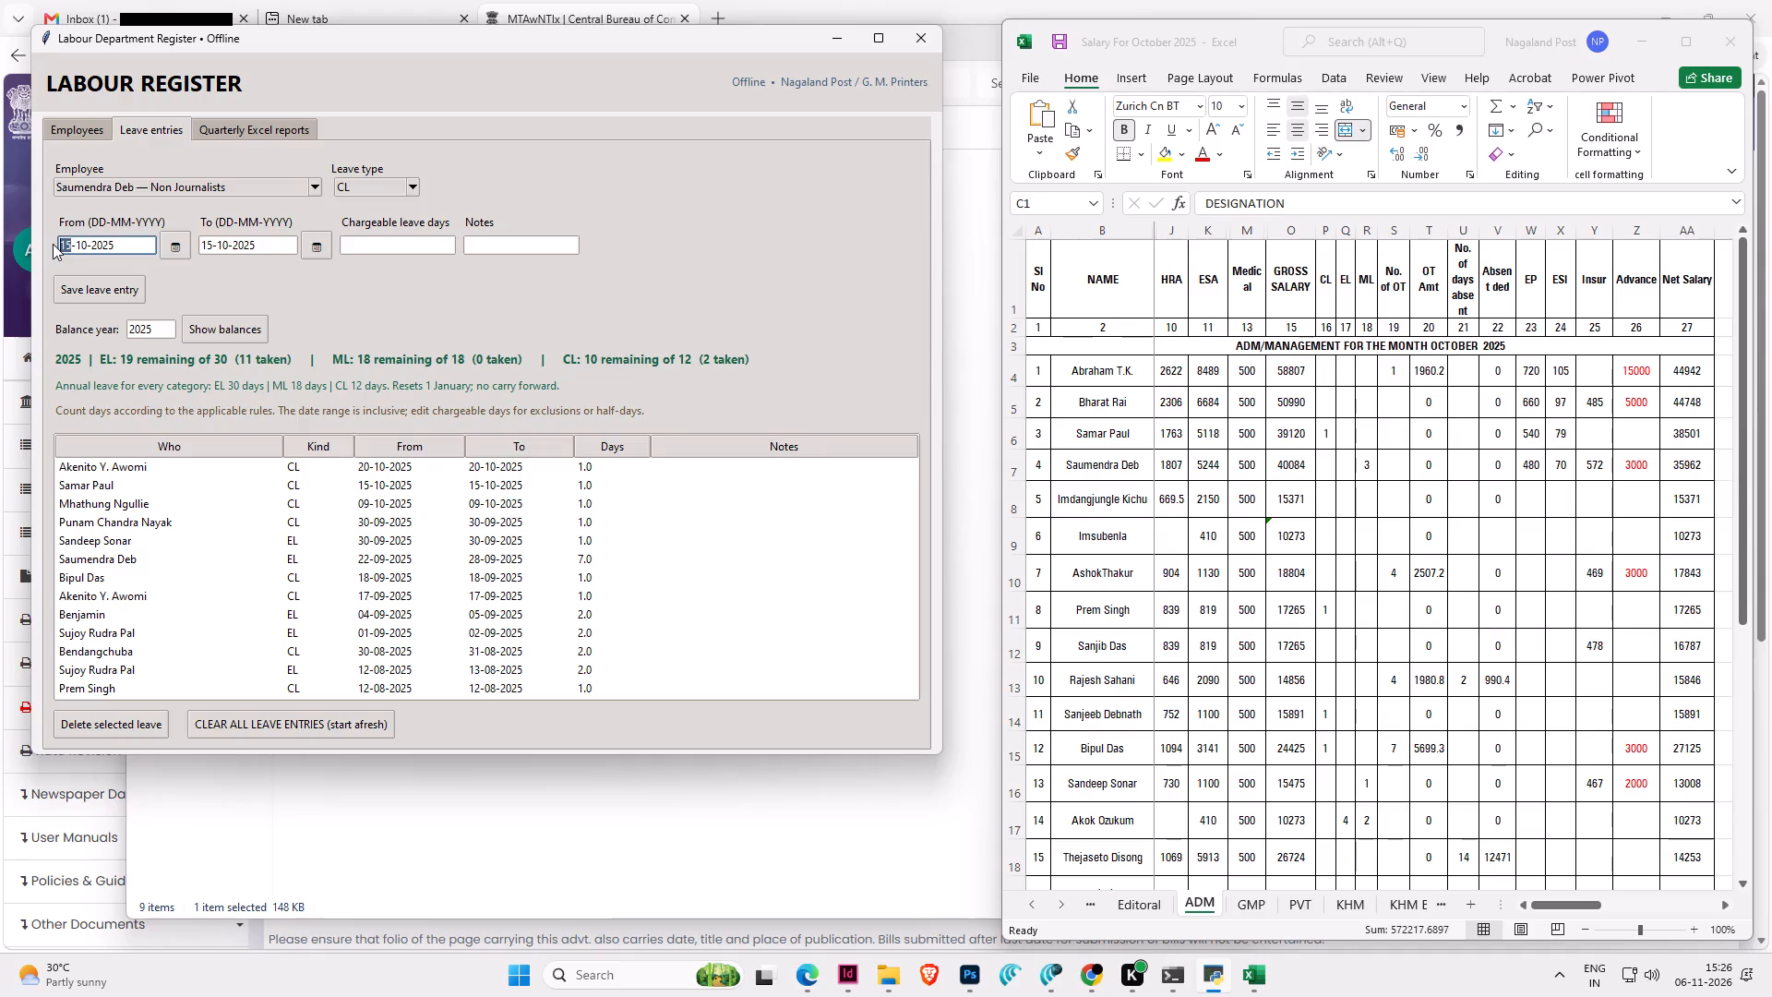
key("7")
left_click_drag(212, 241, 140, 231)
key("9")
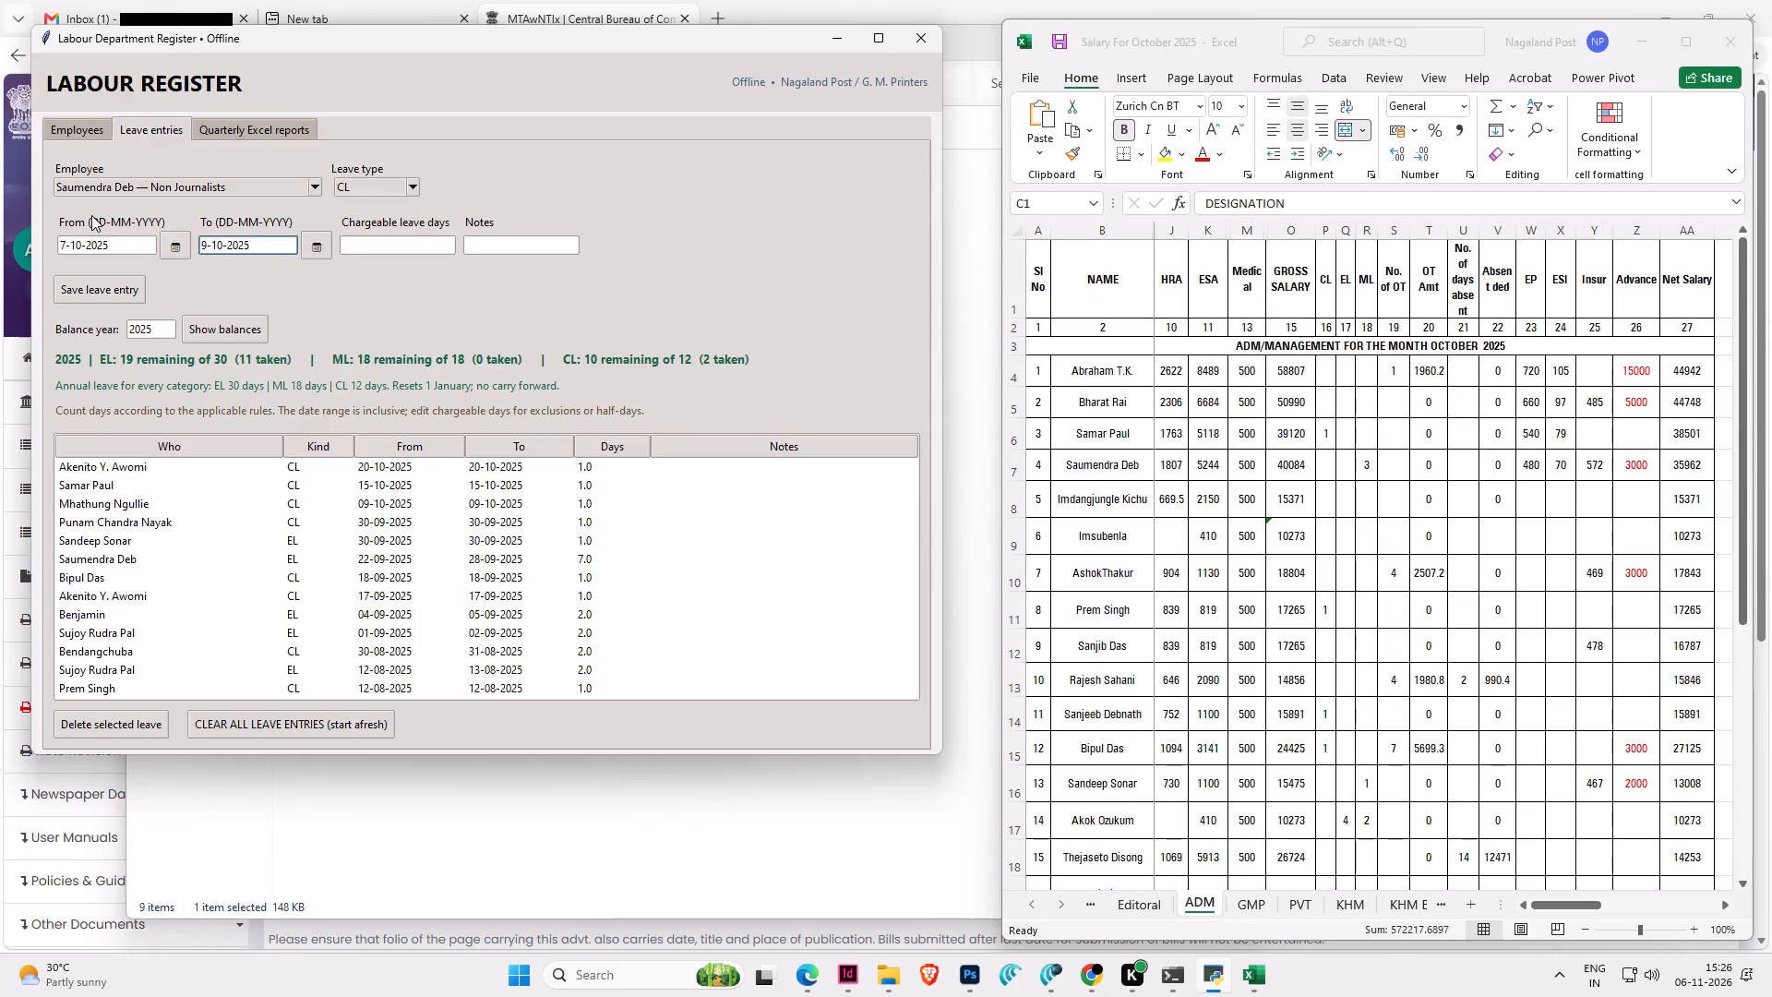
left_click(365, 193)
left_click(363, 231)
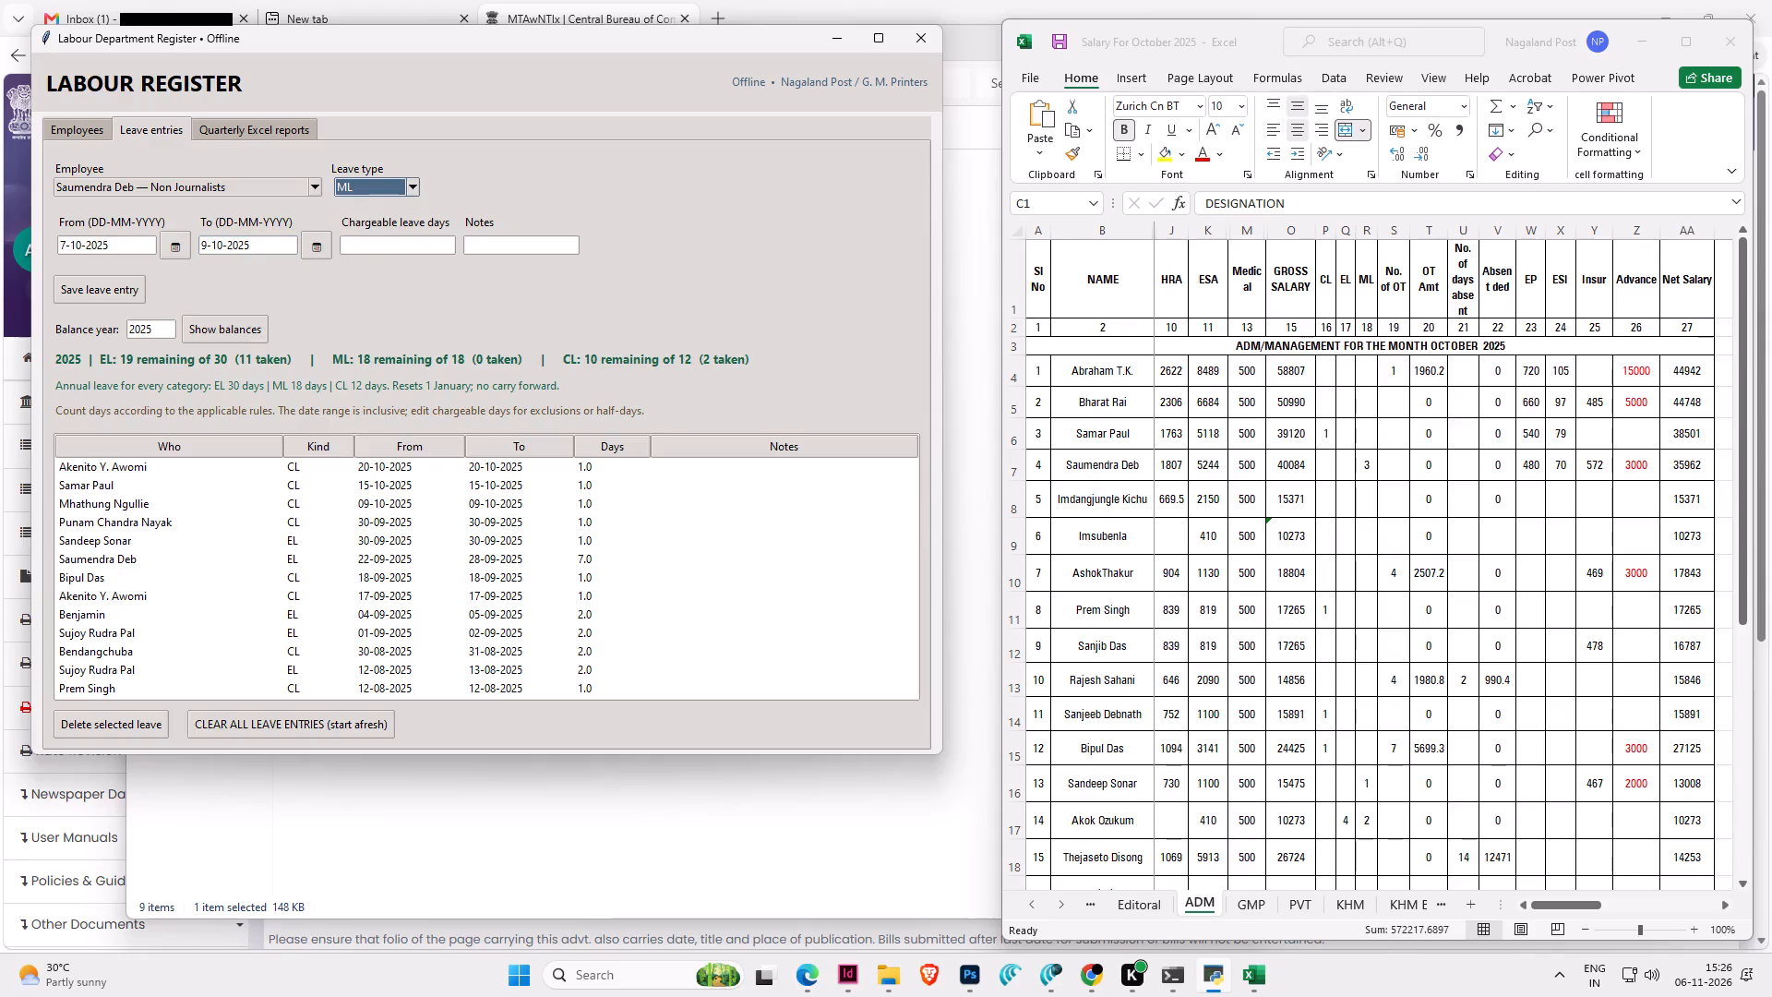
left_click(97, 291)
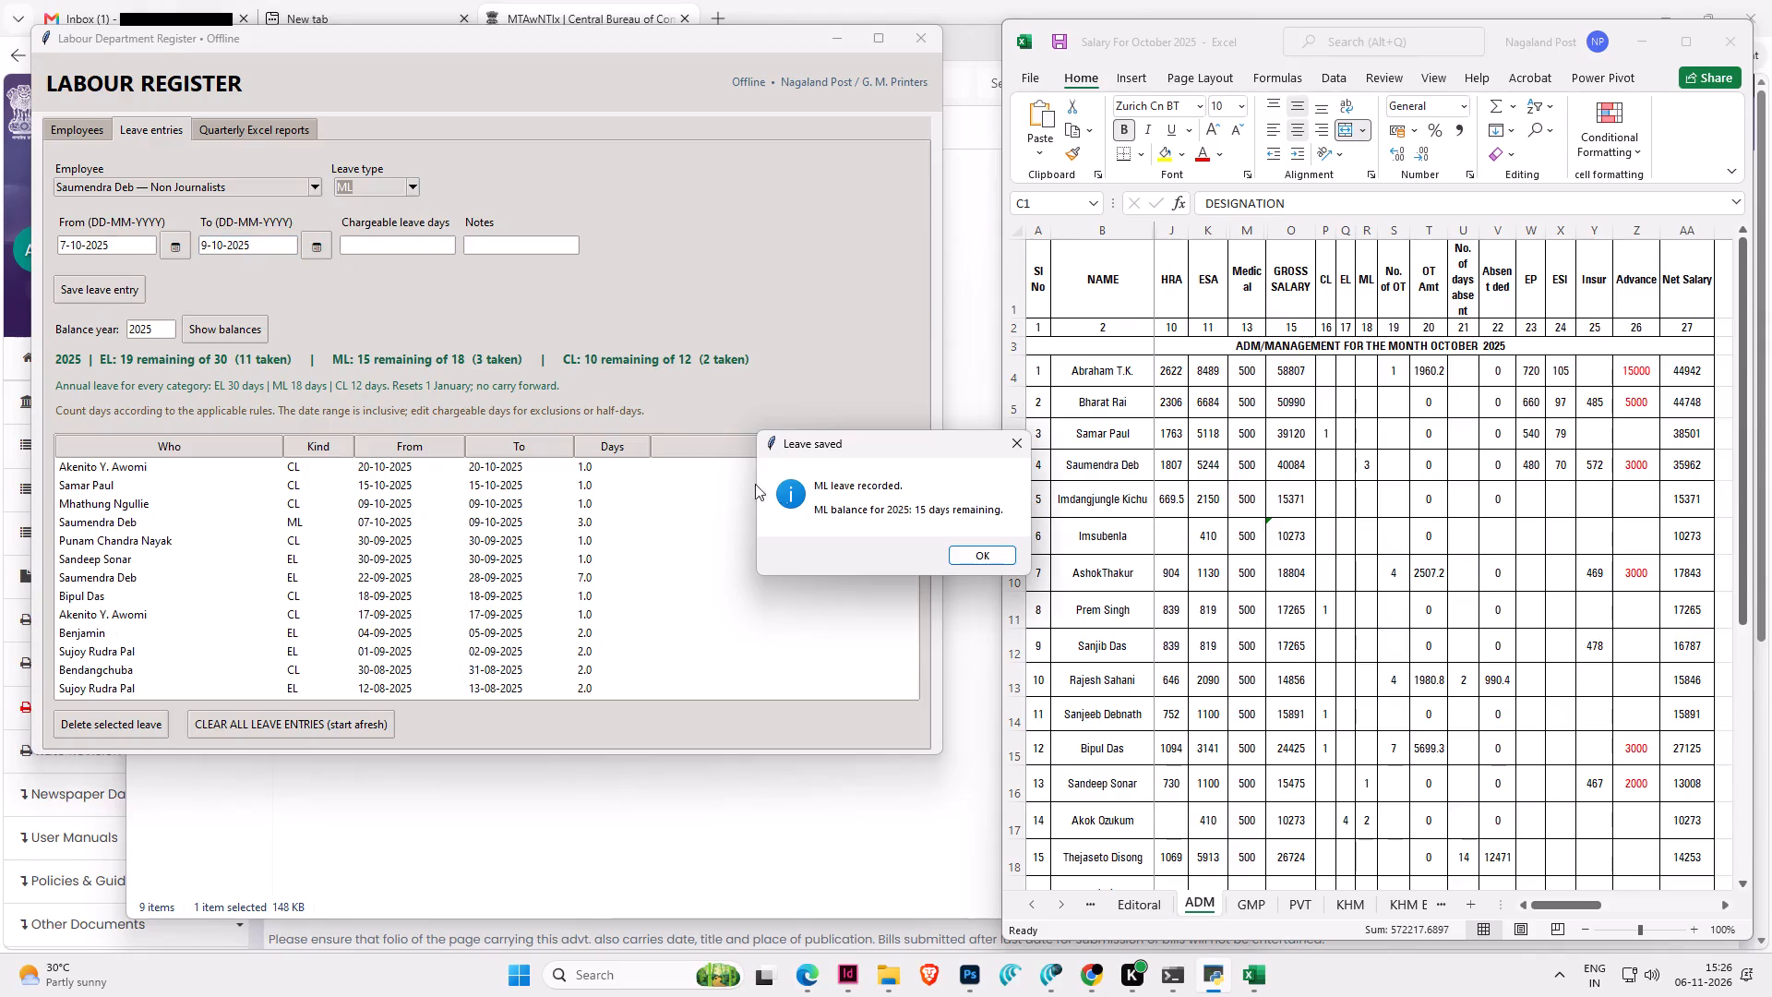
left_click(975, 547)
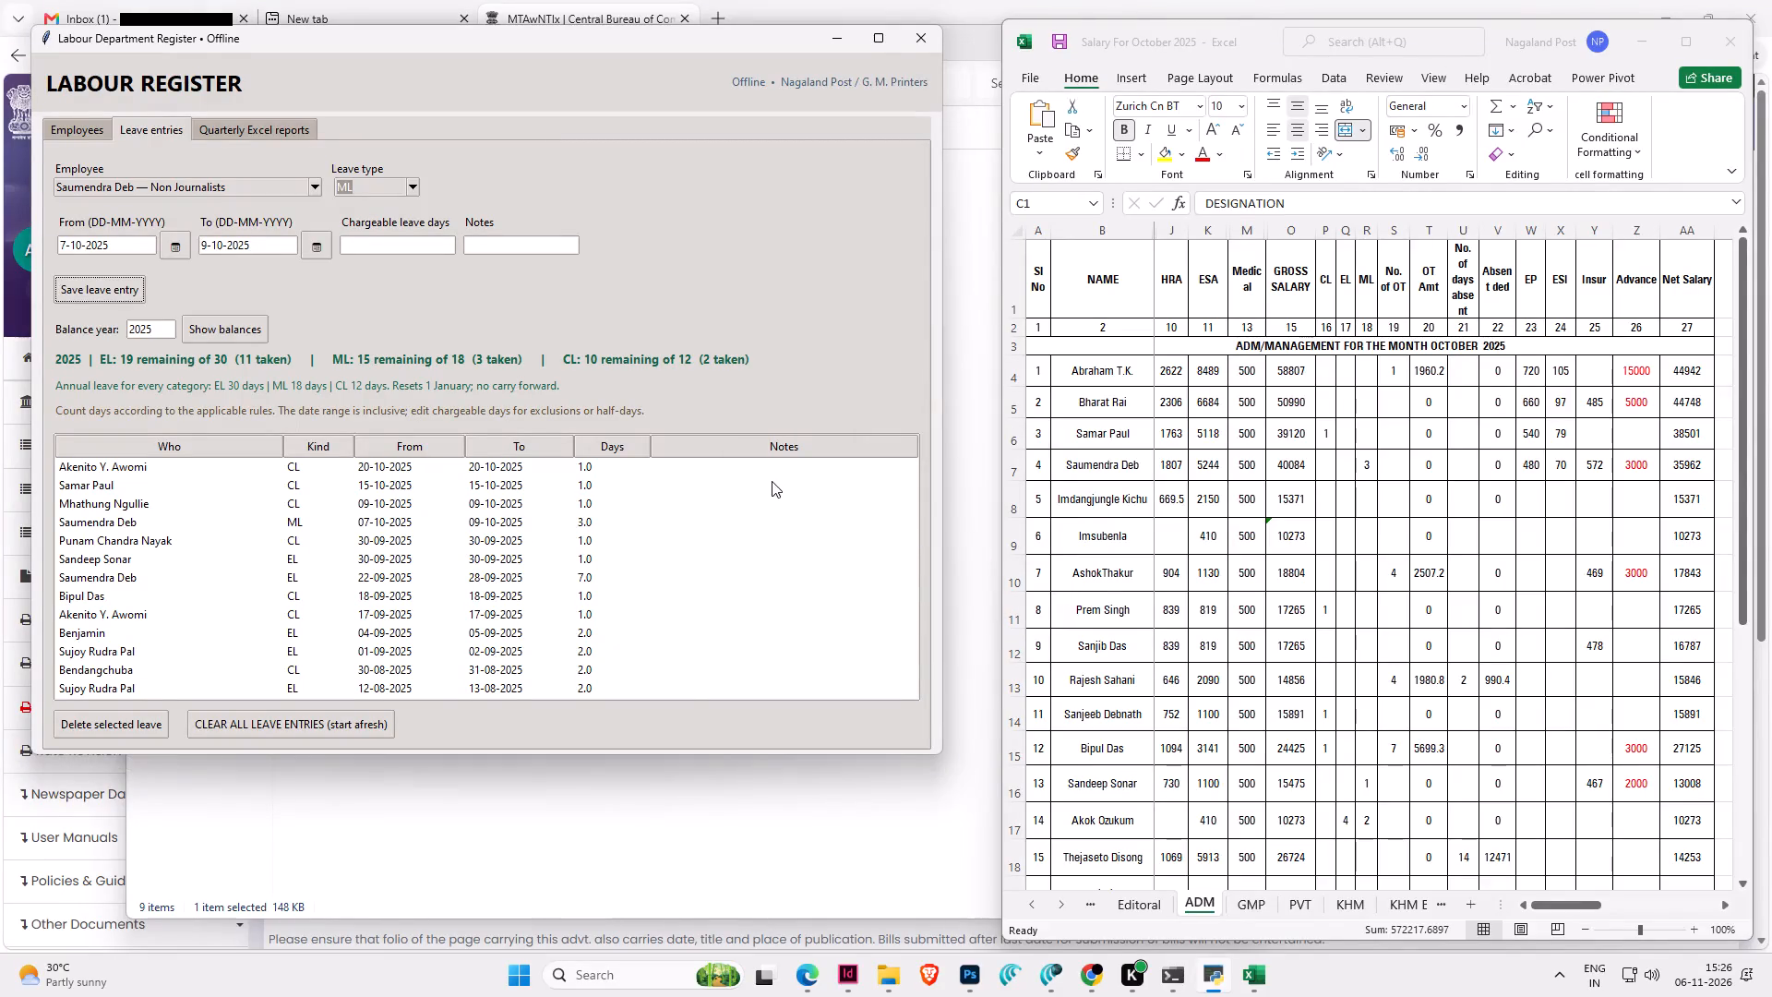
Record CL leave from 31-10-2025 to 31-10-2025 for the non-journalist with serial number 8 on the ADM sheet.
left_click(206, 192)
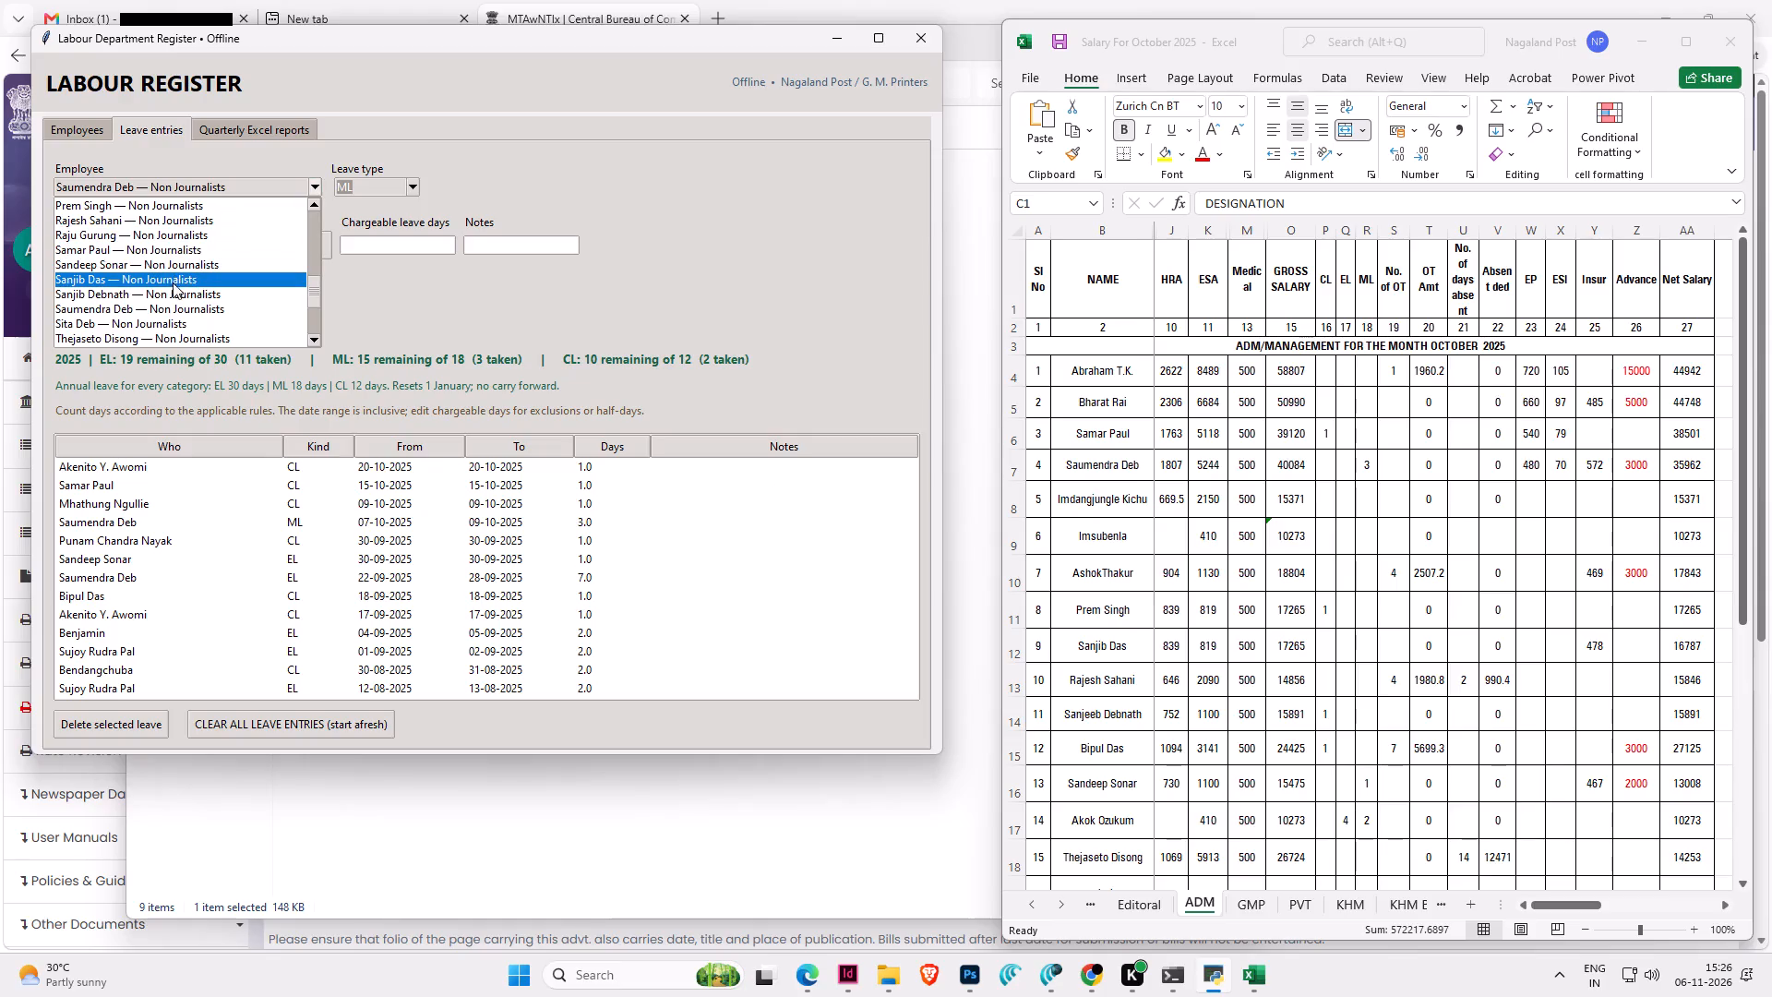
left_click(188, 206)
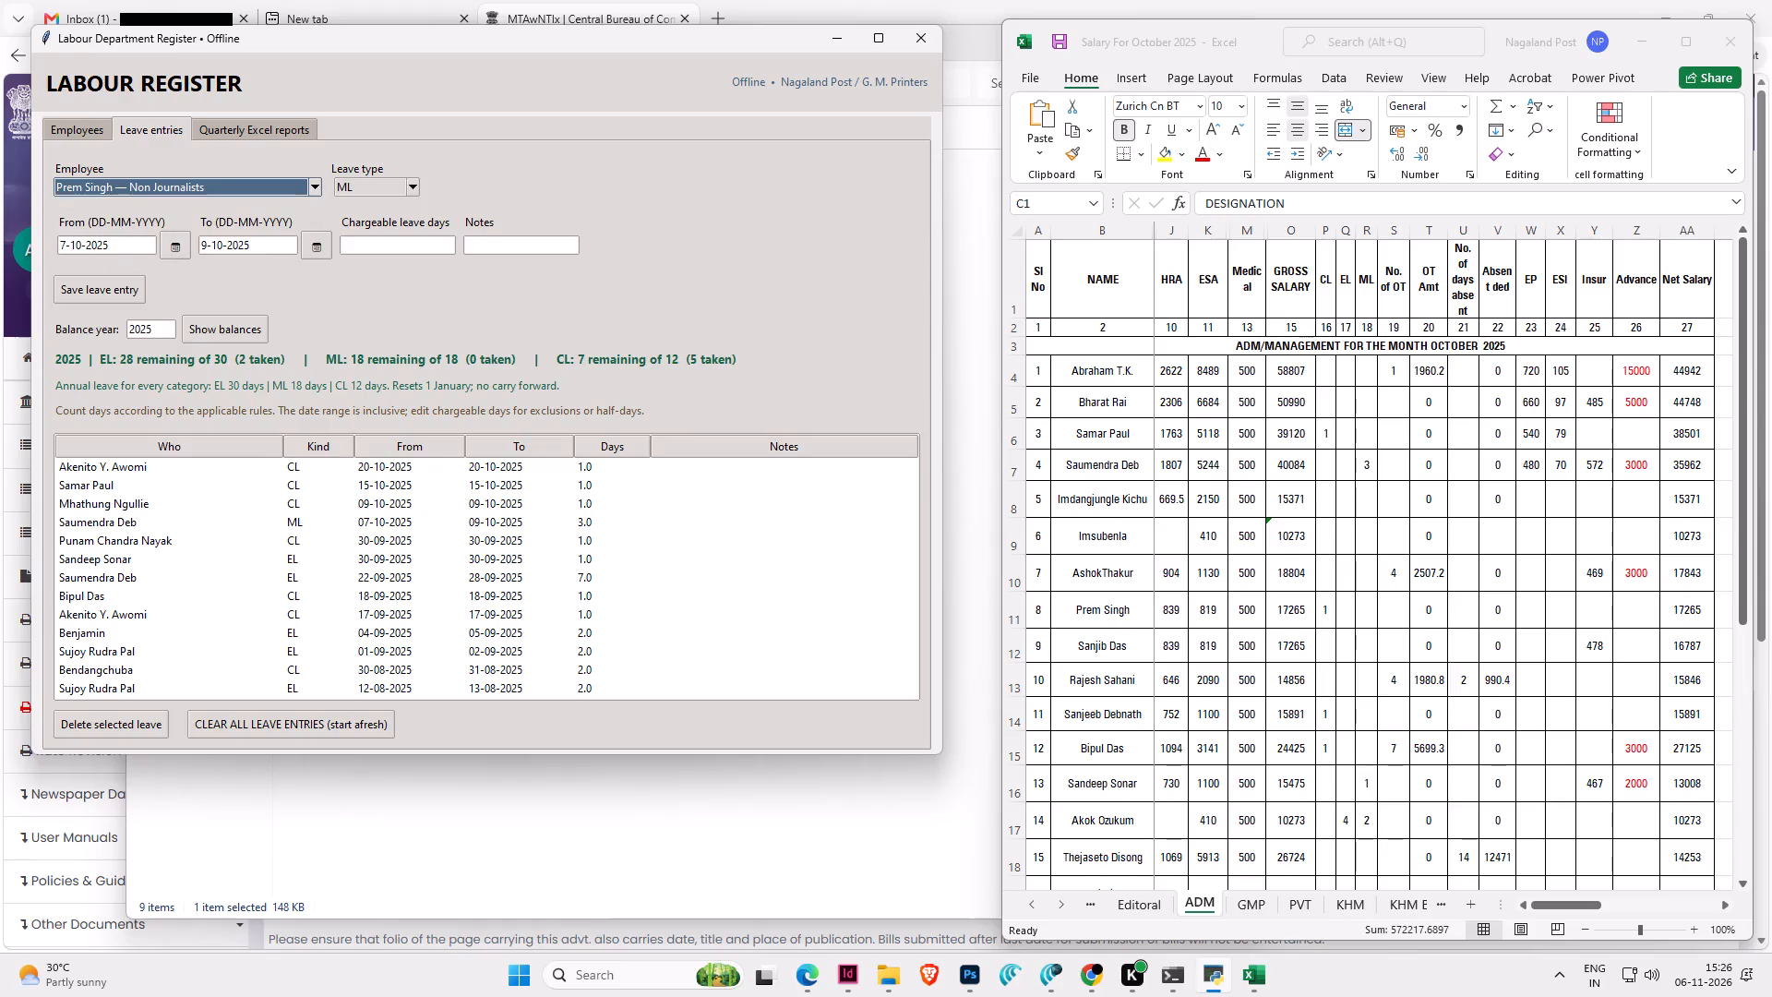
left_click_drag(66, 242, 51, 242)
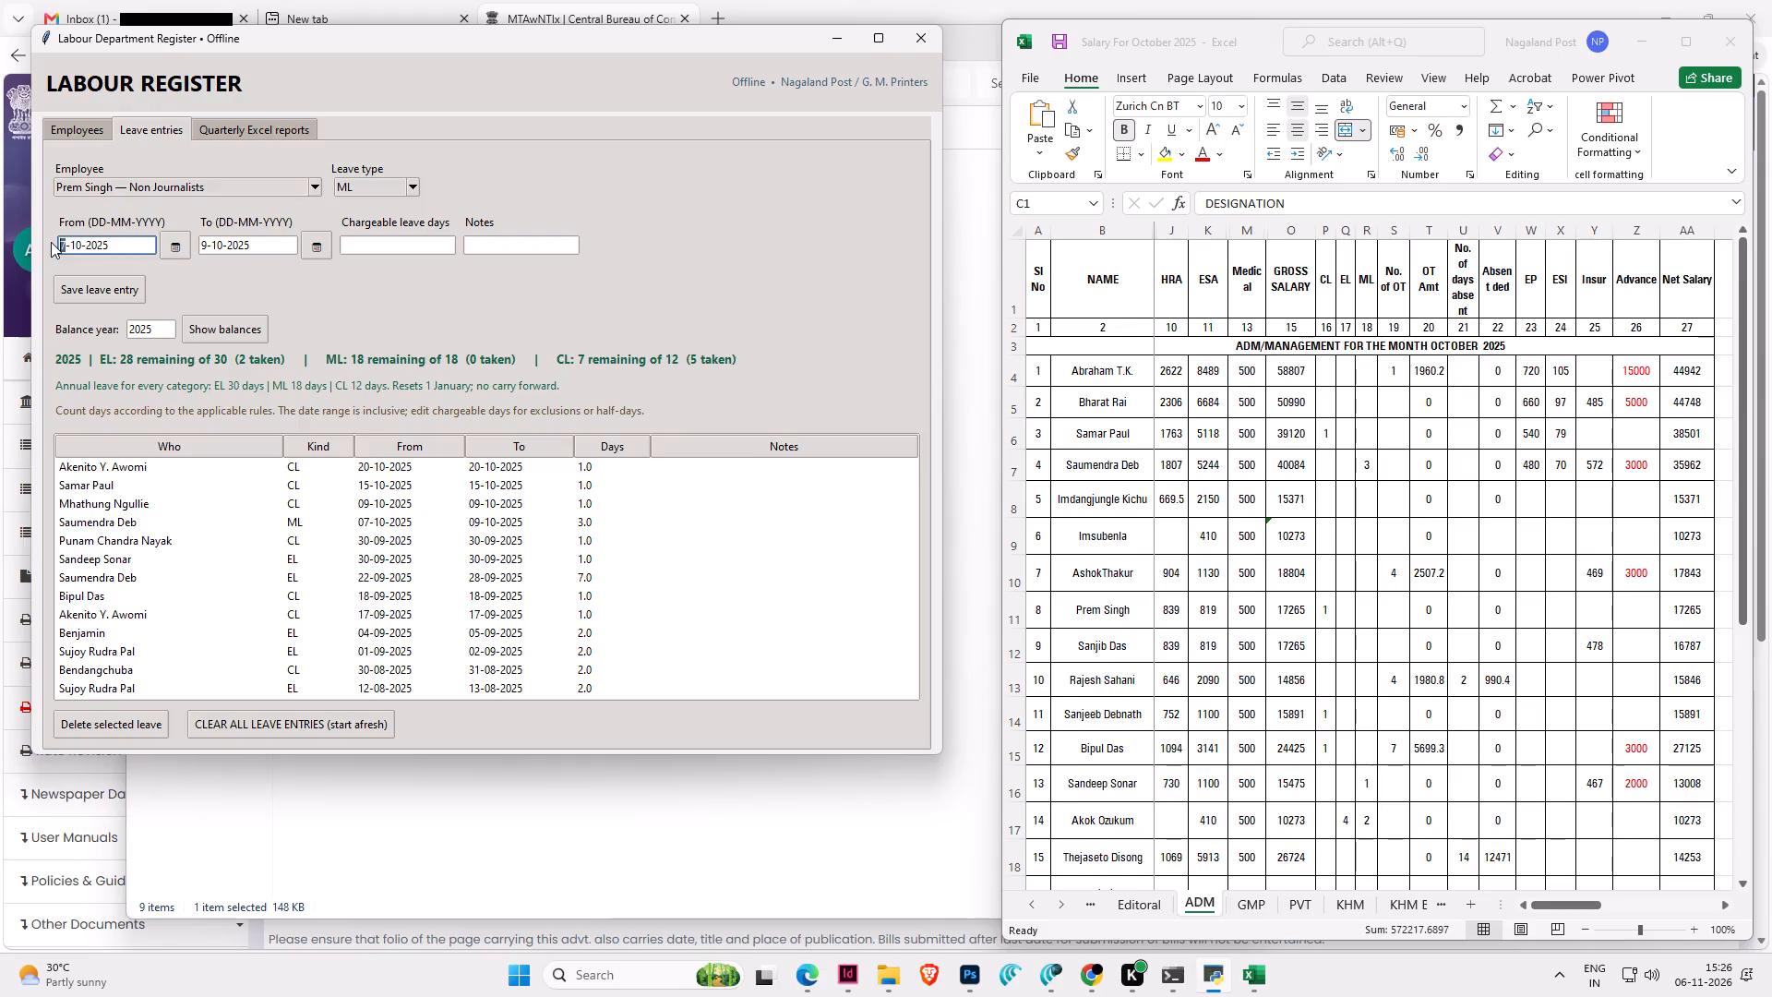
type("31")
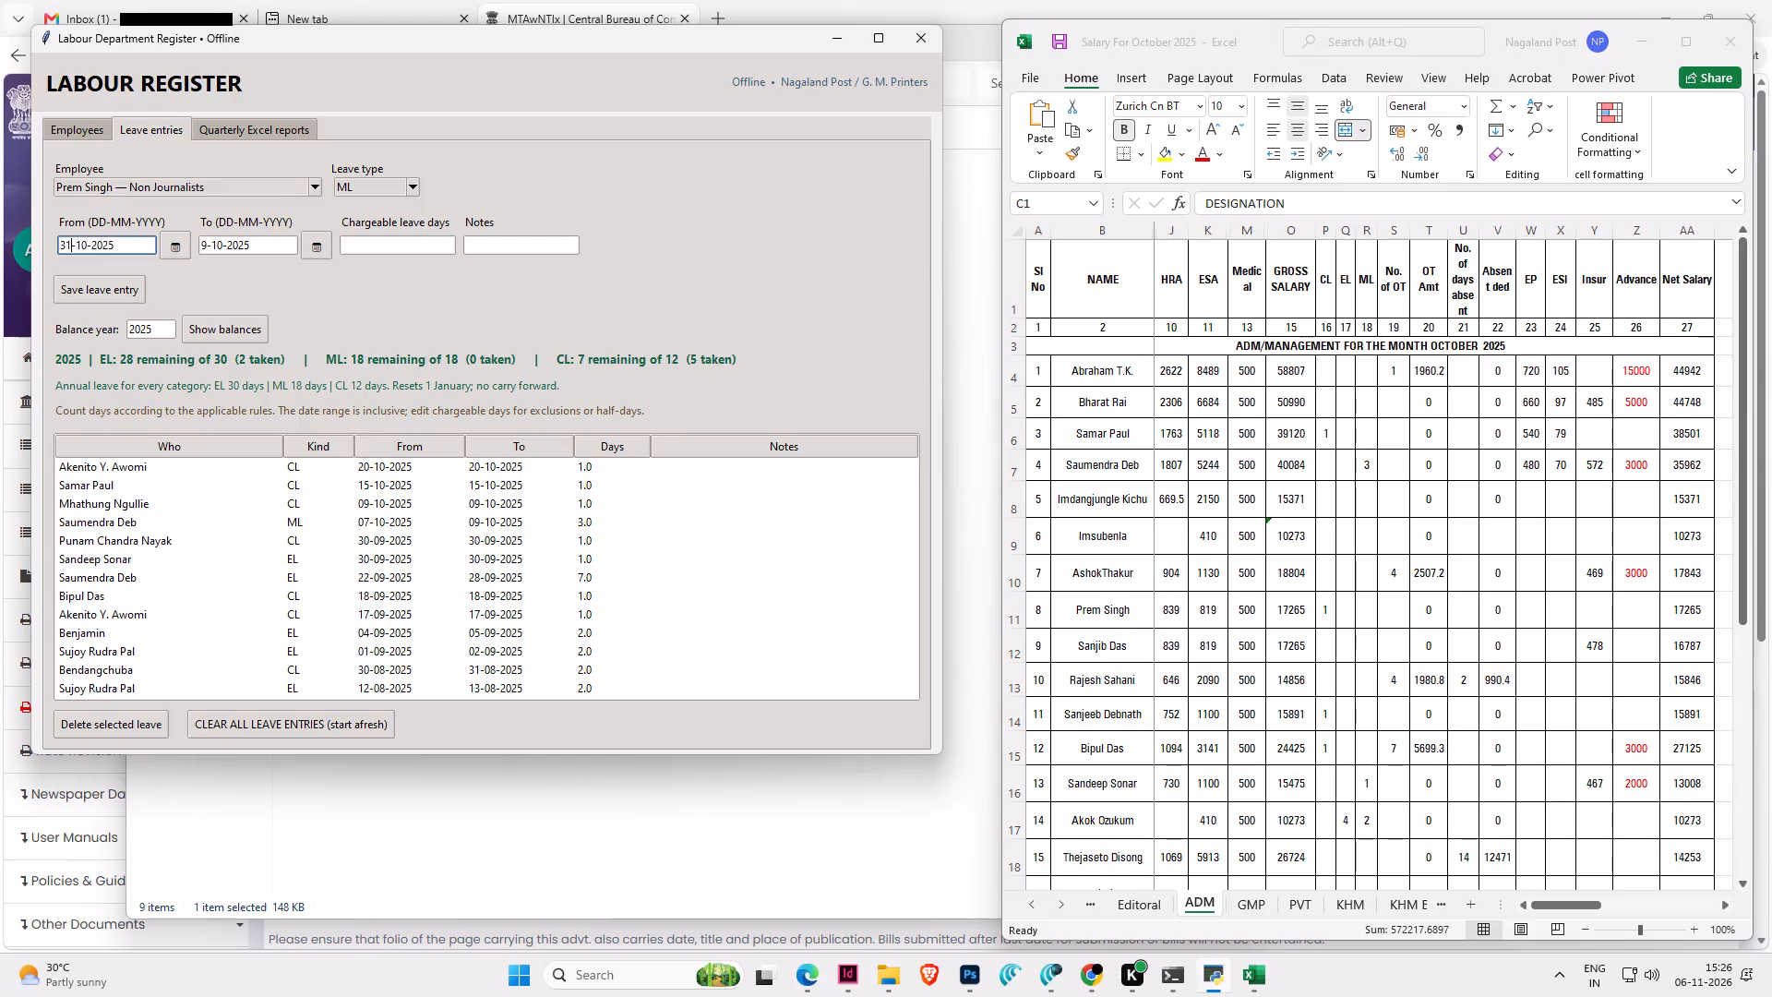
left_click(203, 239)
key("Delete")
type("31")
left_click(421, 196)
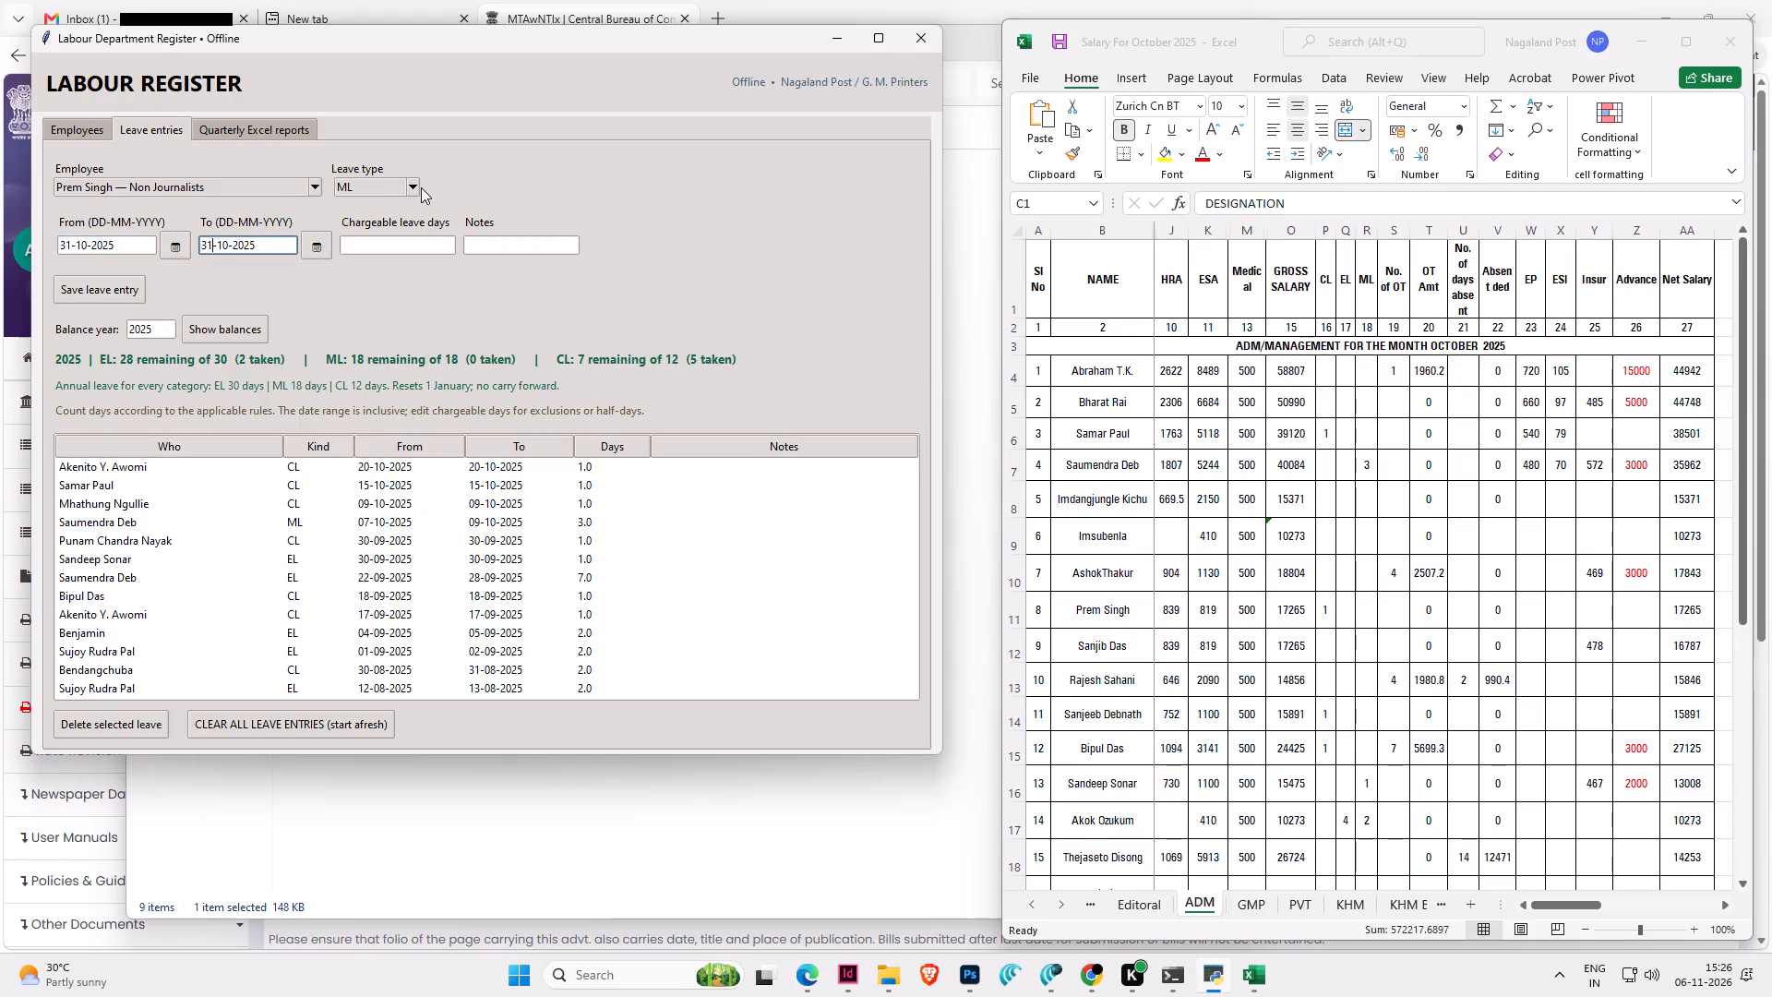
left_click(421, 187)
left_click(414, 188)
left_click(401, 202)
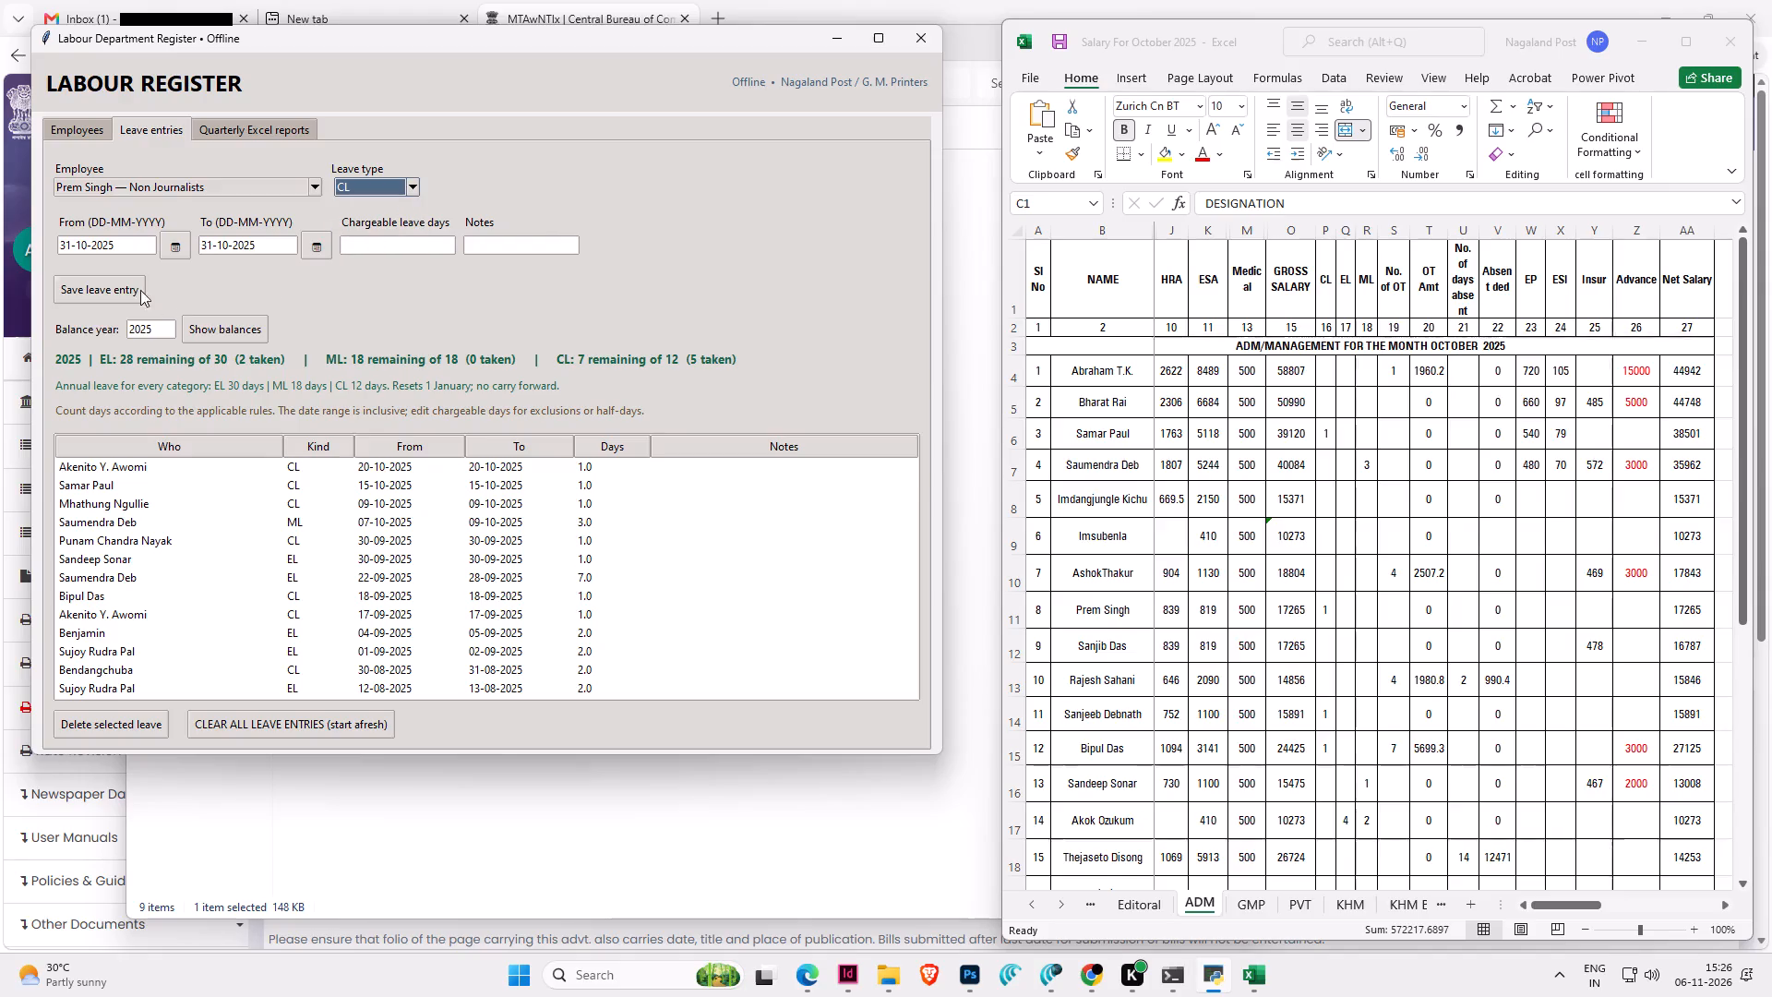
left_click(94, 285)
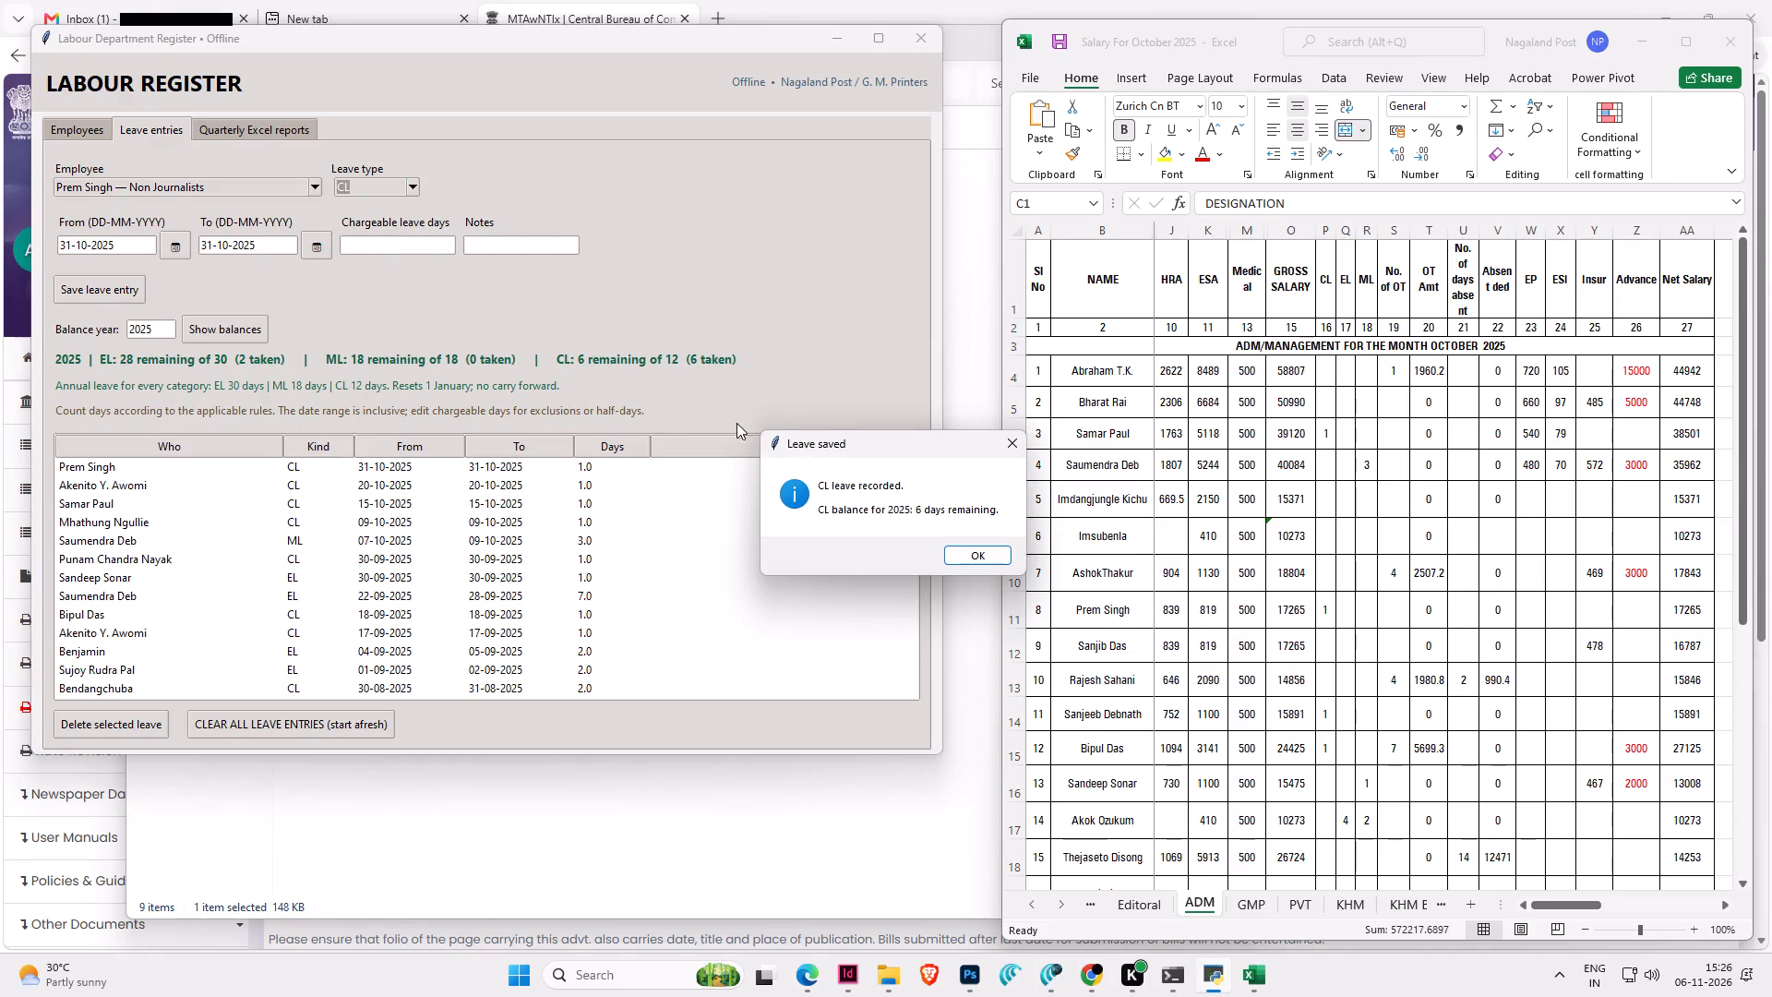
left_click(971, 550)
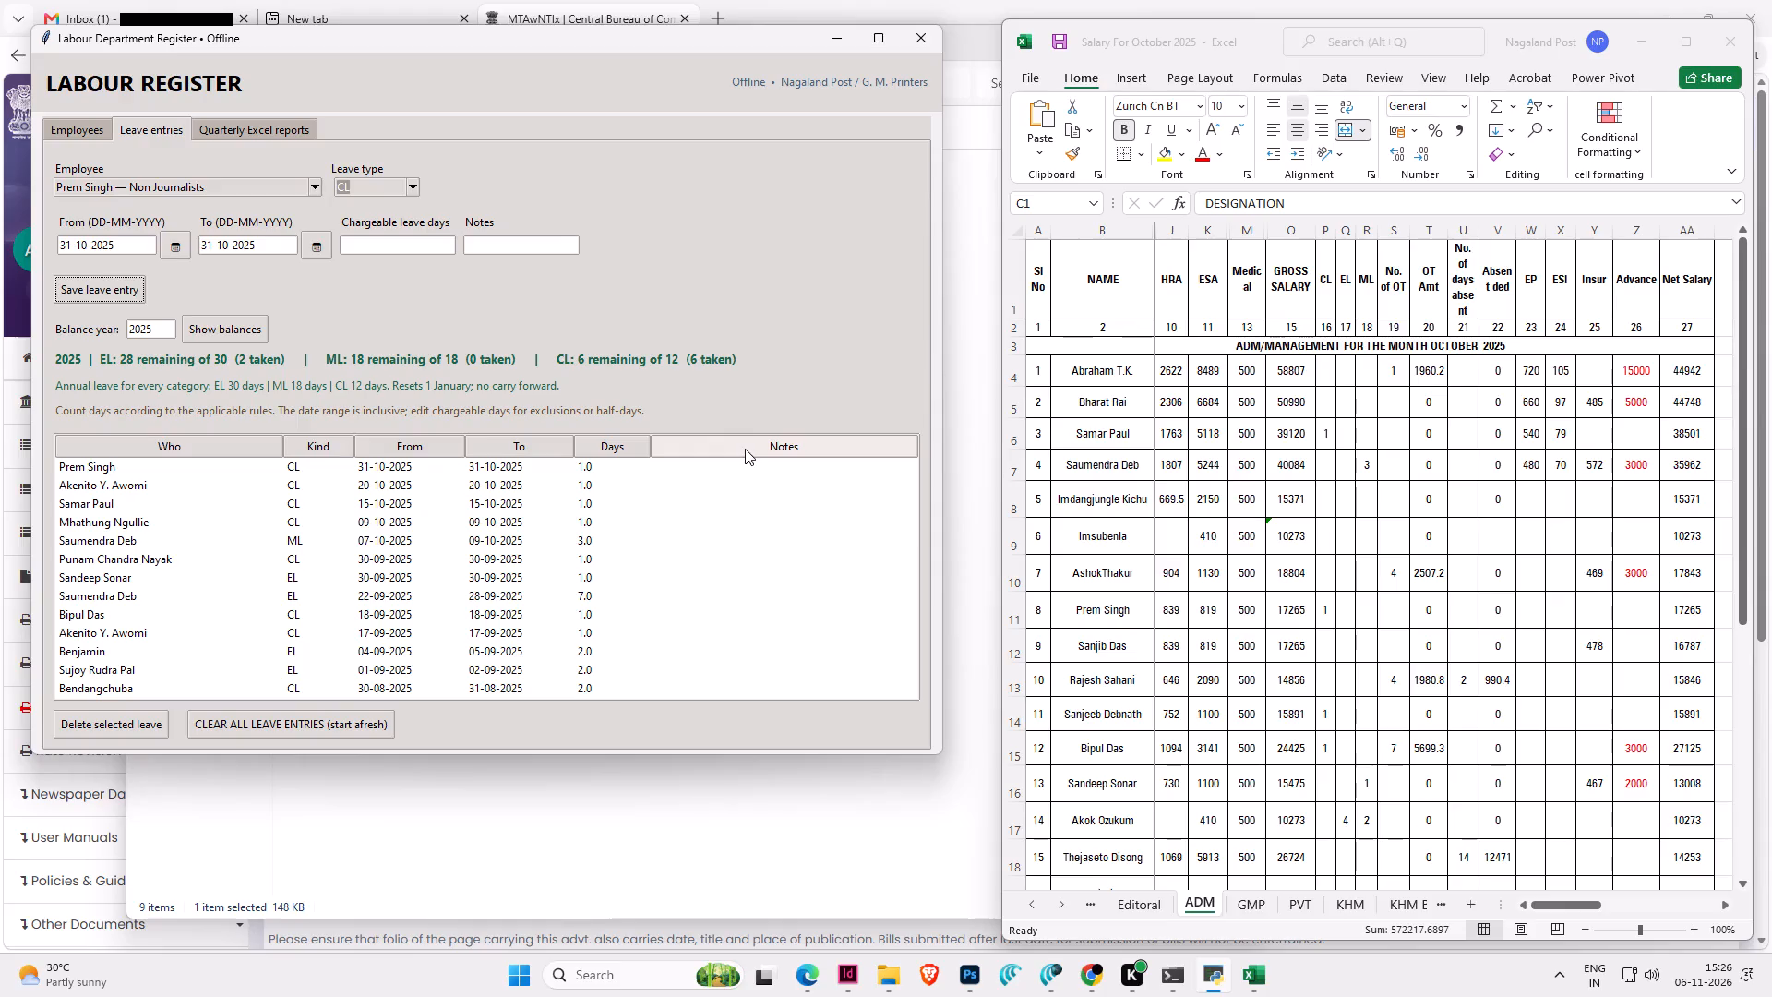
Record CL leave from 3-10-2025 to 3-10-2025 for the non-journalist with serial number 11 on the ADM sheet.
left_click(175, 183)
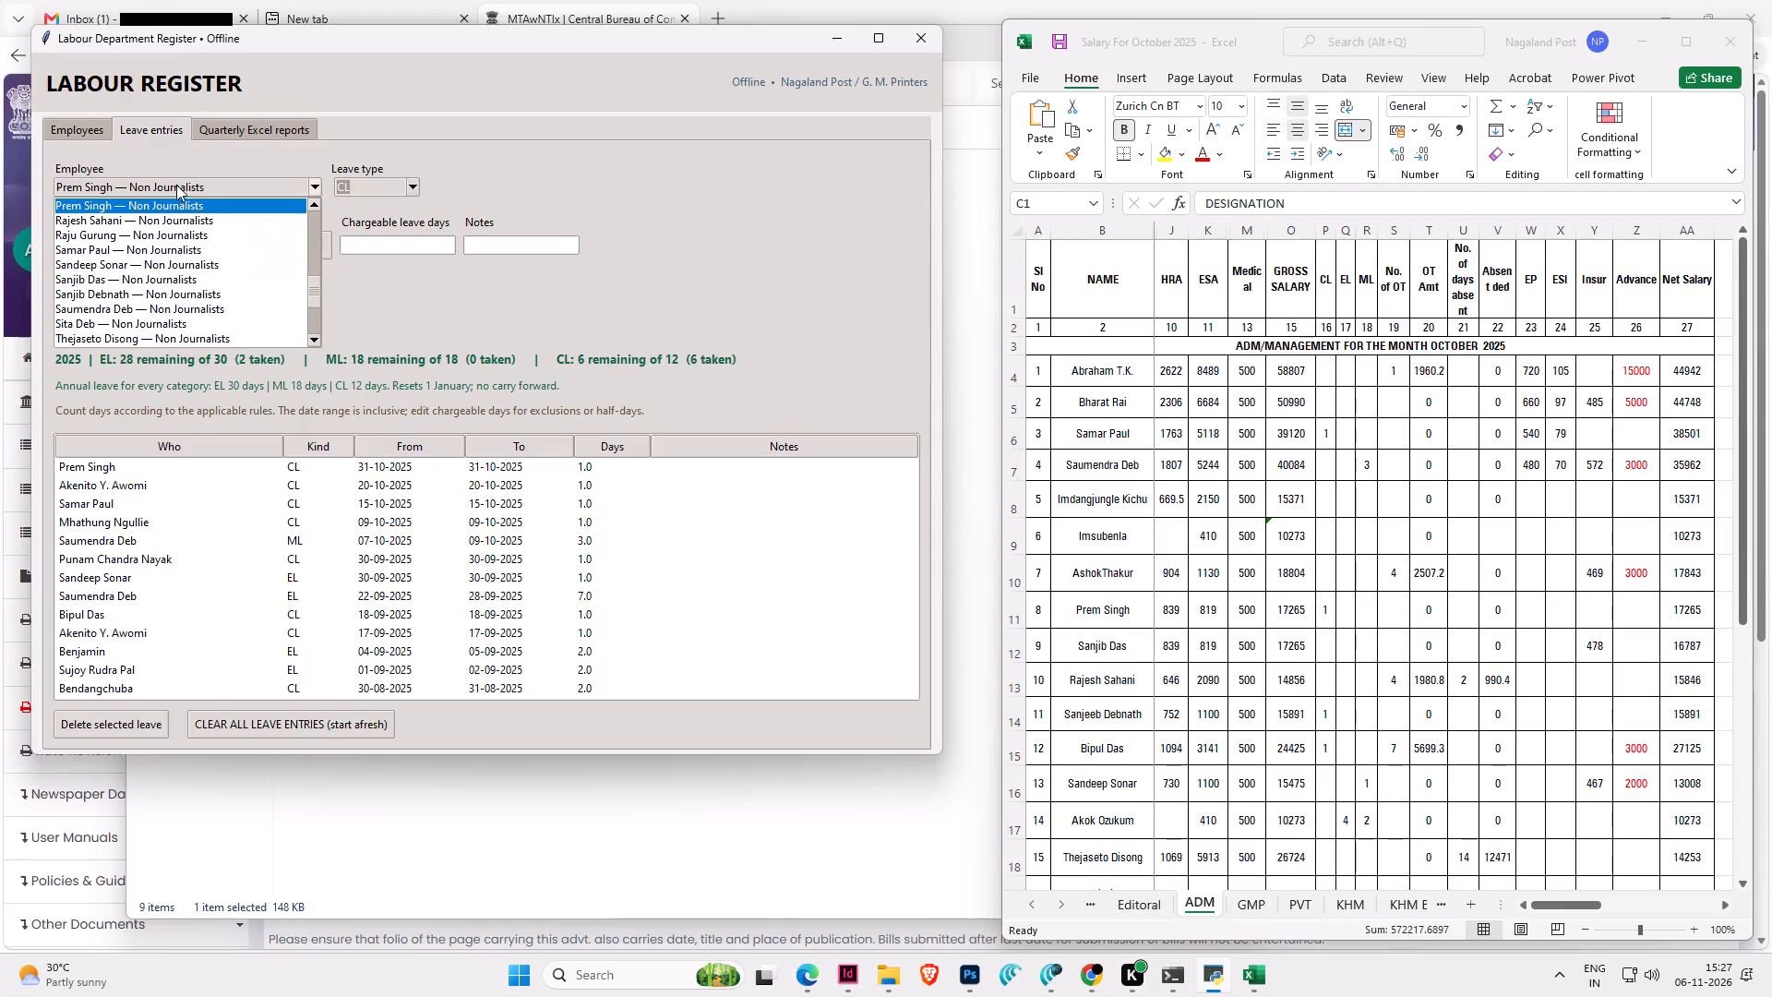
left_click(174, 294)
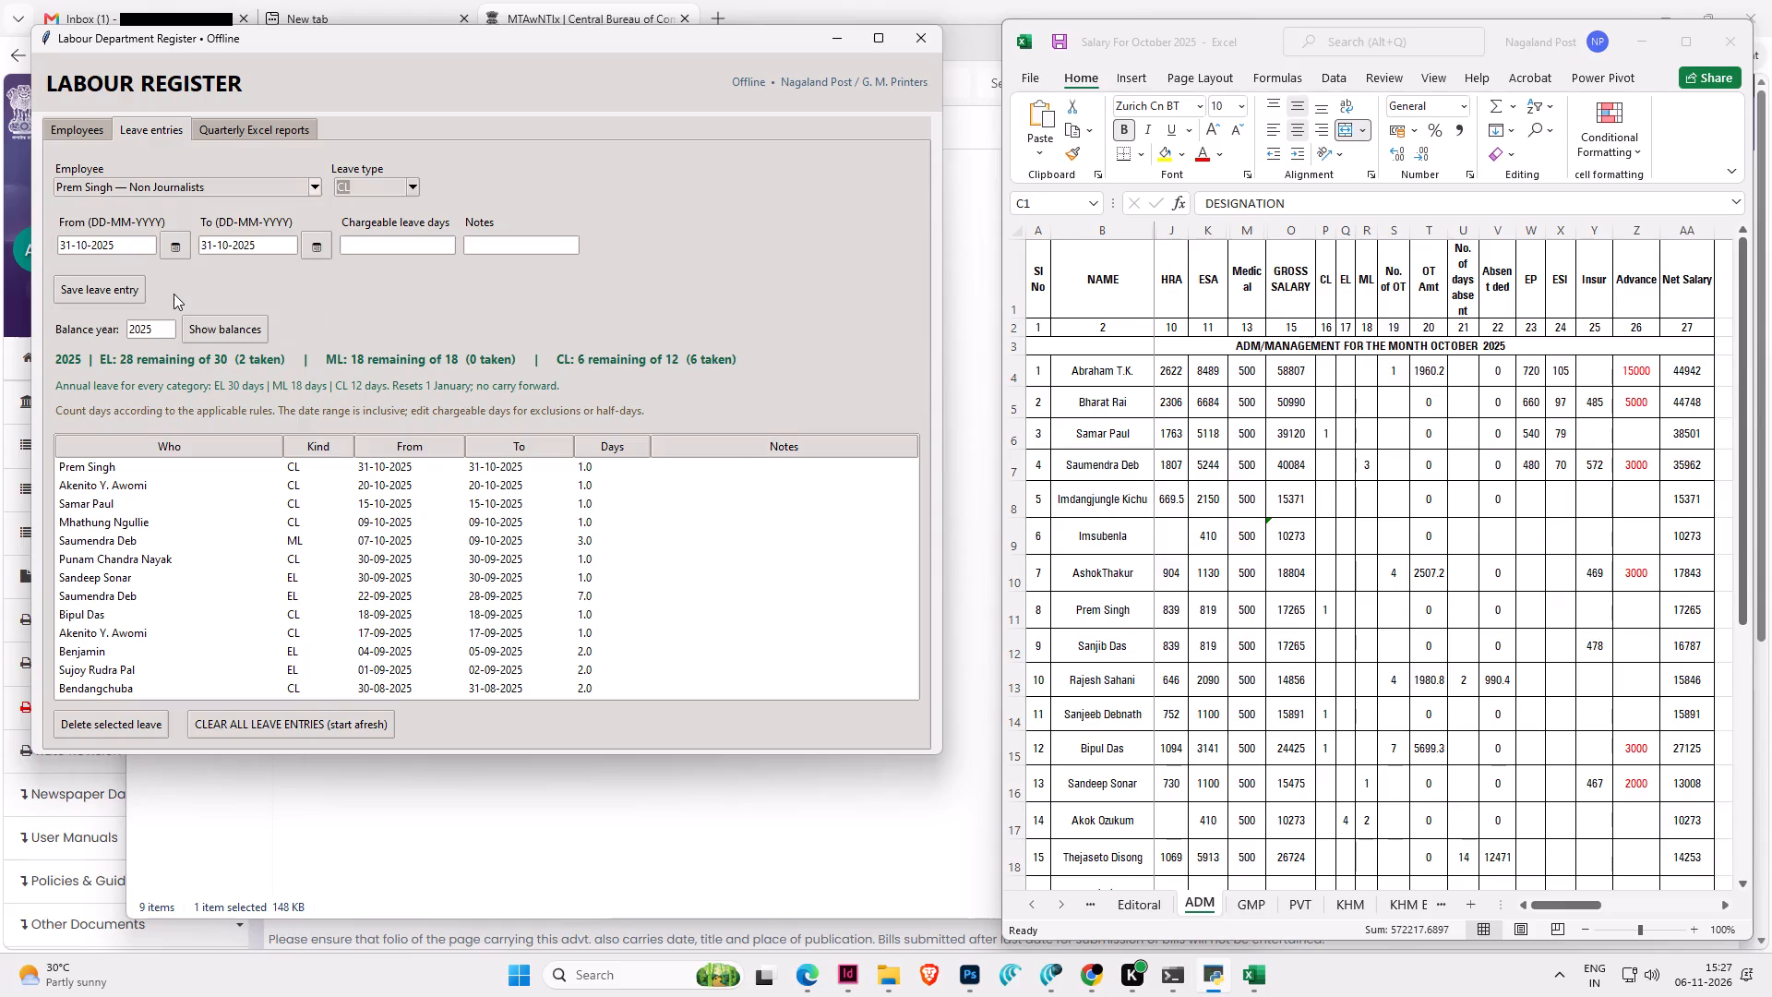
left_click_drag(71, 249, 66, 246)
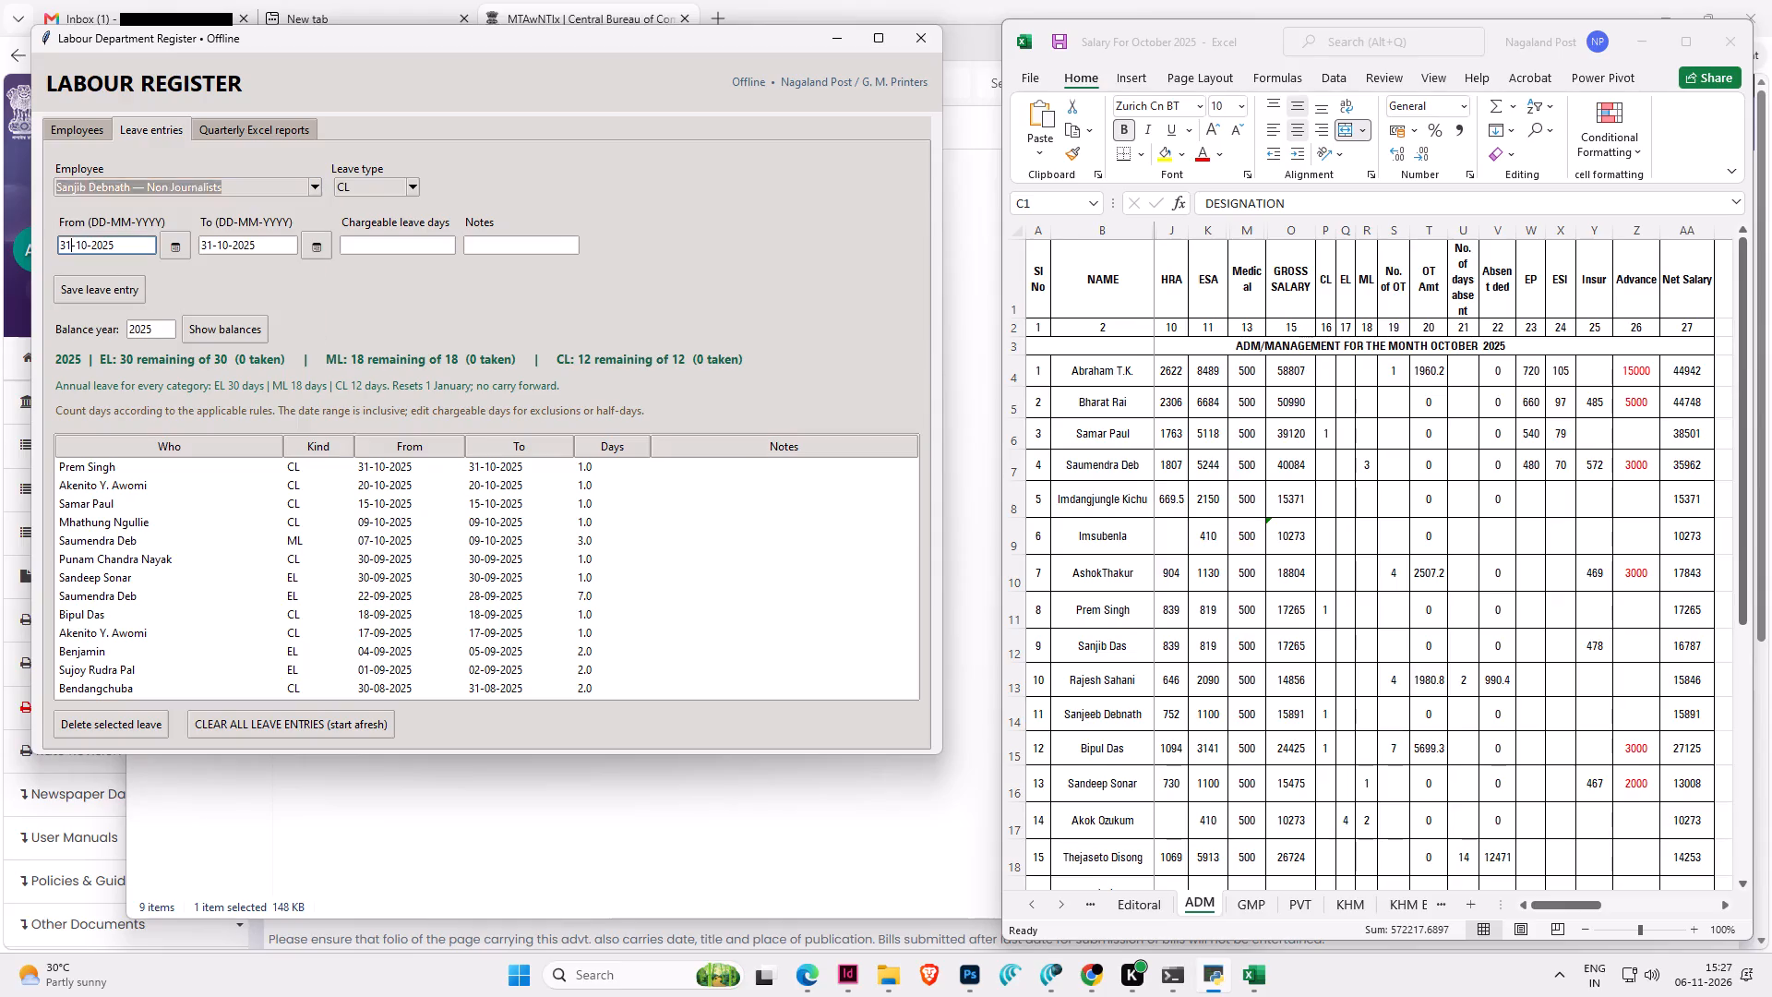
left_click_drag(66, 246, 44, 240)
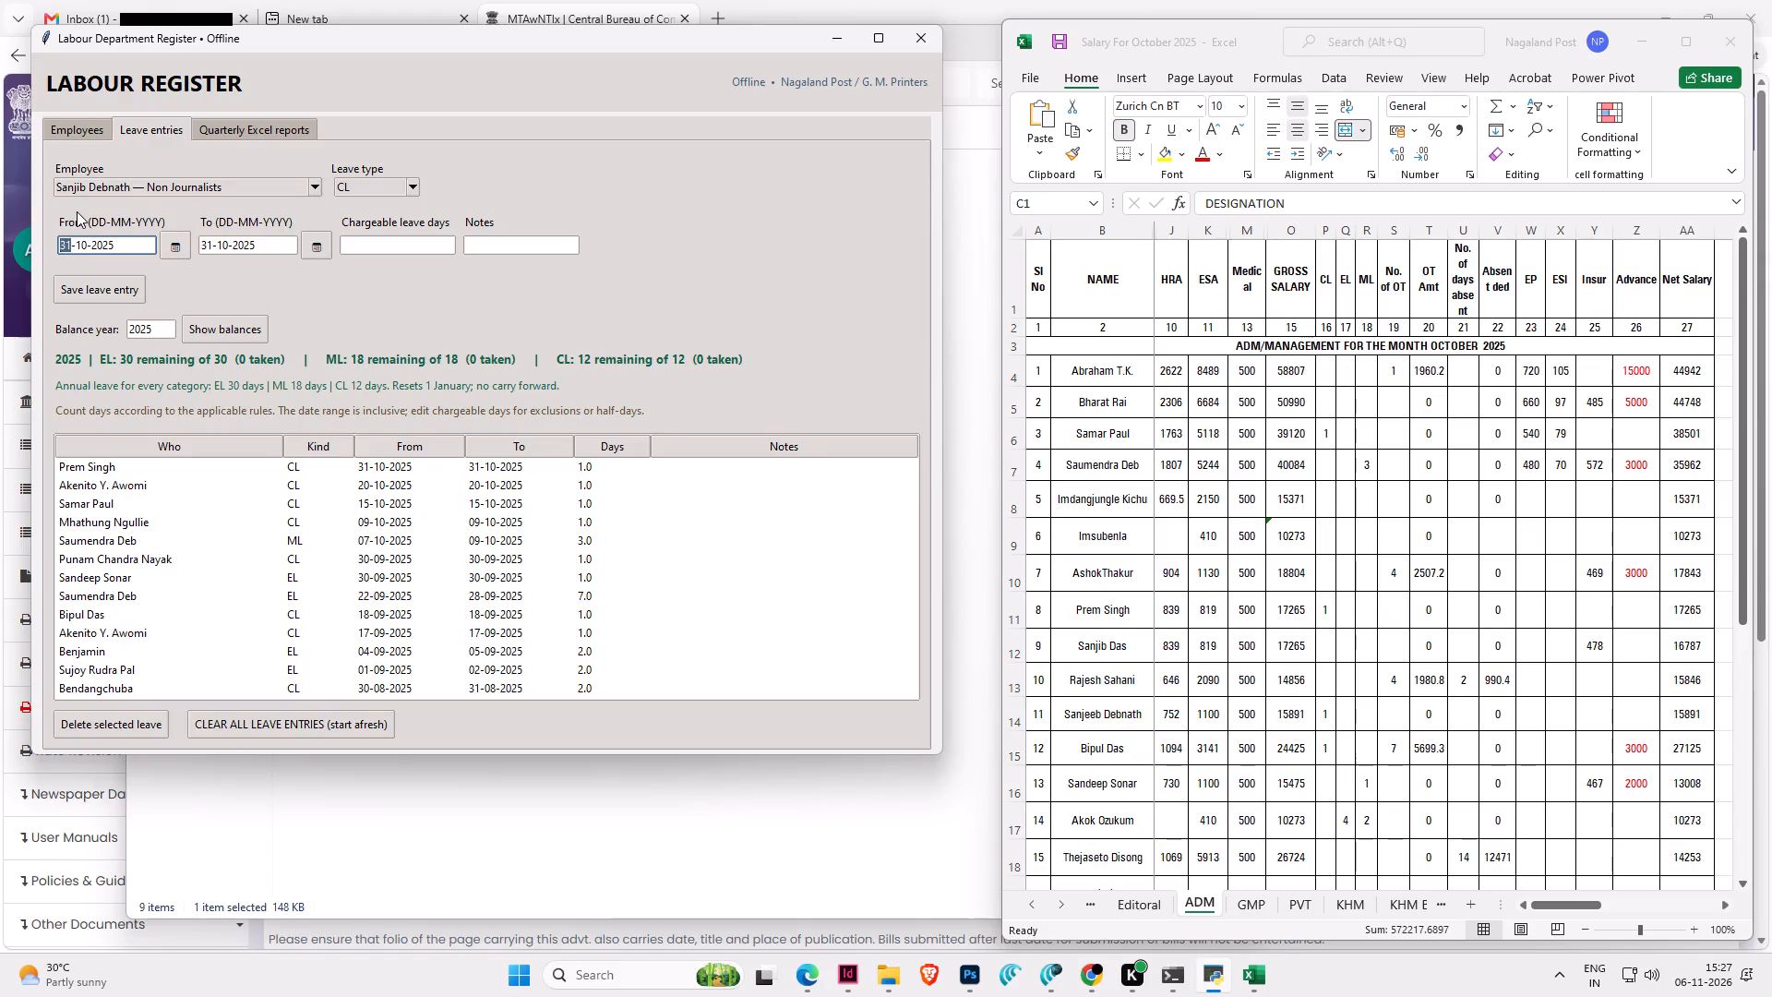
key("3")
left_click(212, 241)
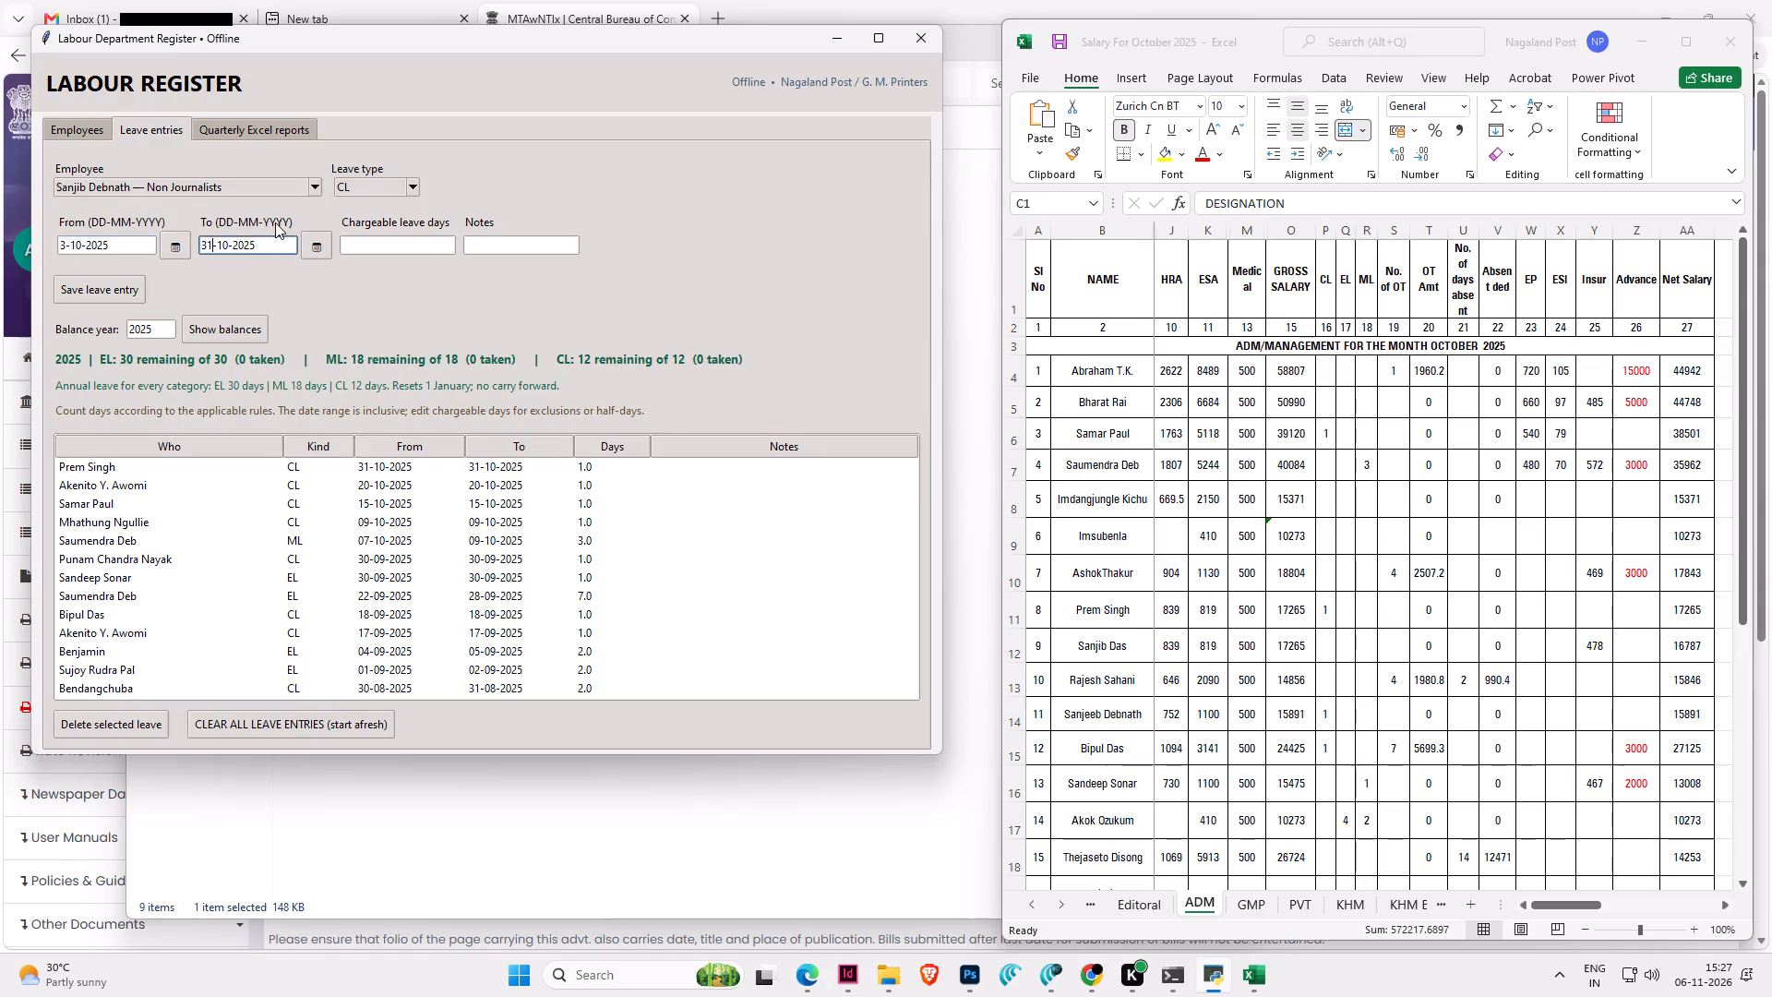
key("BackSpace")
left_click(93, 290)
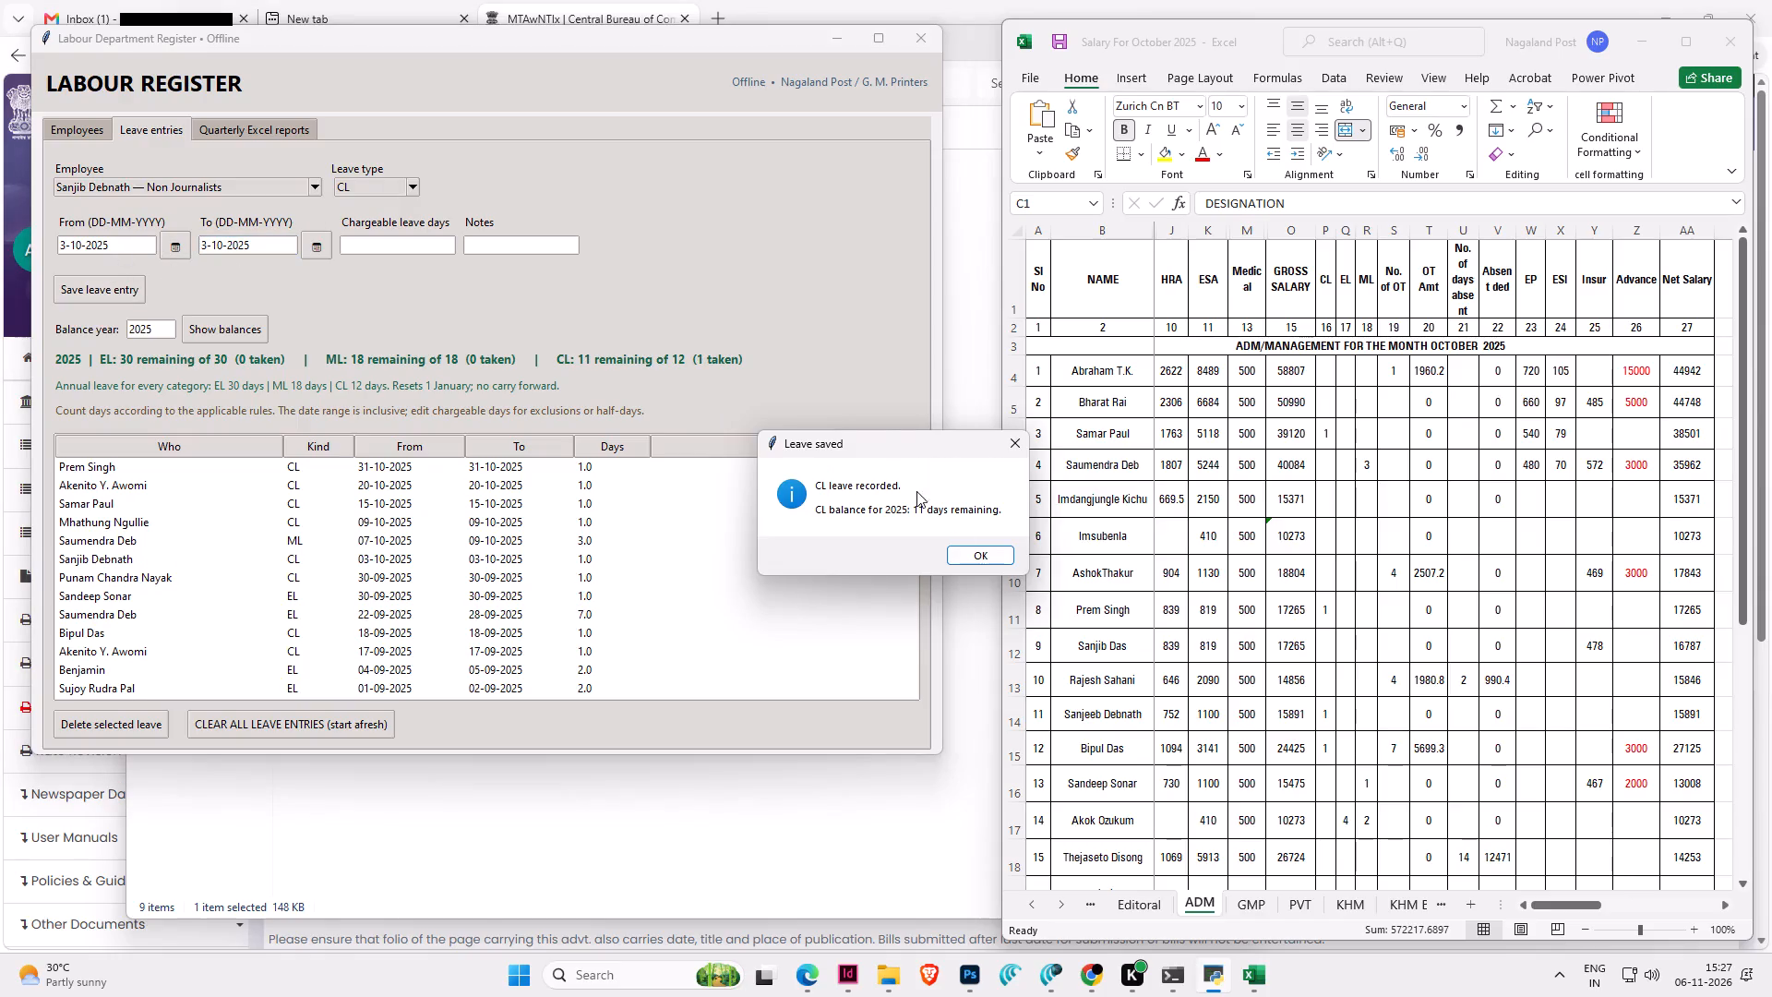
left_click(971, 552)
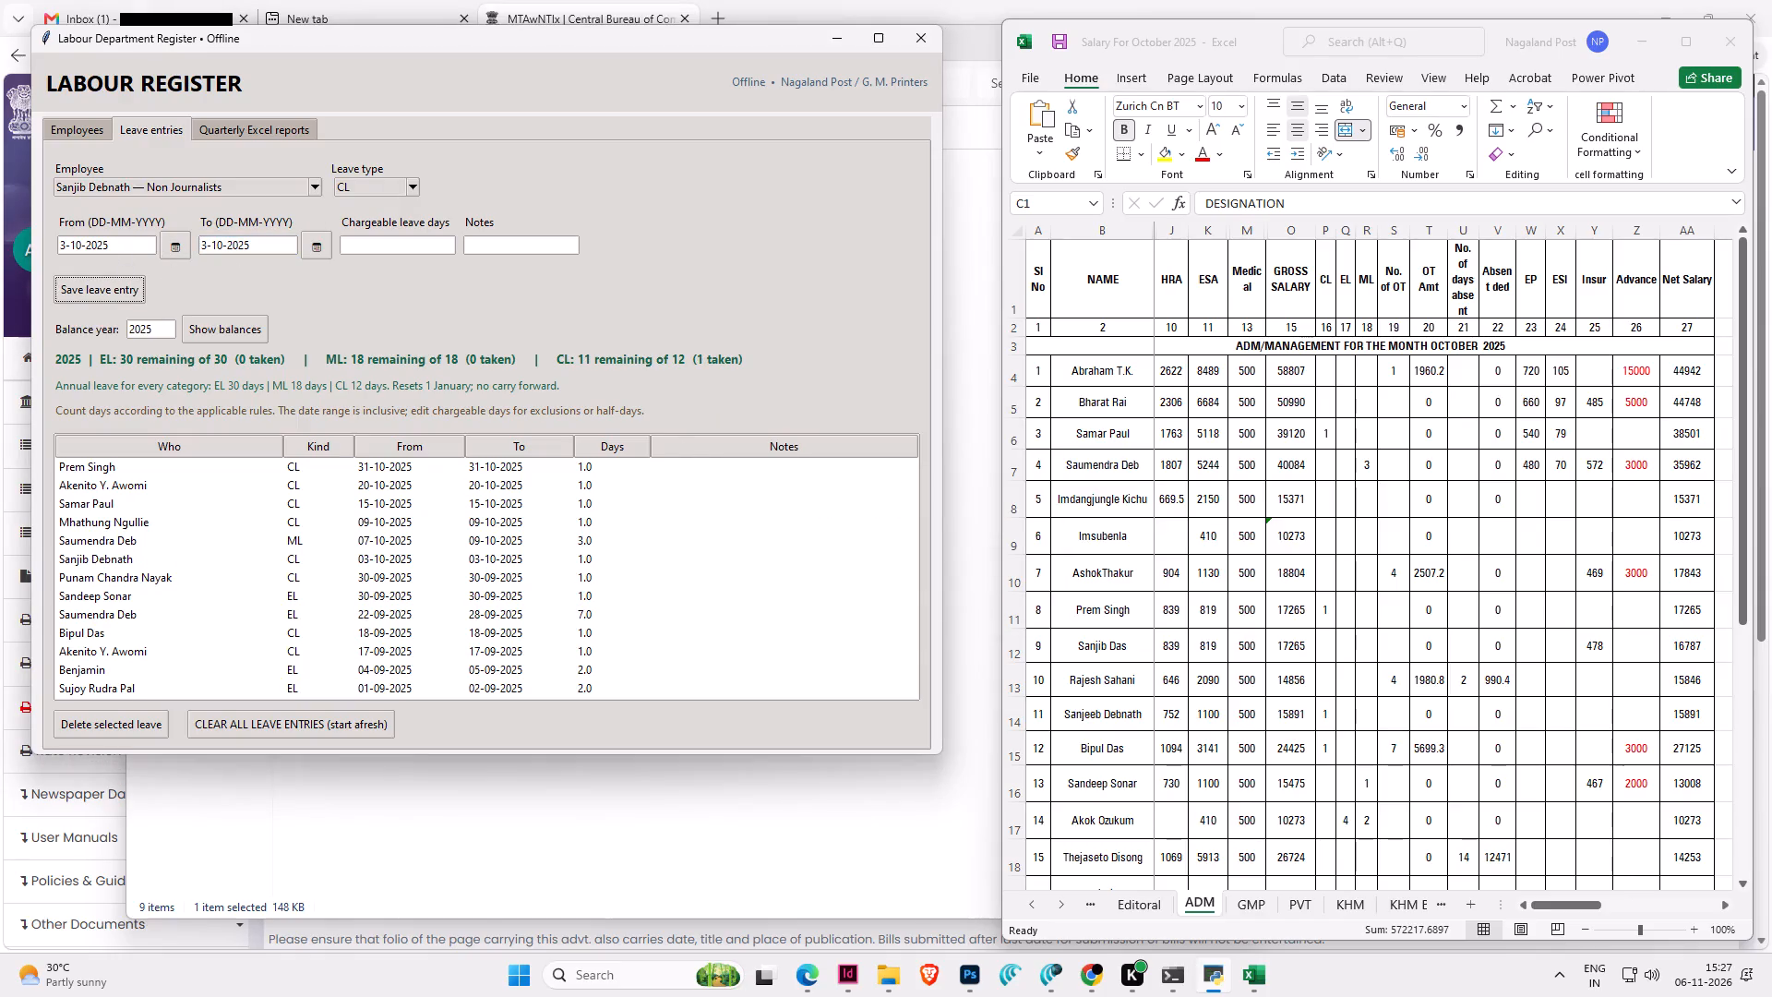
Record CL leave from 25-10-2025 to 25-10-2025 for the non-journalist with serial number 12 on the ADM sheet.
left_click(143, 183)
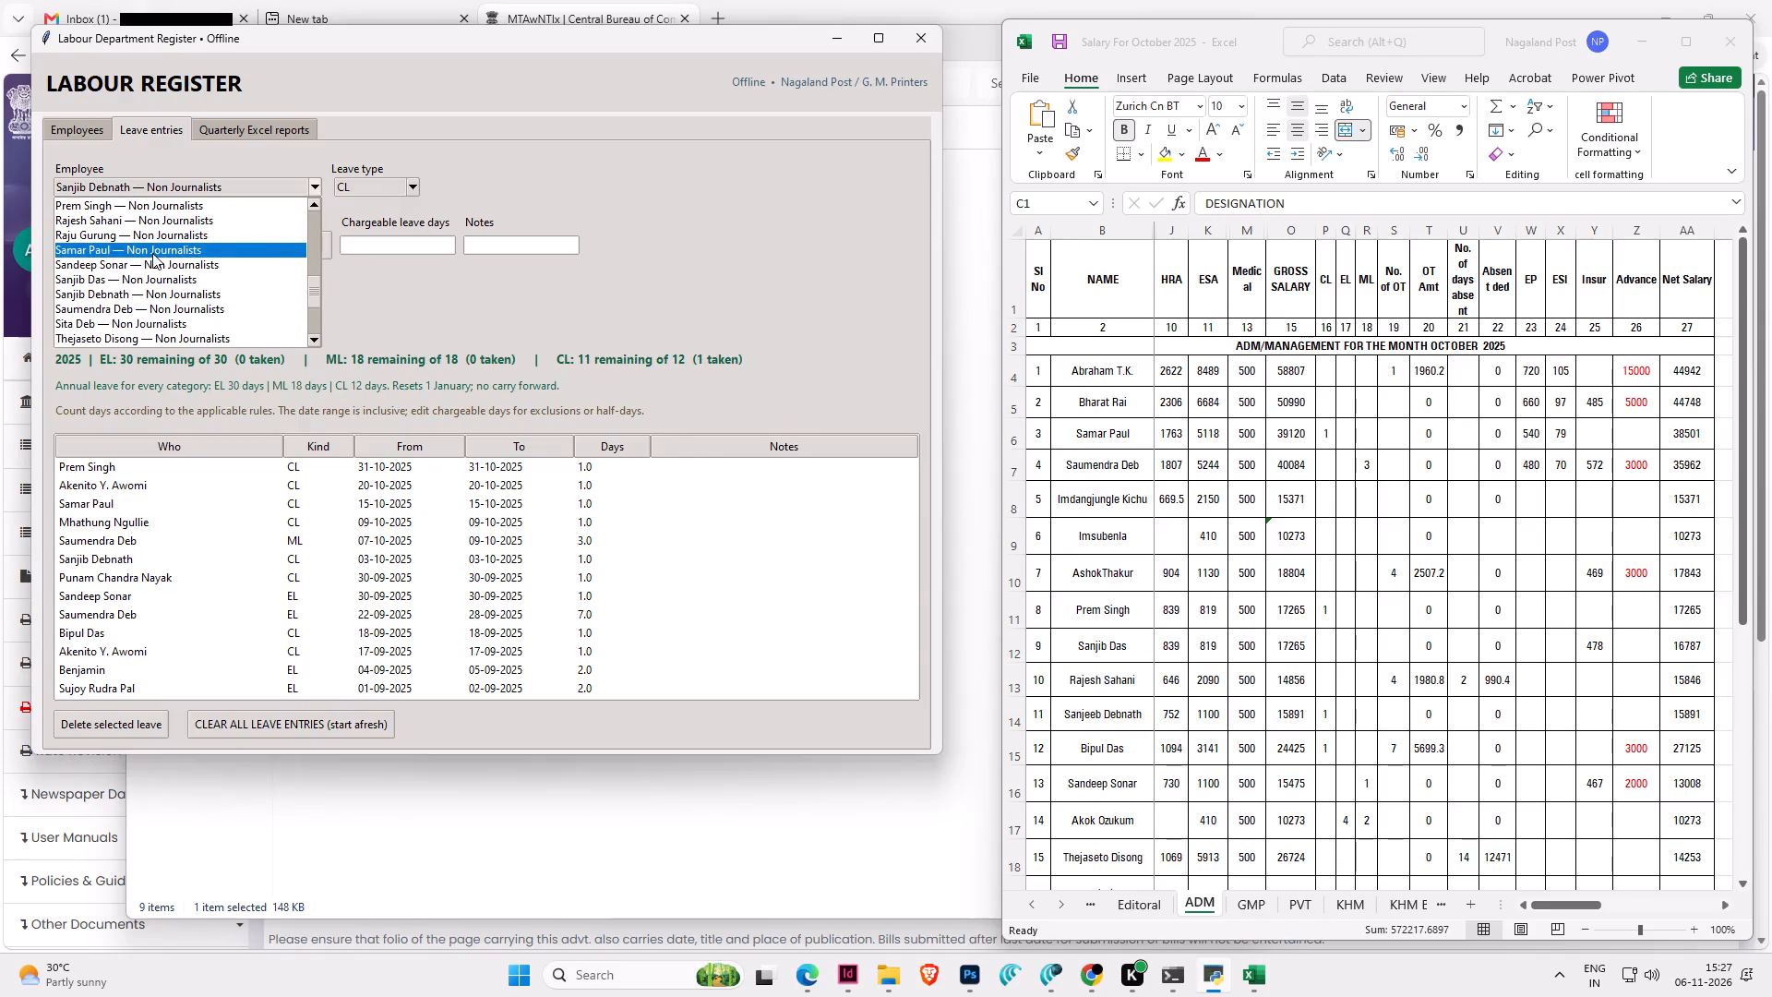
scroll(152, 253, "up", 2)
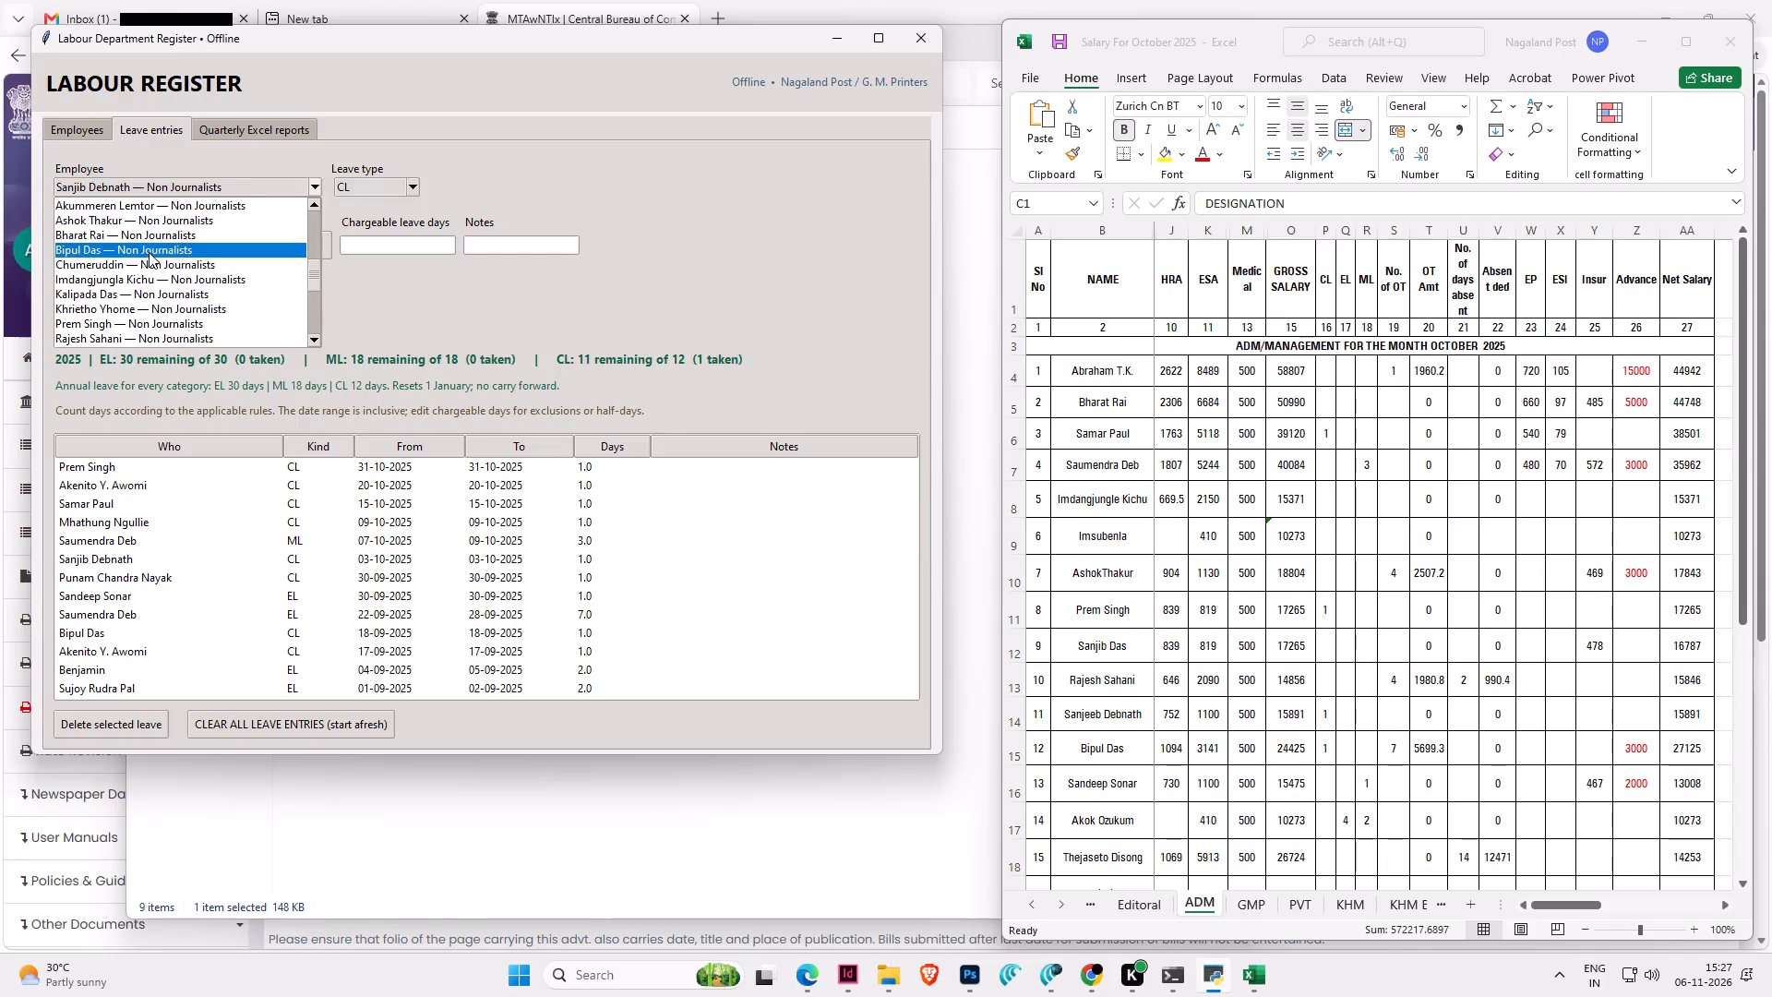
left_click(149, 252)
left_click(63, 242)
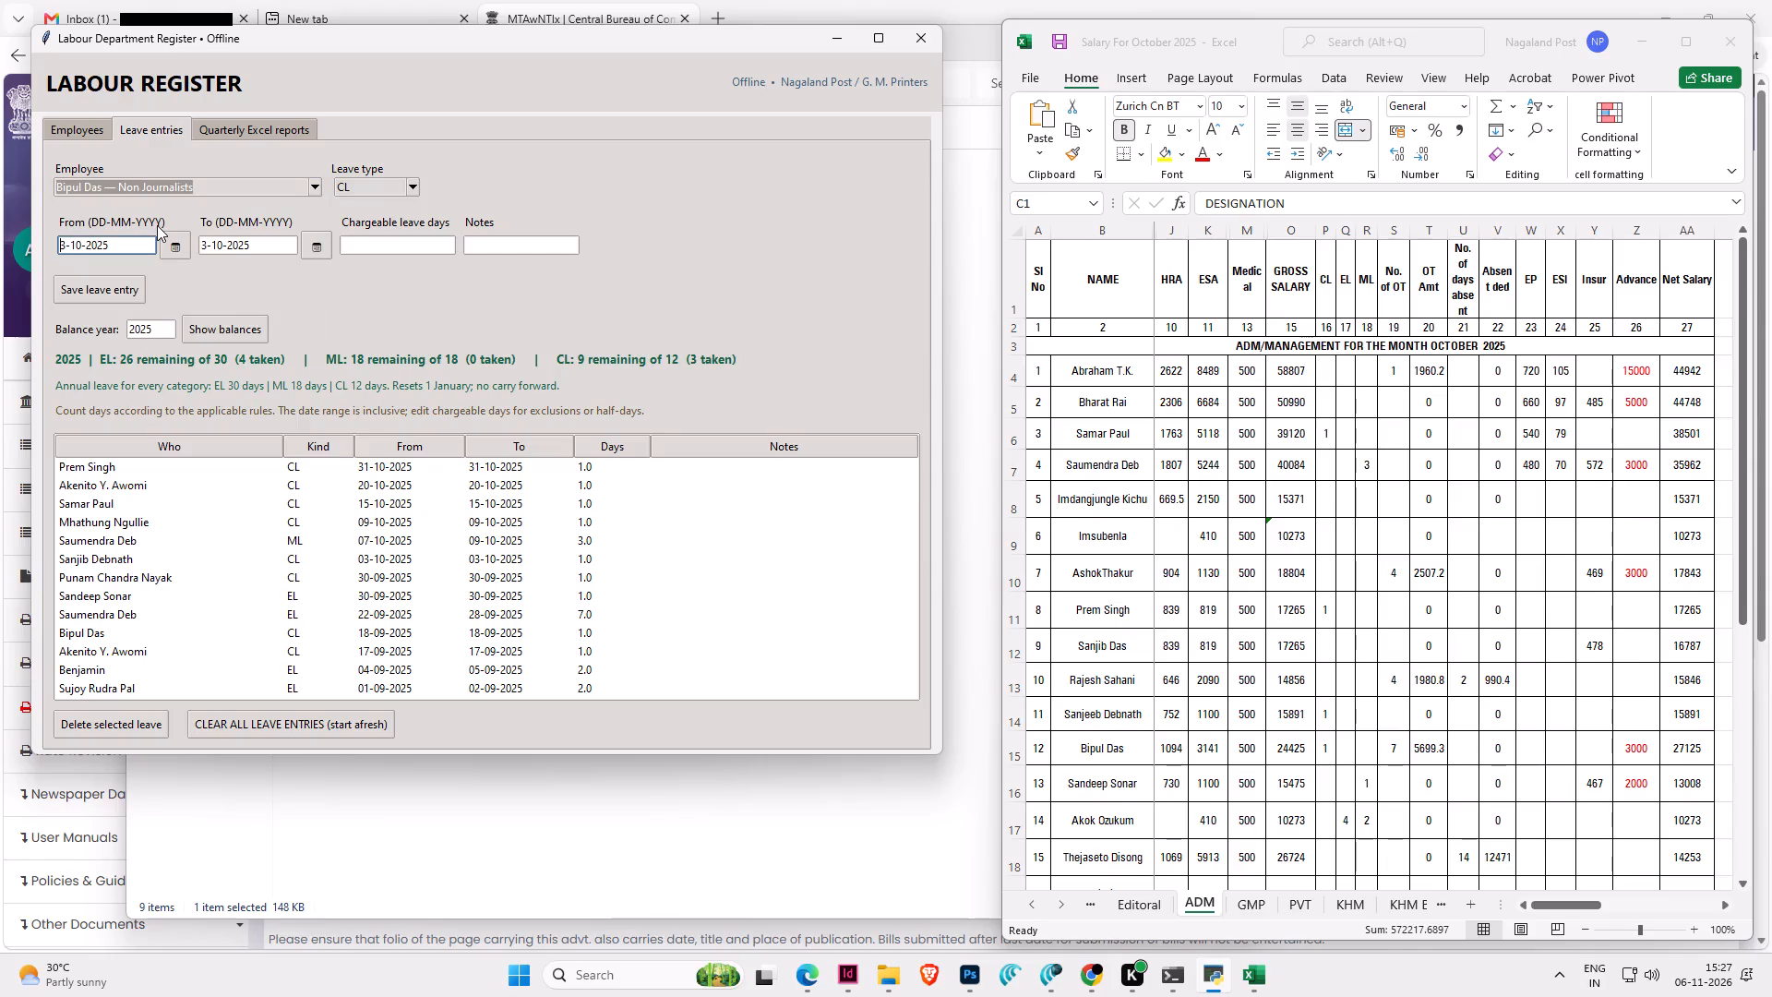
type("25")
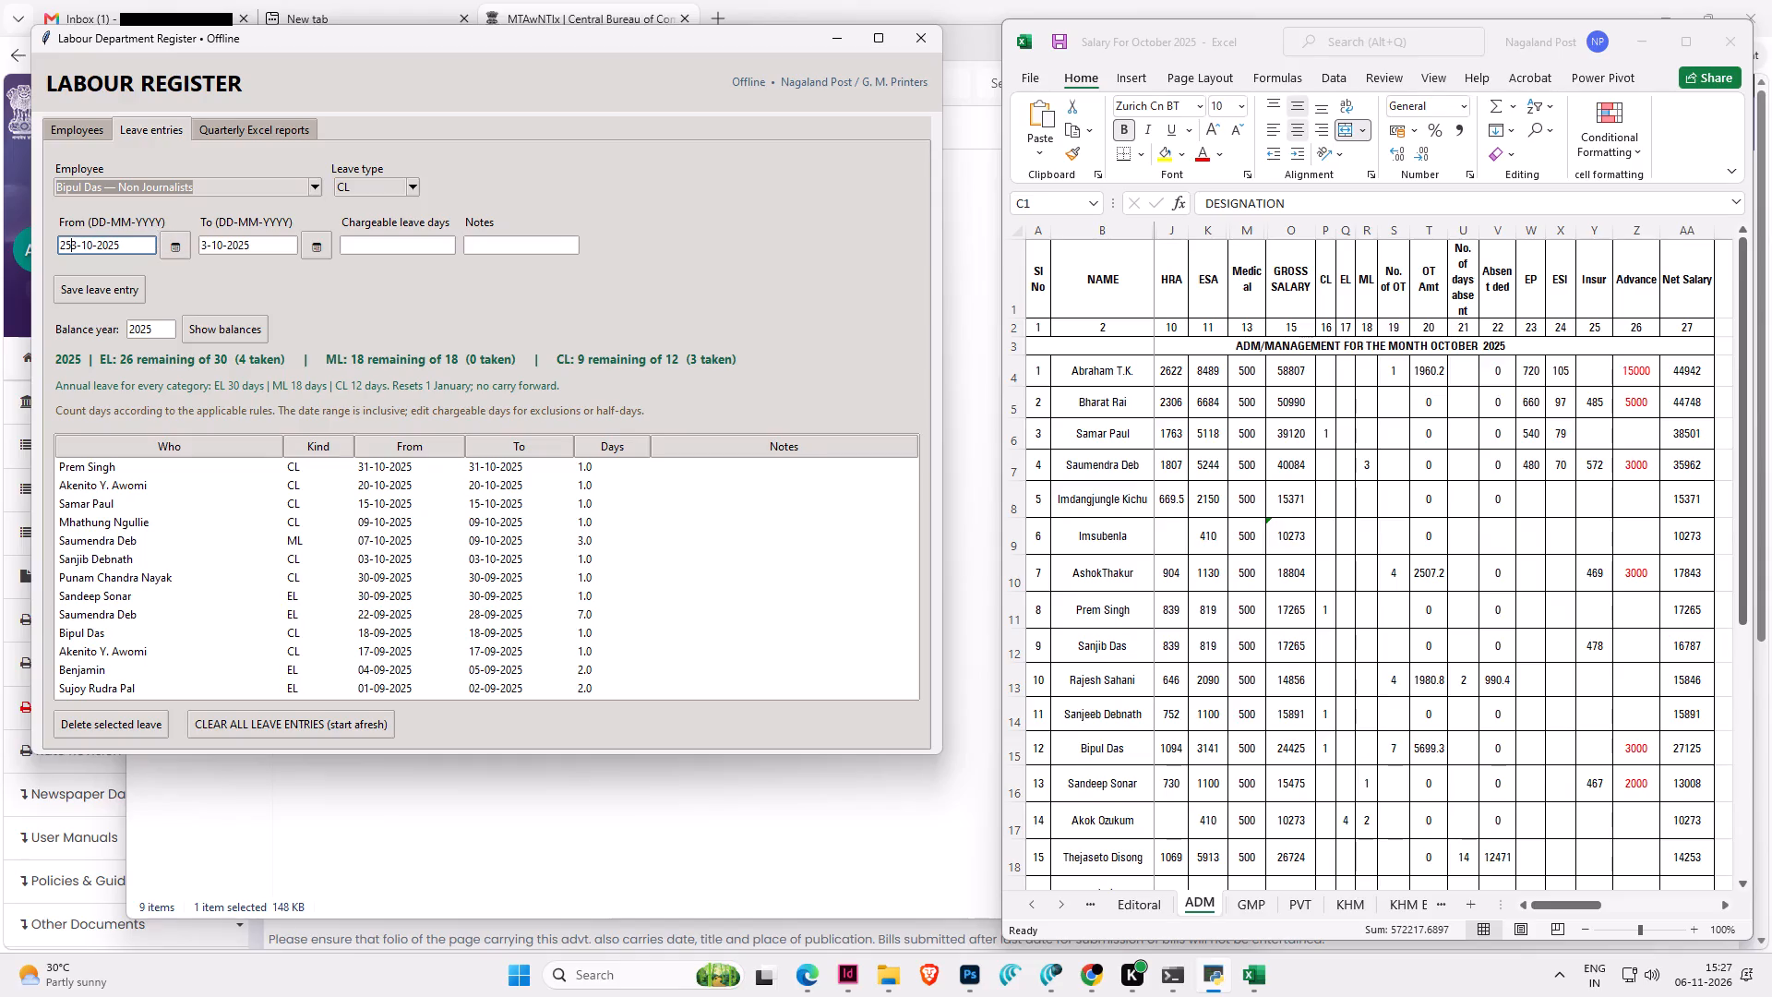
key("Delete")
left_click_drag(205, 239, 121, 240)
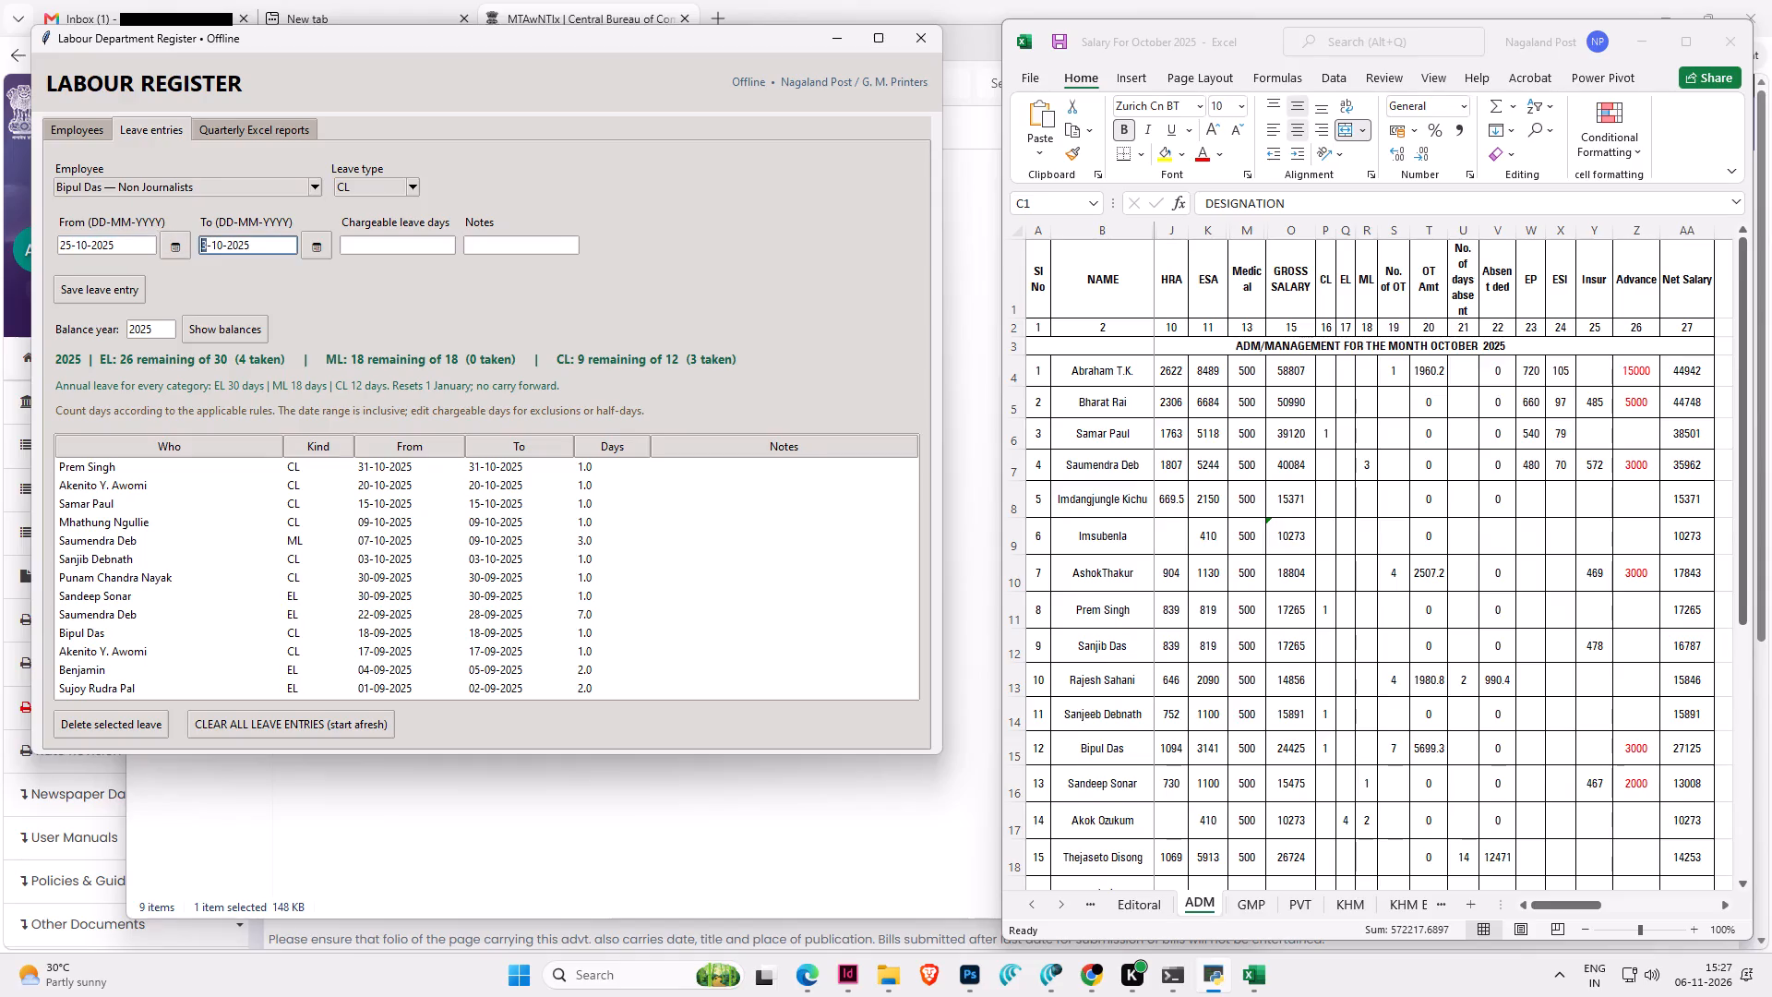
left_click_drag(121, 240, 110, 237)
type("25")
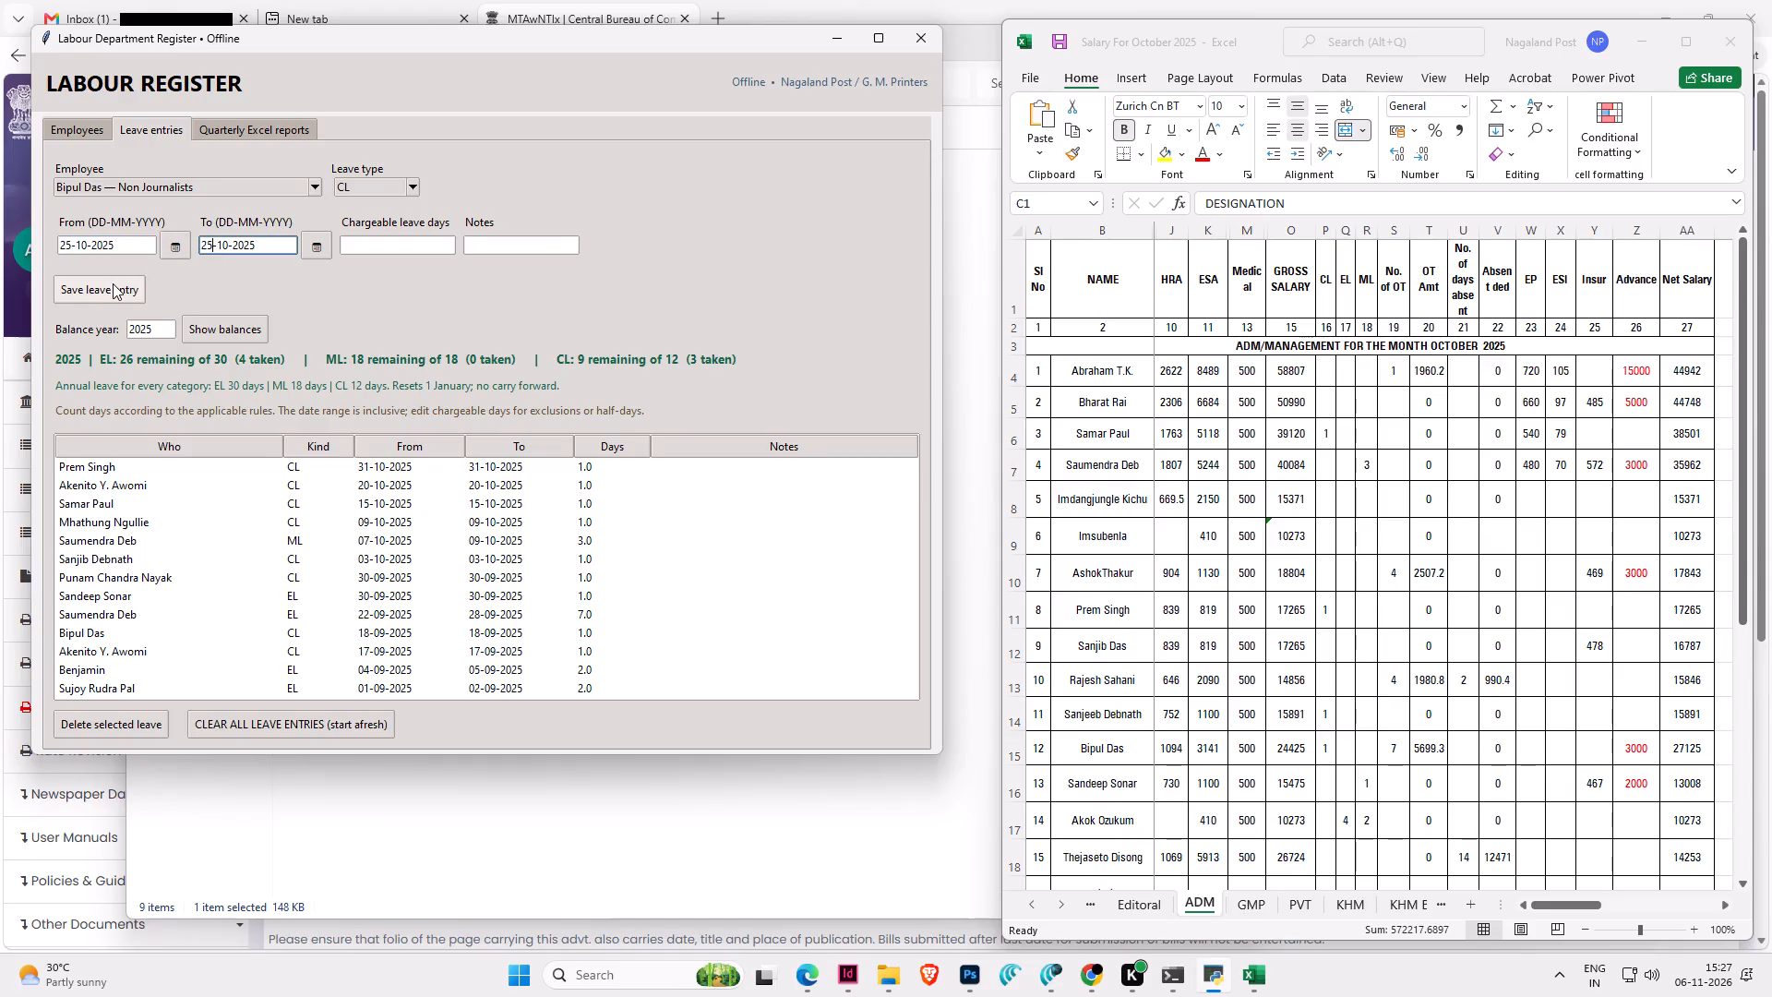
left_click(113, 283)
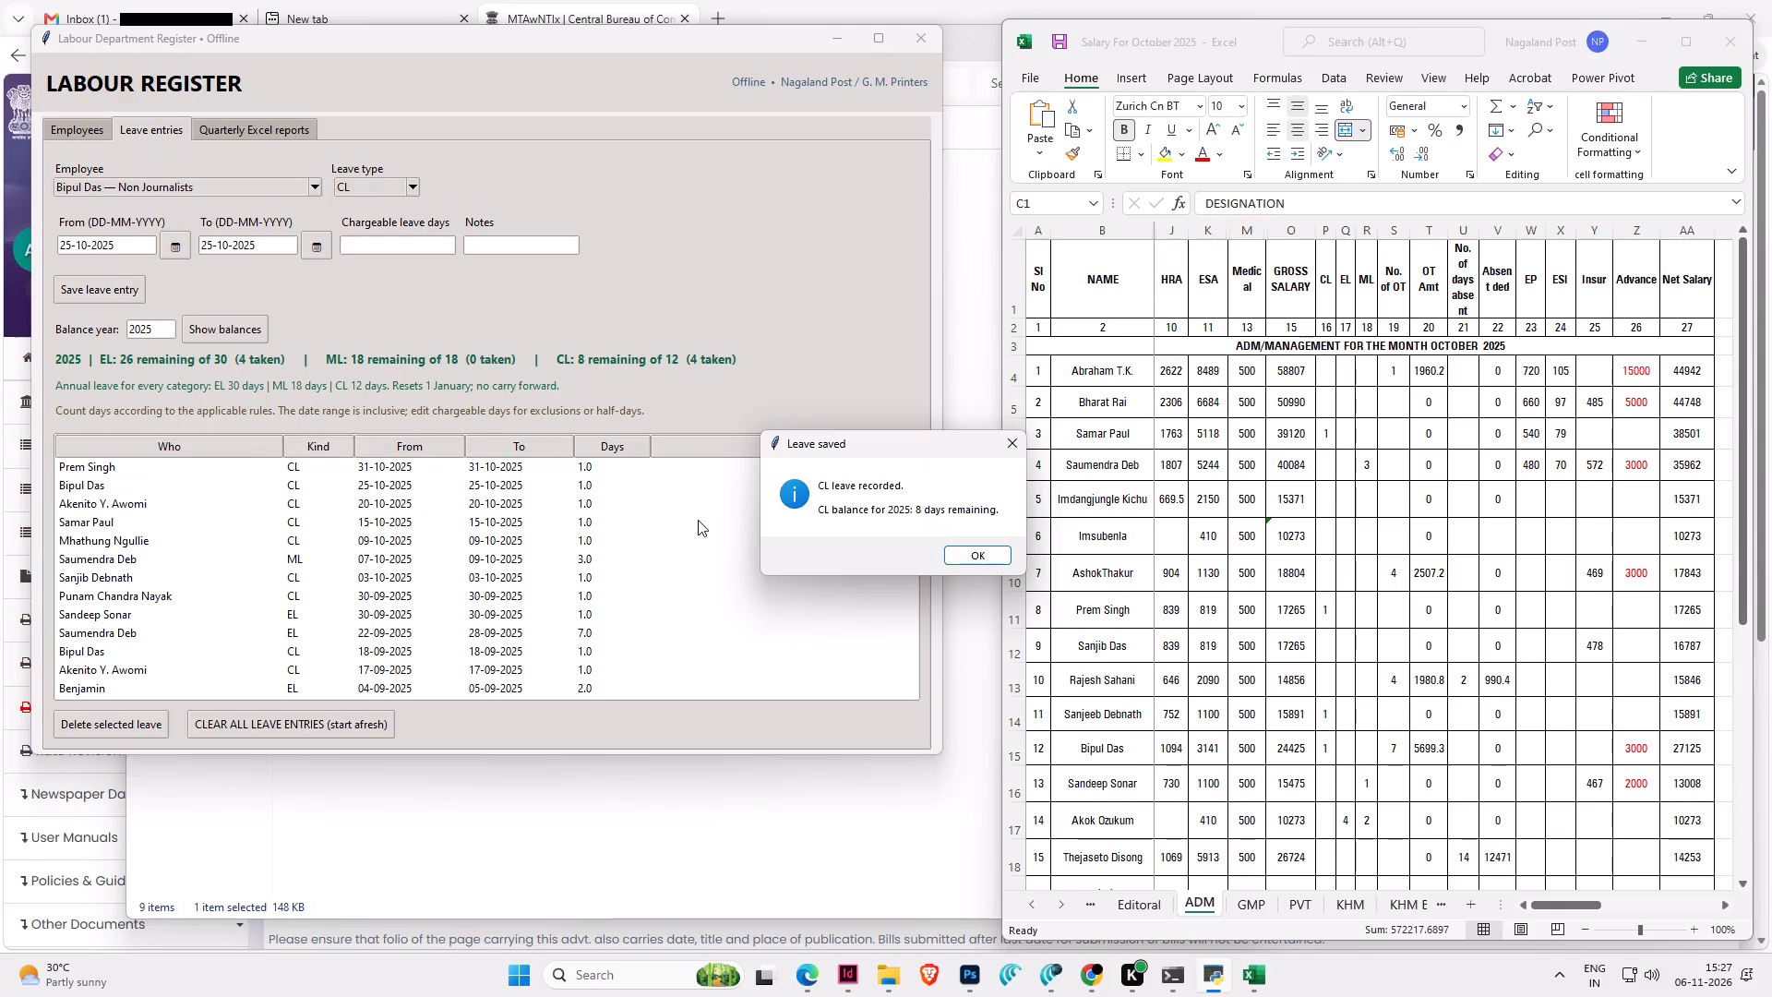
left_click(972, 550)
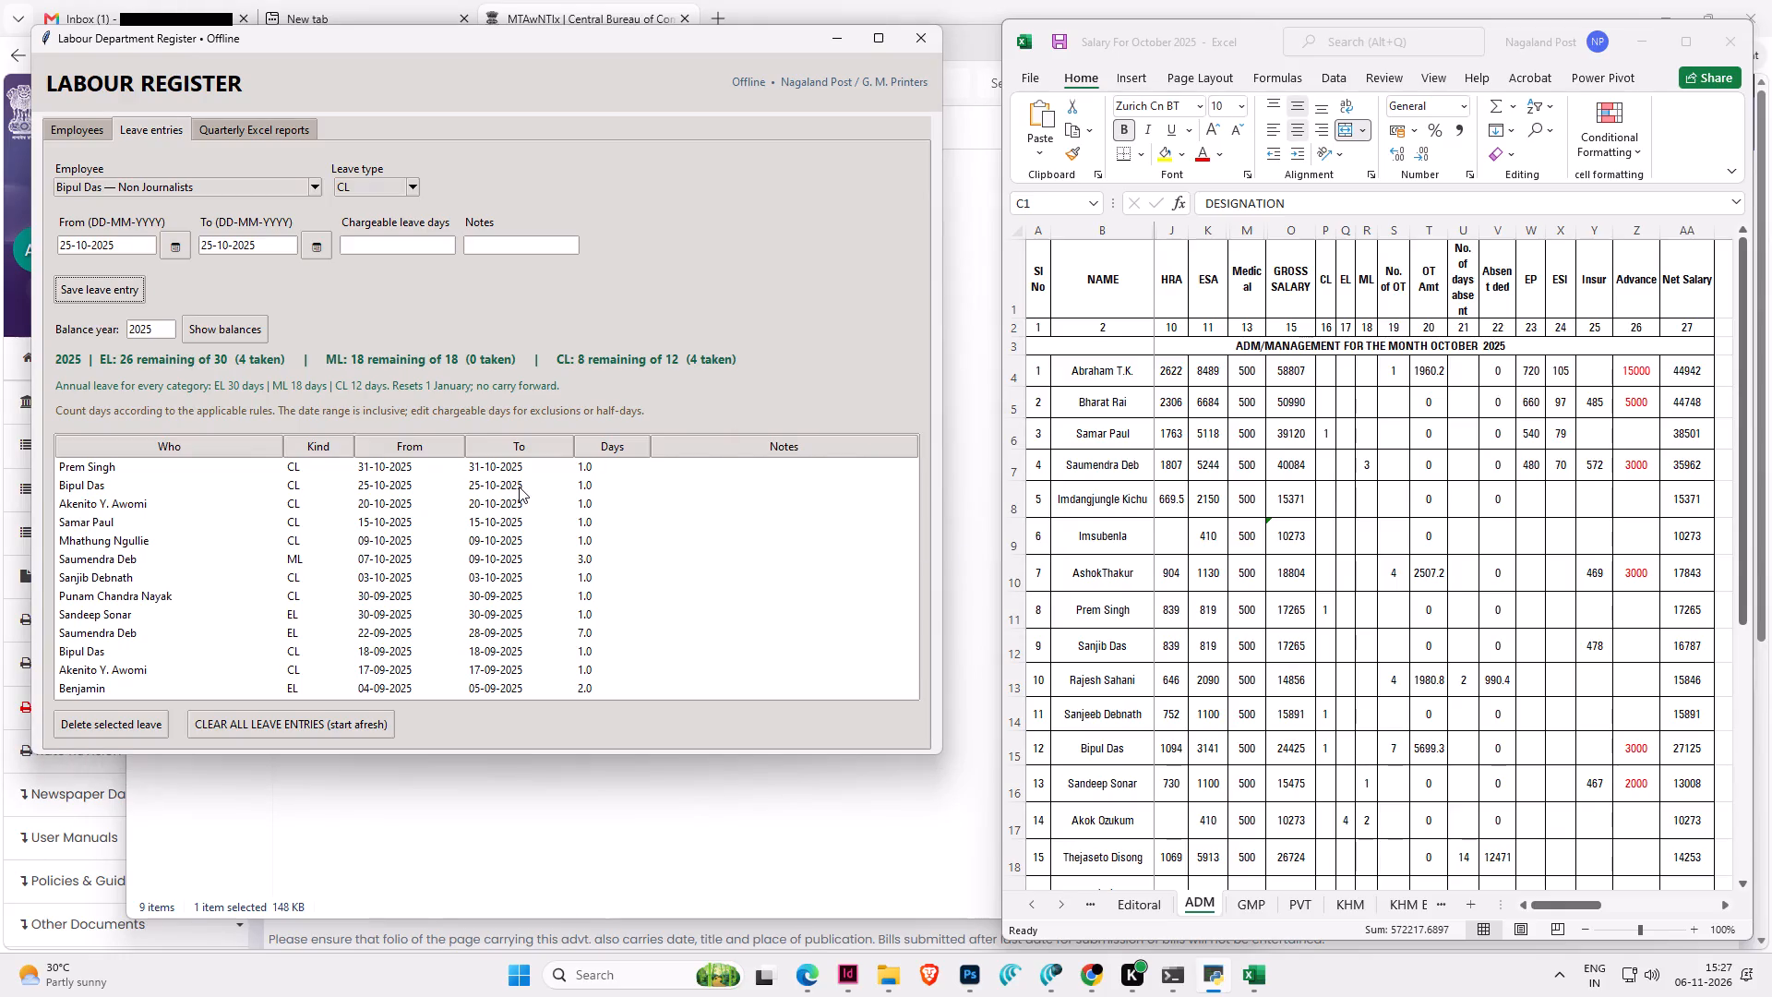
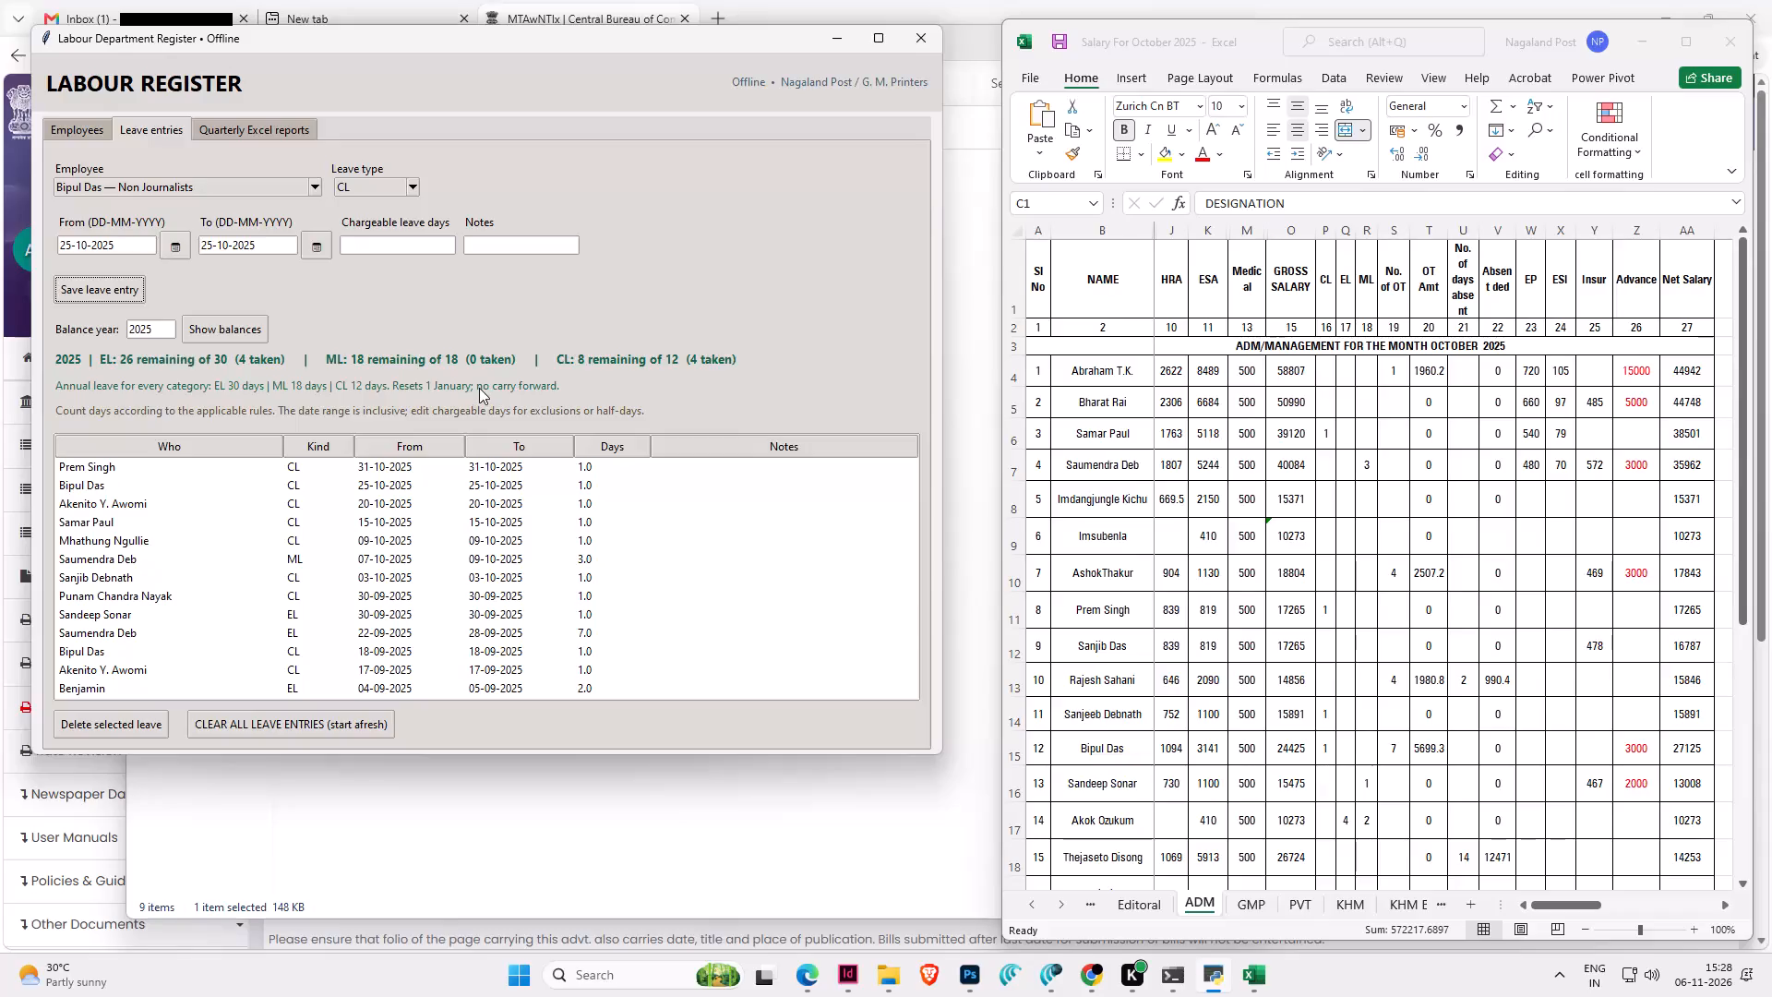
Choose the non-journalist with serial number 13 on the ADM sheet as the employee for a new leave entry.
left_click(116, 189)
scroll(144, 265, "down", 2)
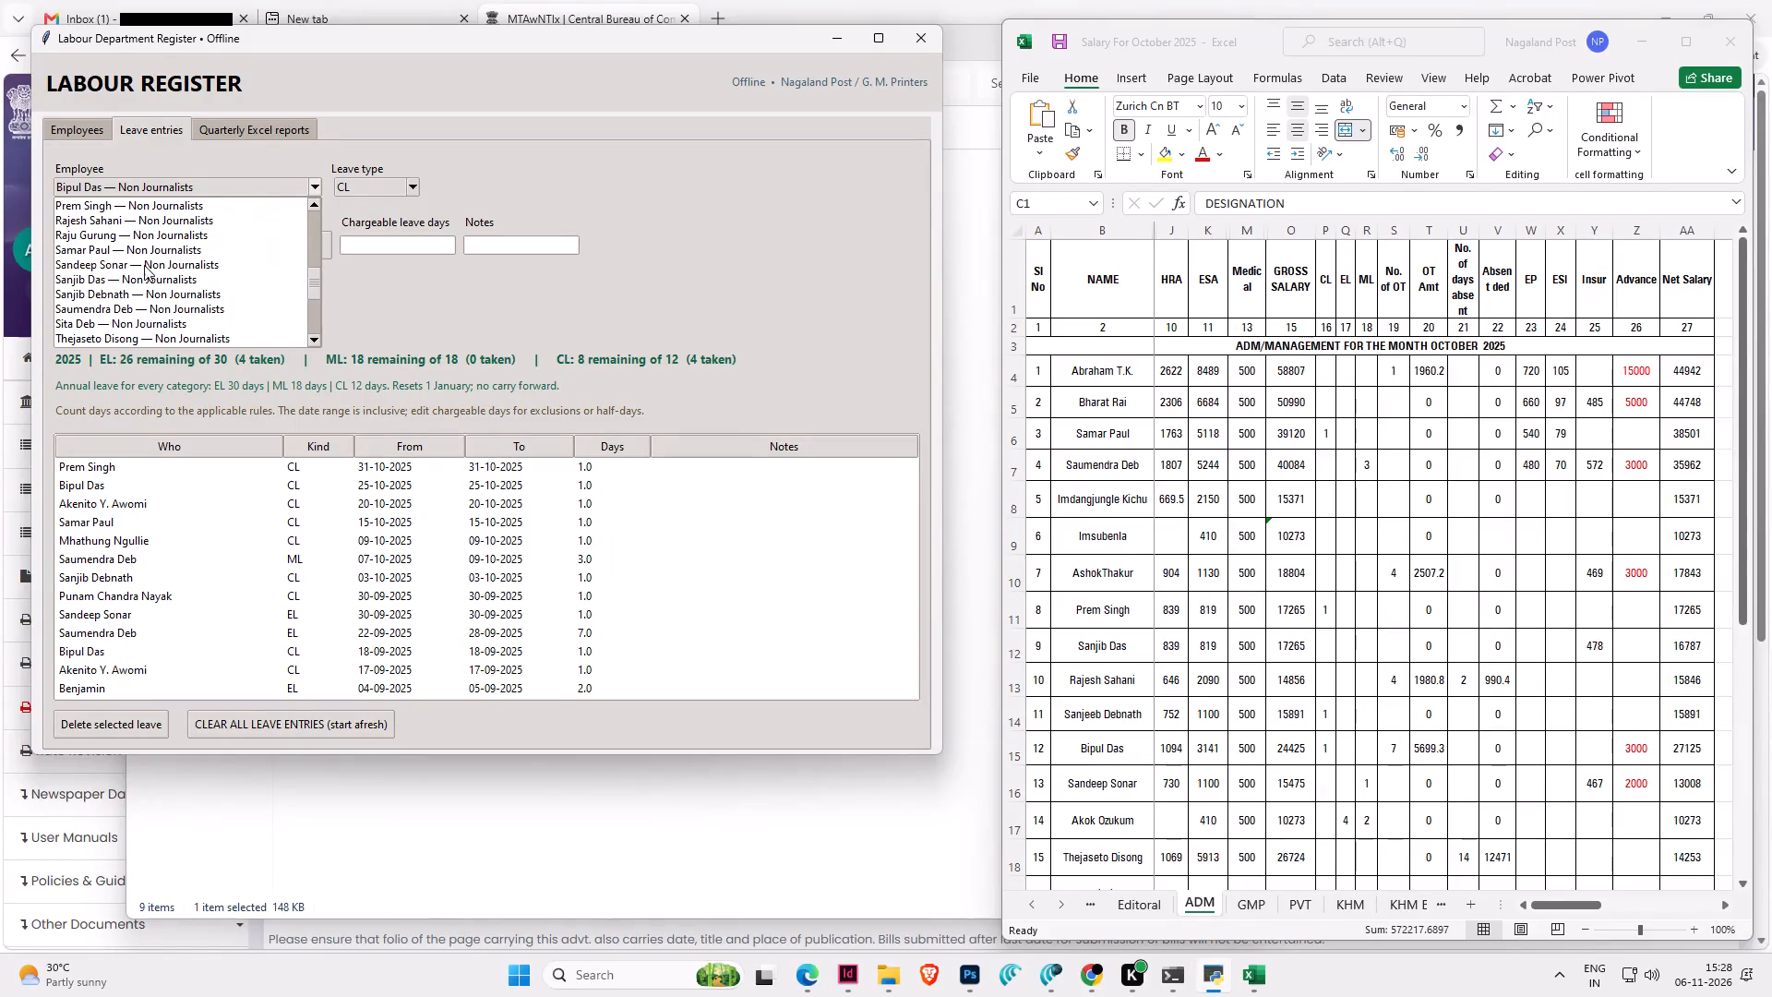
left_click(171, 271)
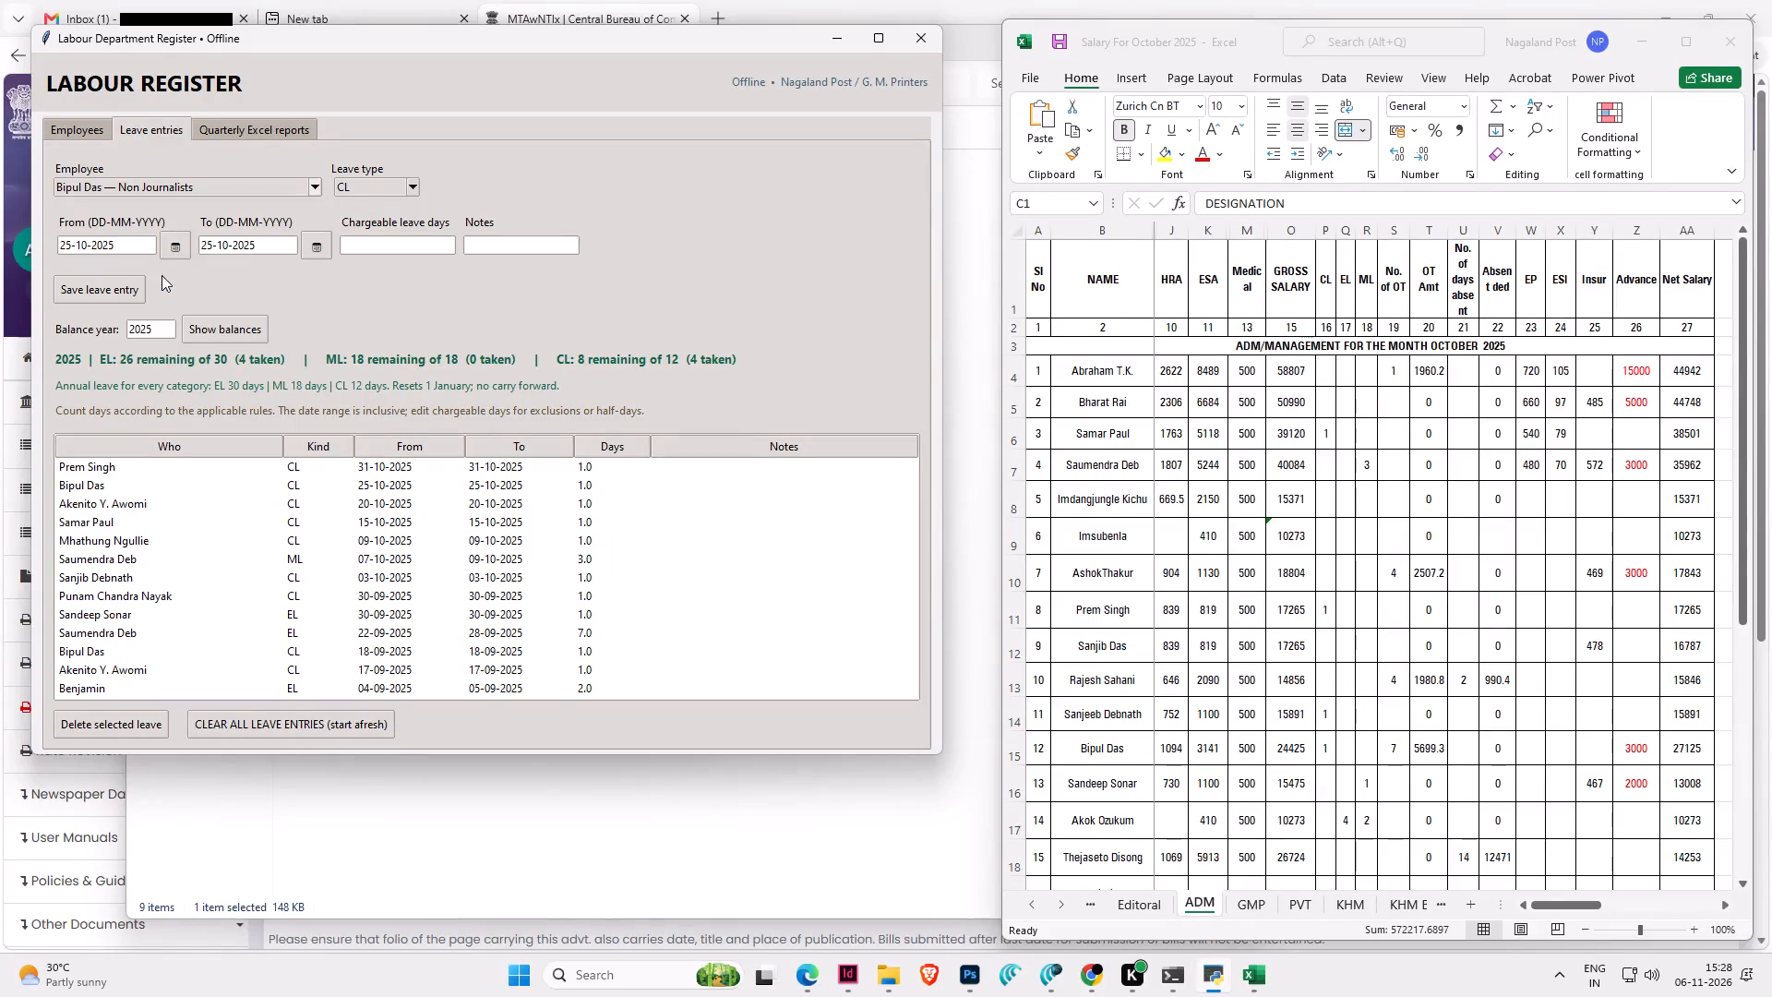
left_click_drag(72, 246, 50, 248)
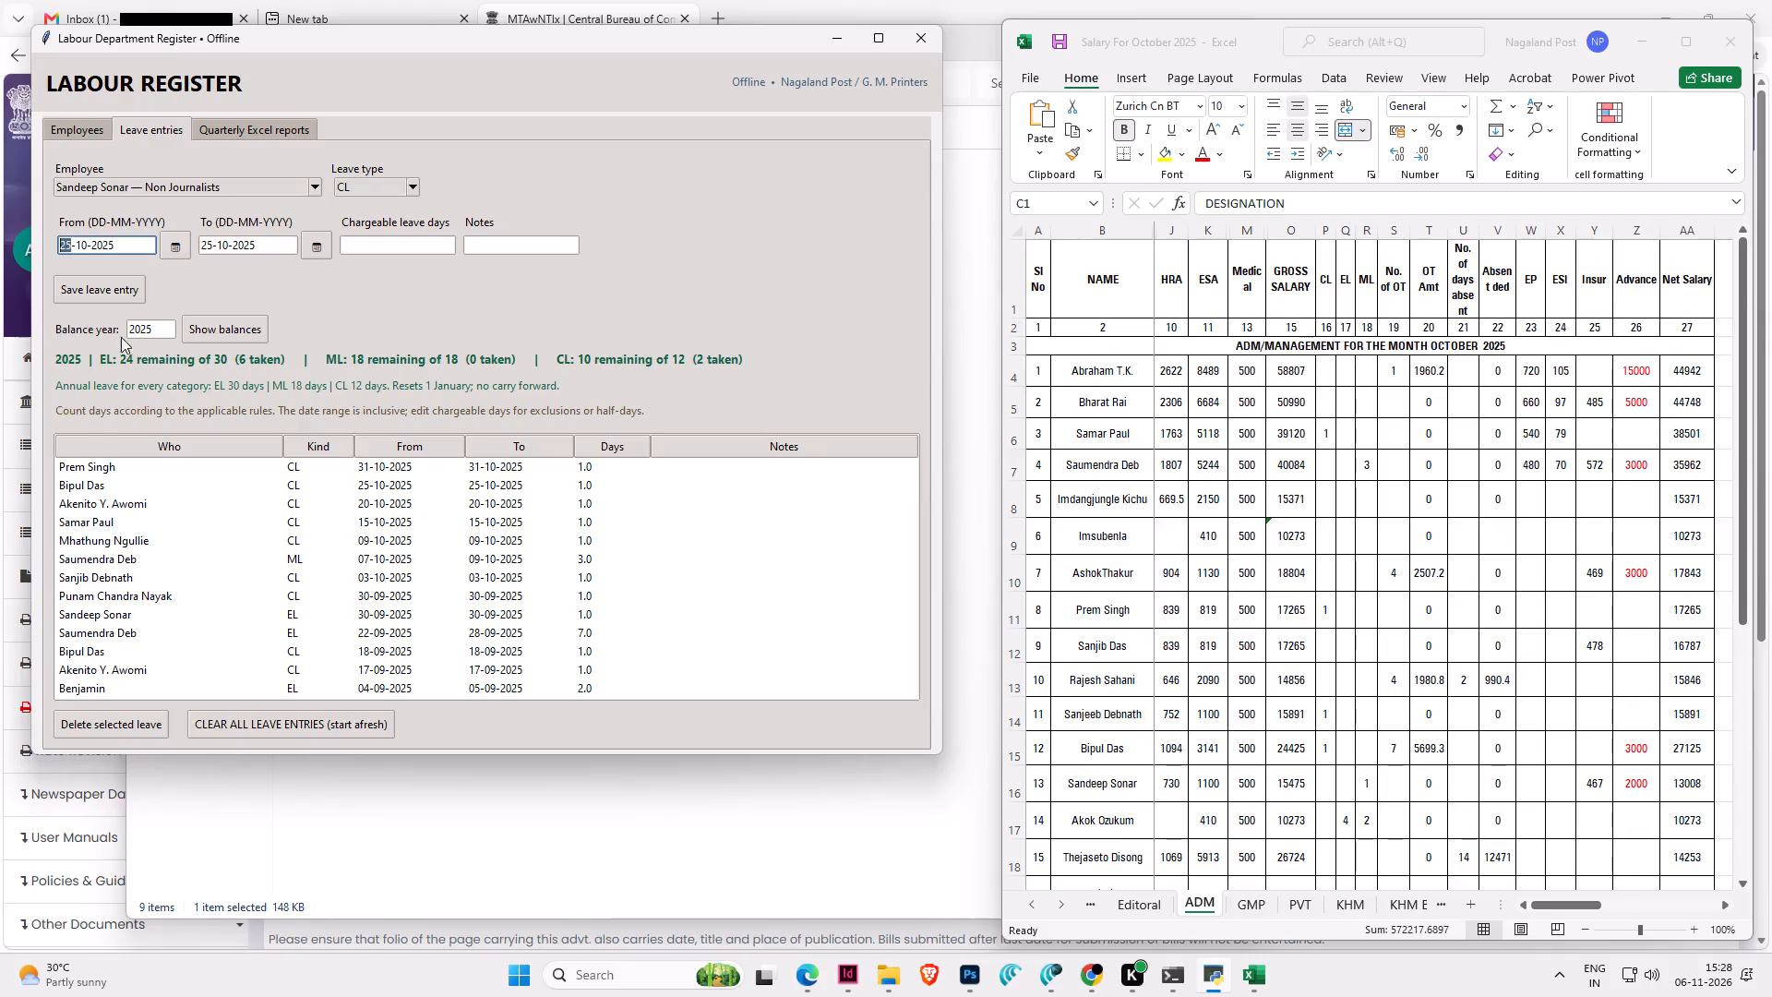
Delete the CL leave record of 25-10-2025 for the non-journalist with serial number 12 on the ADM sheet.
left_click(73, 486)
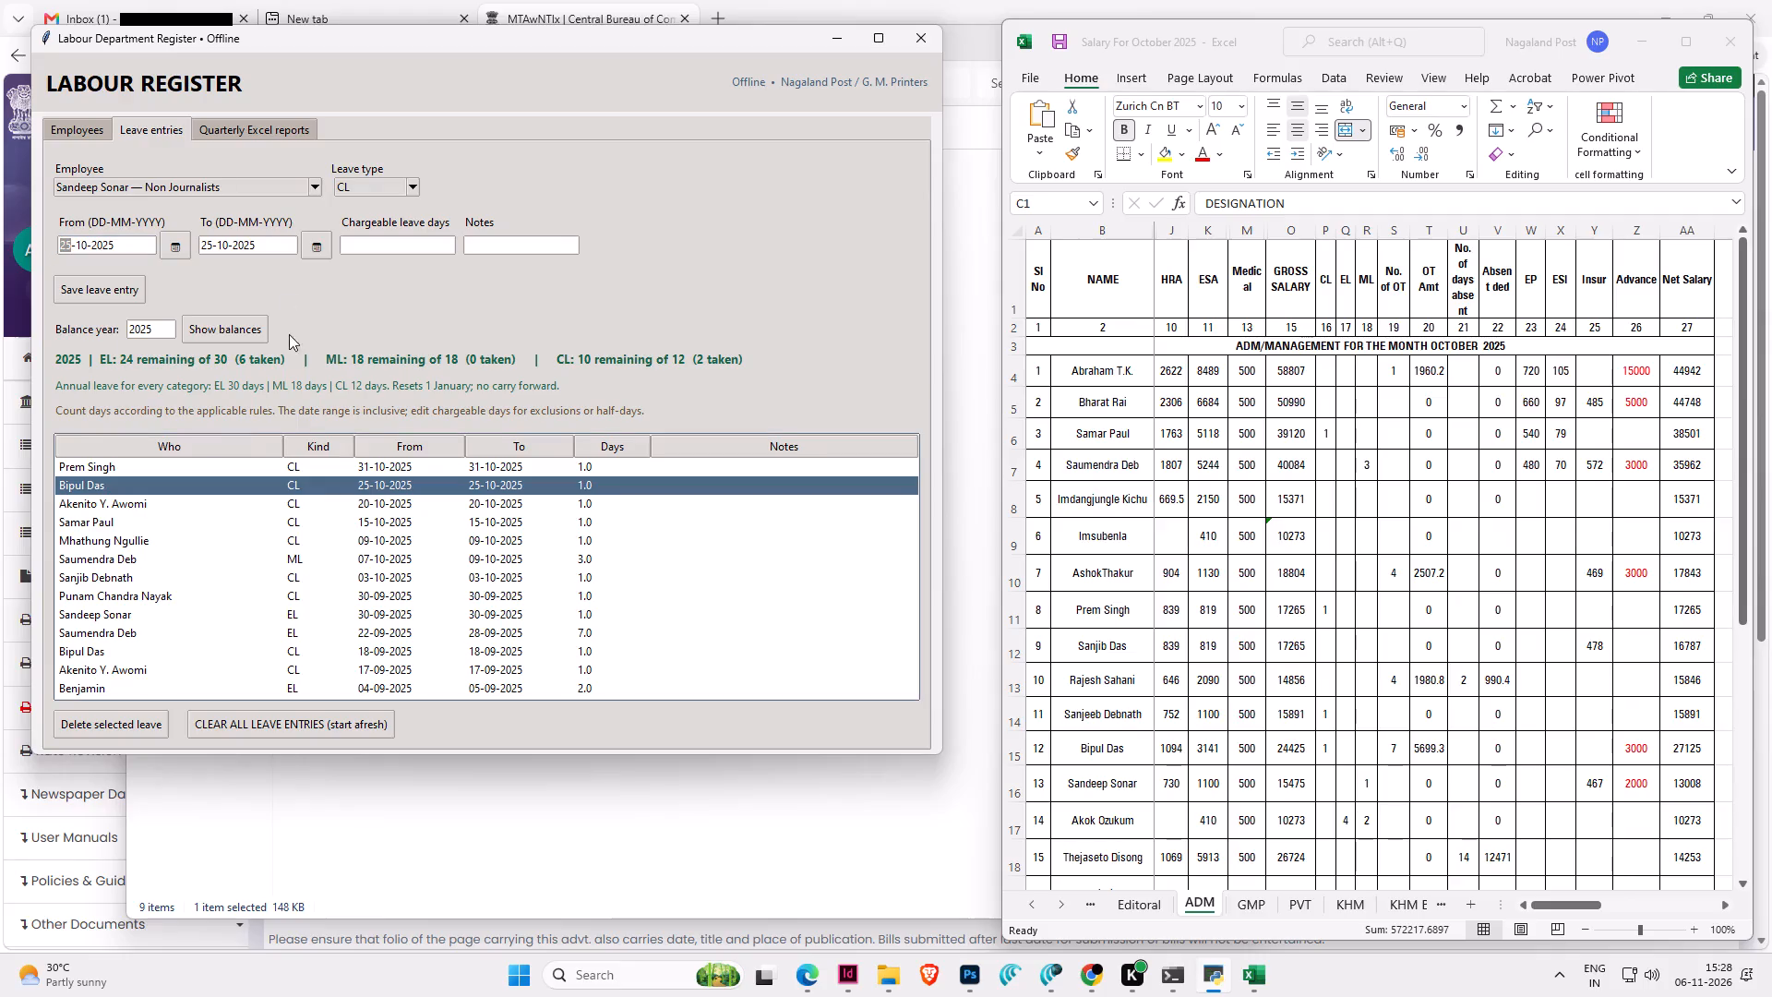
left_click(126, 726)
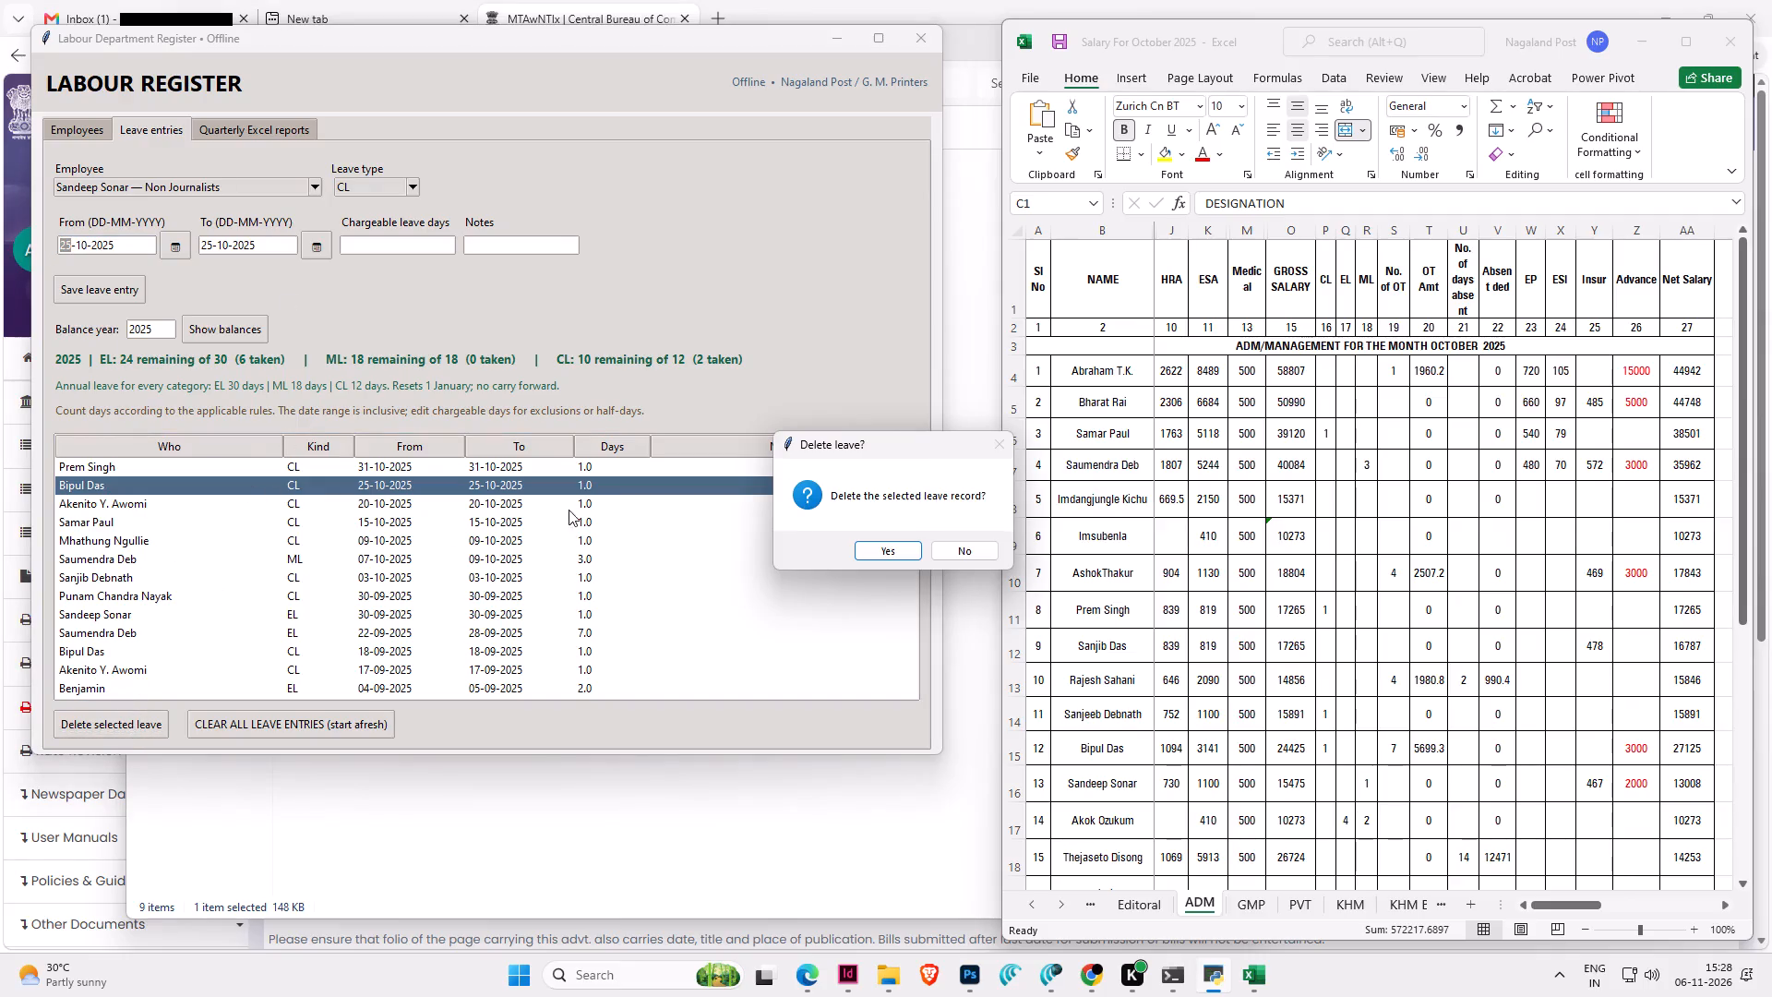
left_click(897, 547)
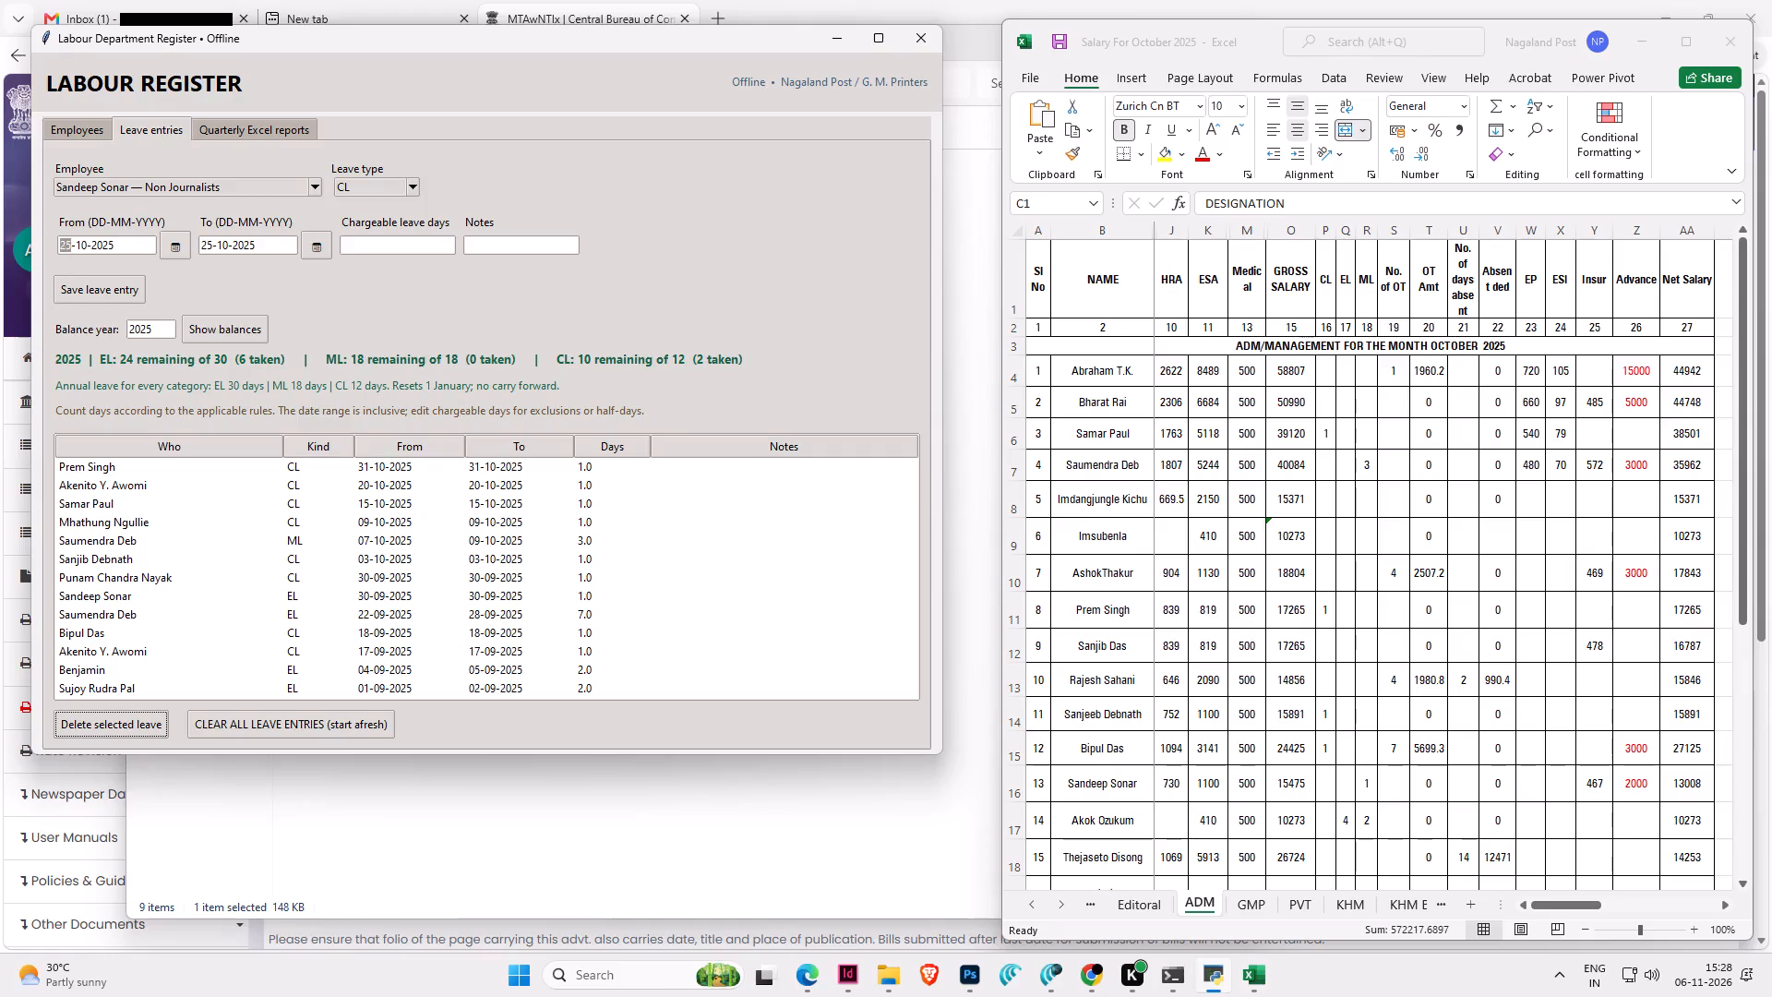
Record CL leave from 24-10-2025 to 24-10-2025 for the non-journalist with serial number 13 on the ADM sheet.
type("24")
left_click(78, 236)
left_click_drag(69, 241, 20, 222)
type("24")
left_click_drag(210, 242, 89, 224)
key("Delete")
key("Delete")
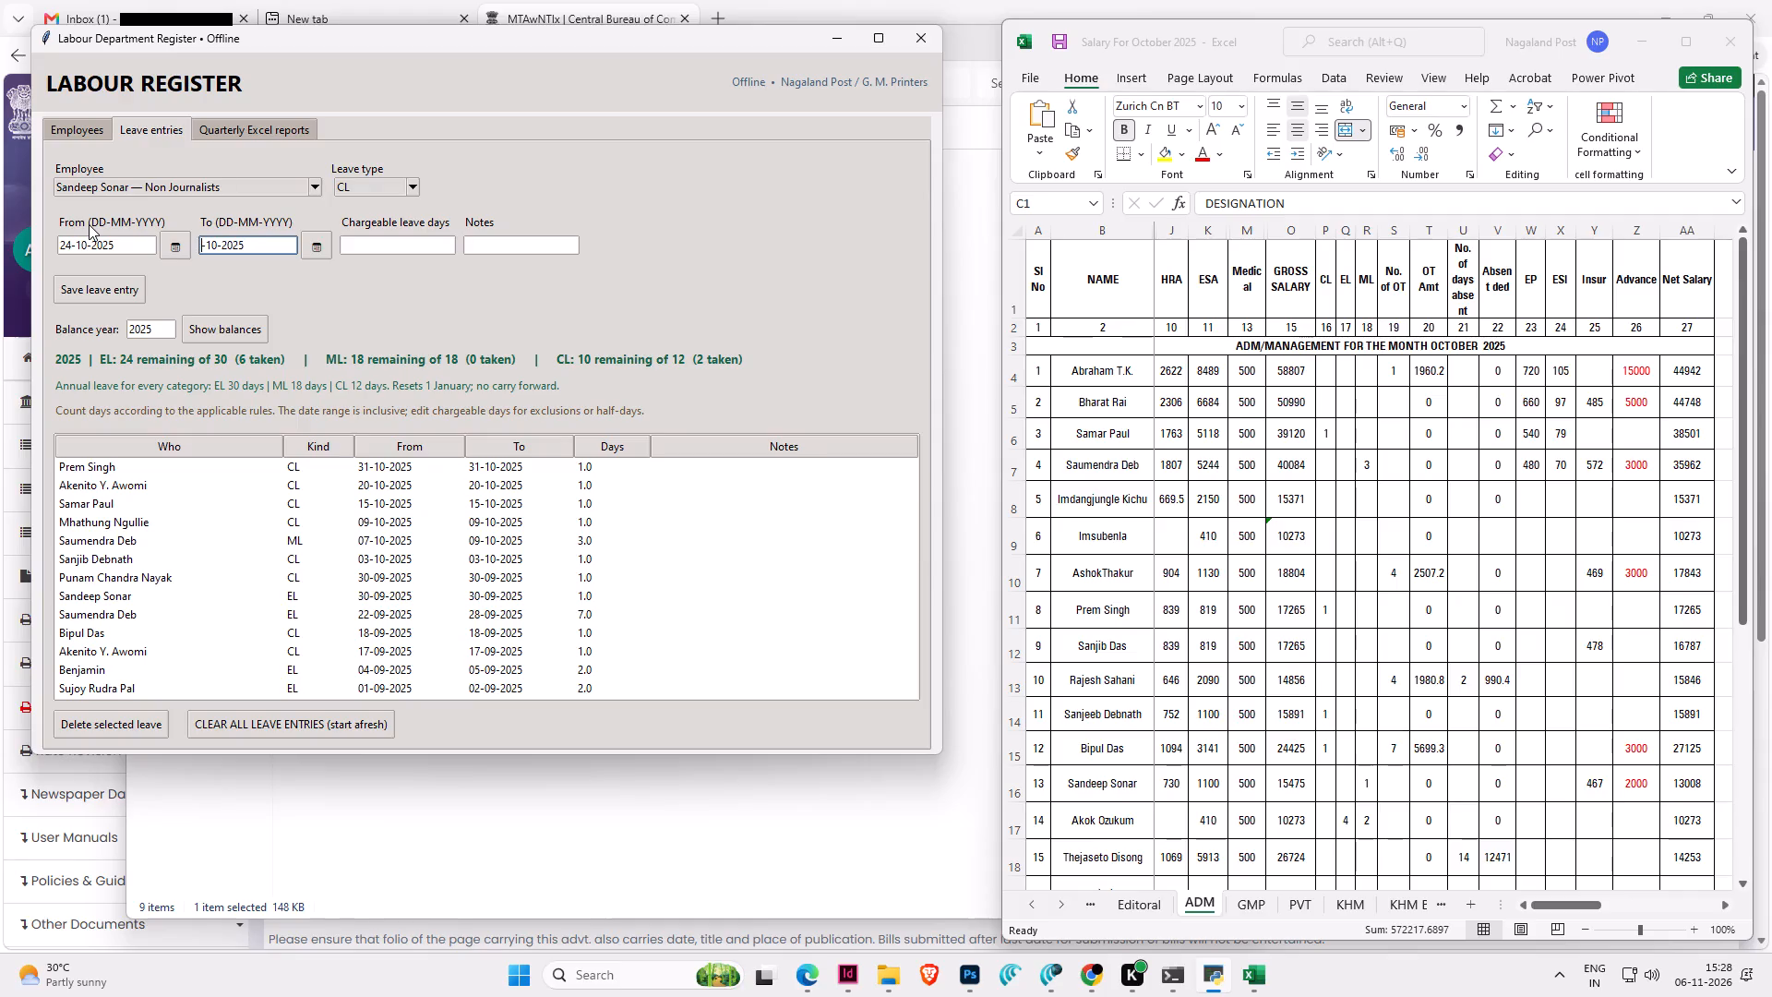
type("24")
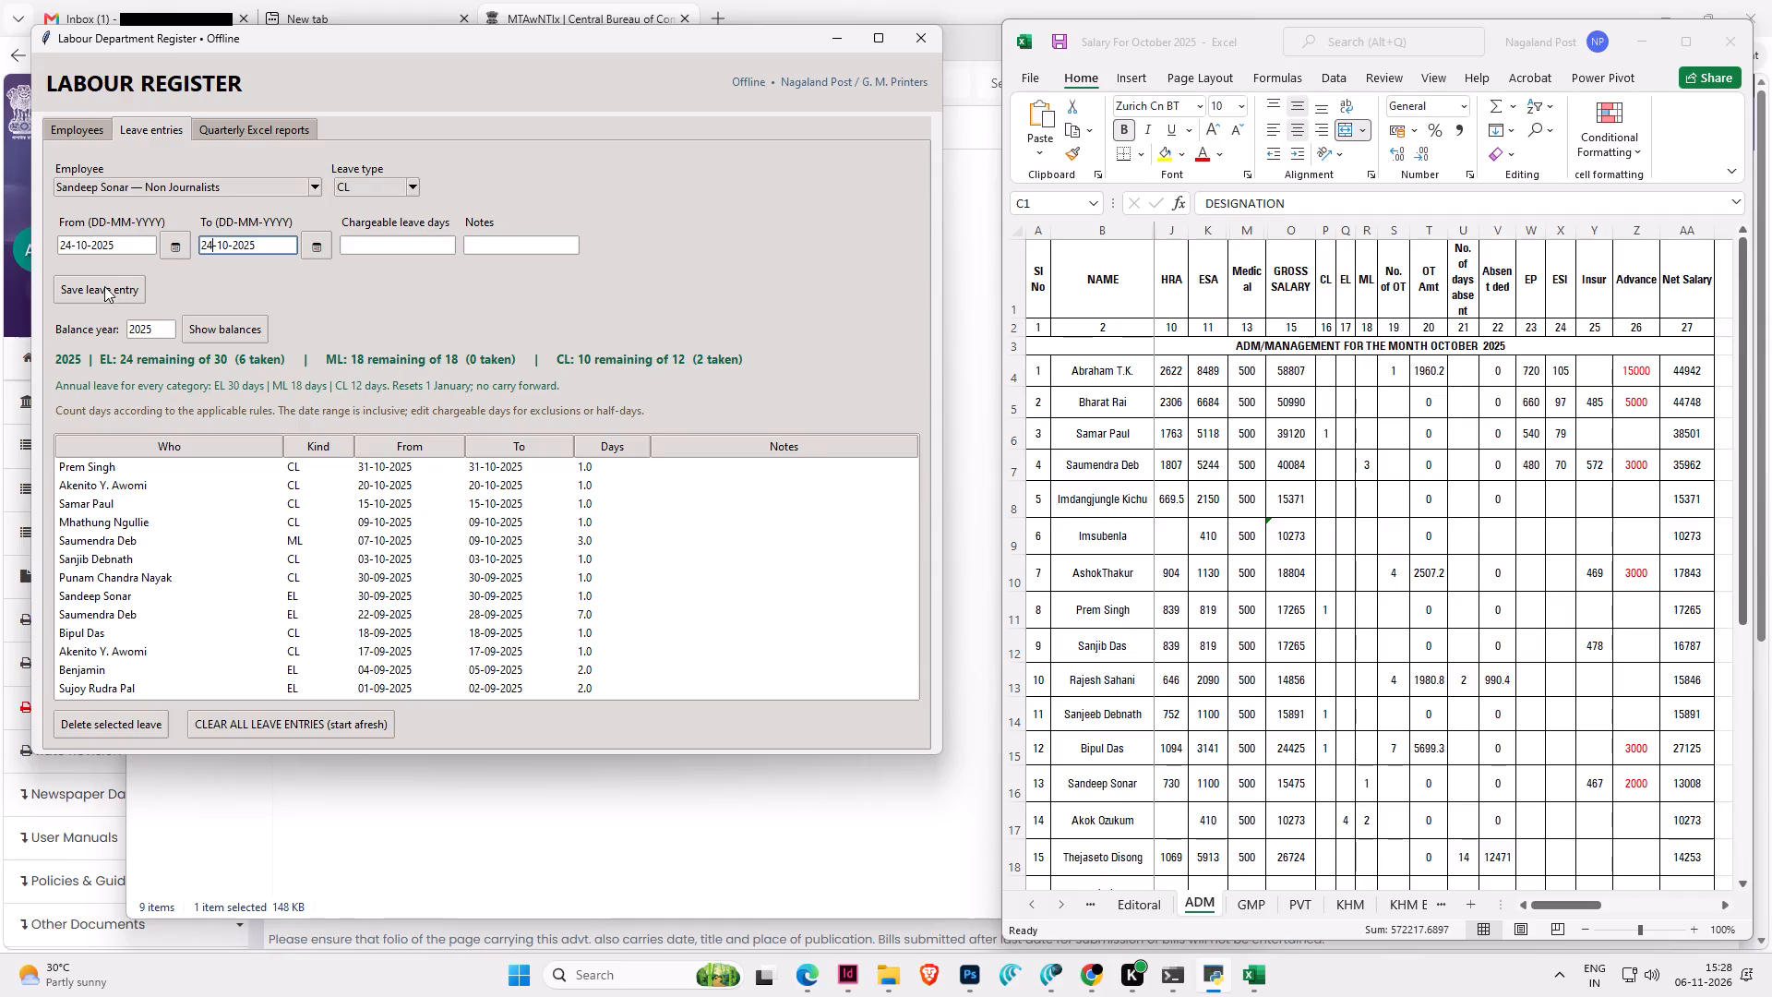
left_click(104, 286)
left_click(978, 546)
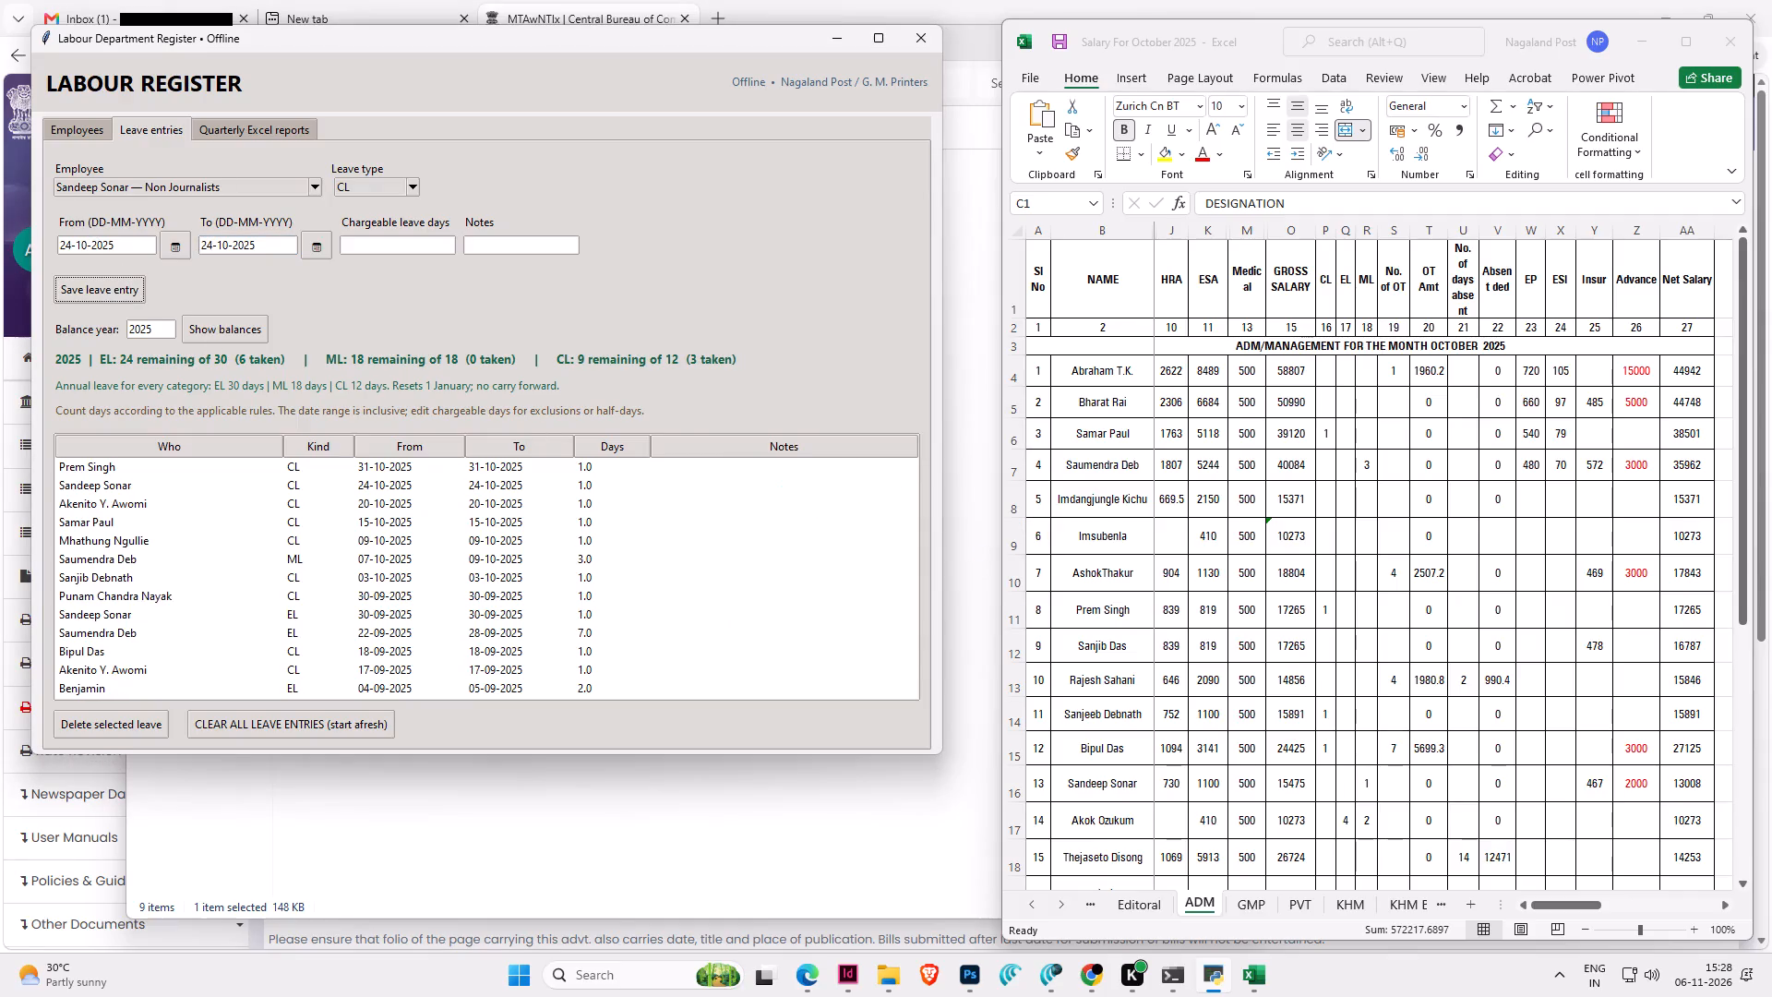
Record ML leave from 28-10-2025 to 28-10-2025 for the non-journalist with serial number 13 on the ADM sheet.
left_click_drag(73, 245, 45, 240)
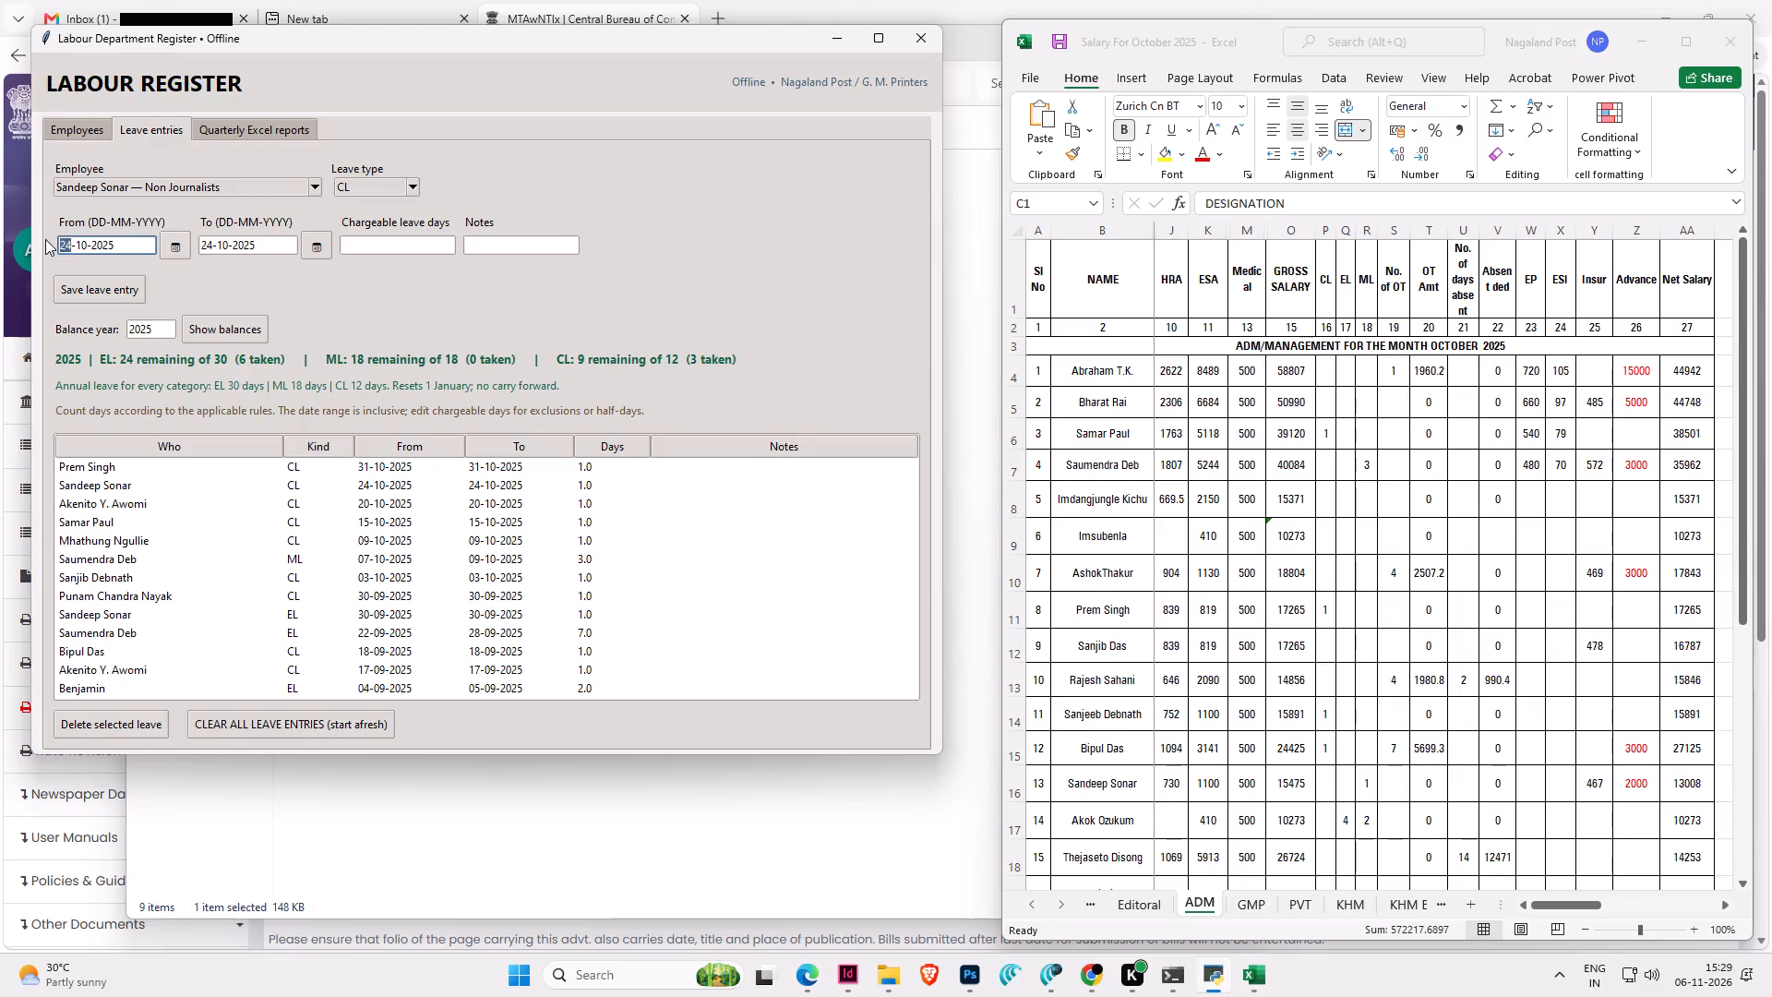
type("28")
left_click(209, 245)
key("Delete")
key("8")
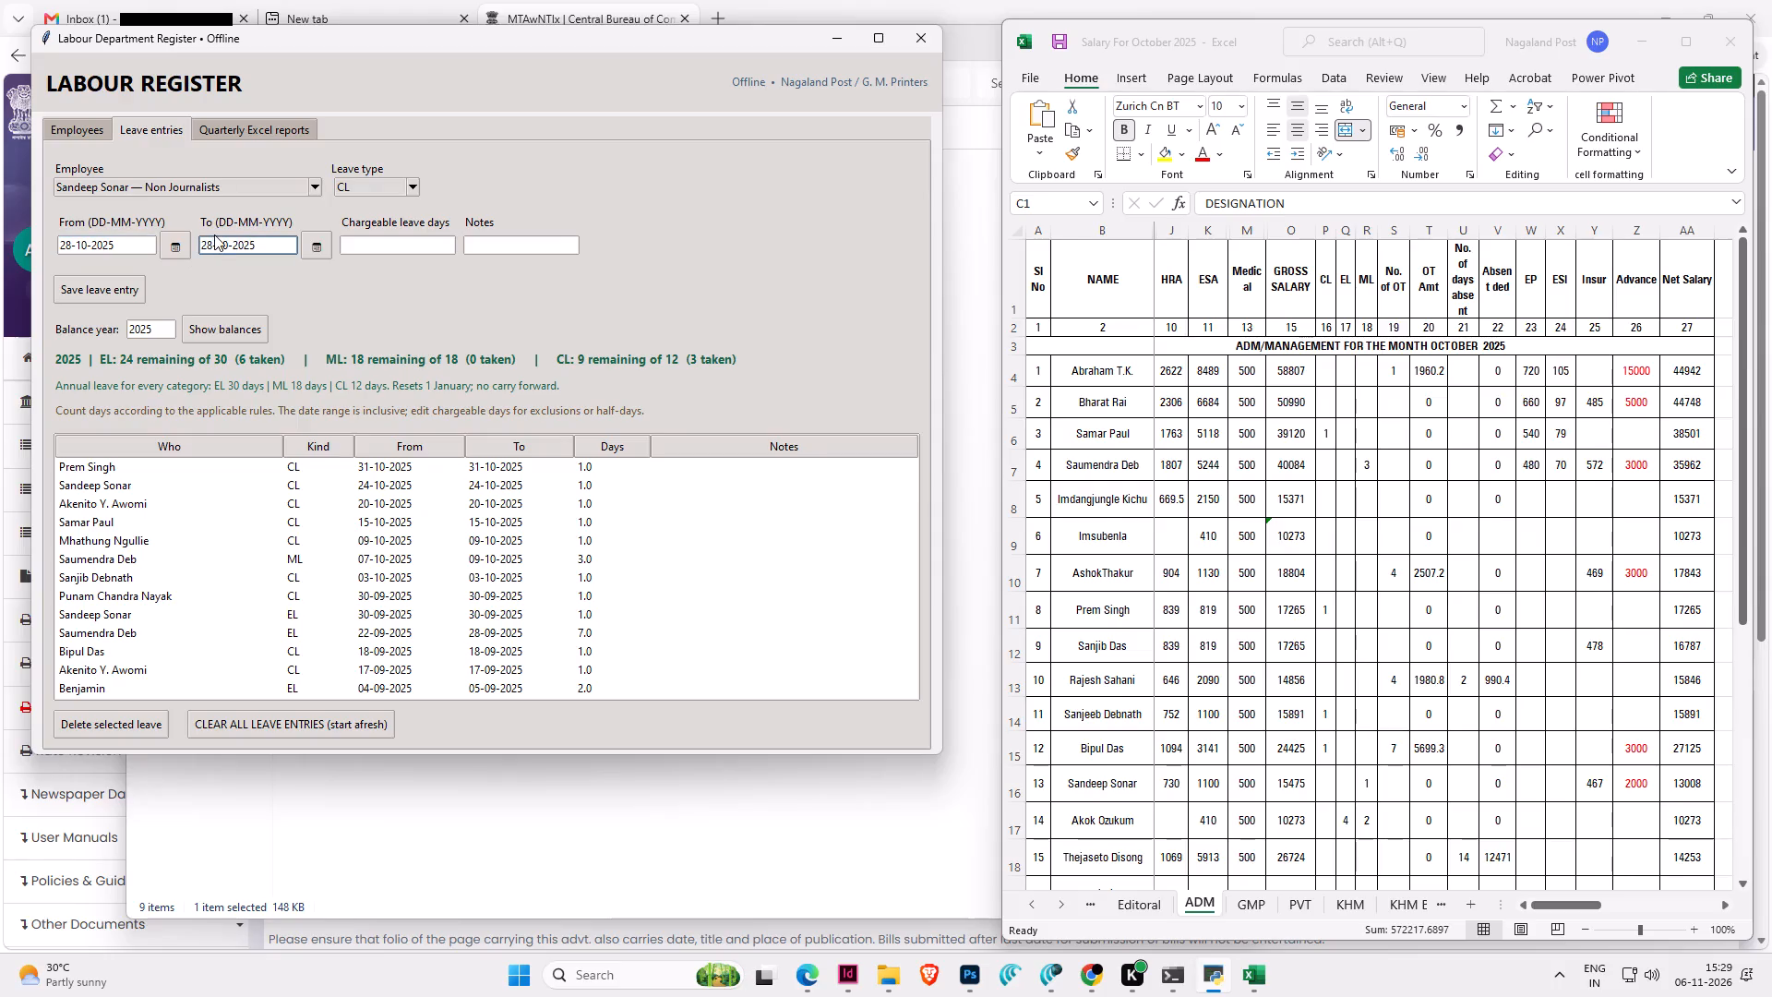
left_click(371, 186)
left_click(368, 234)
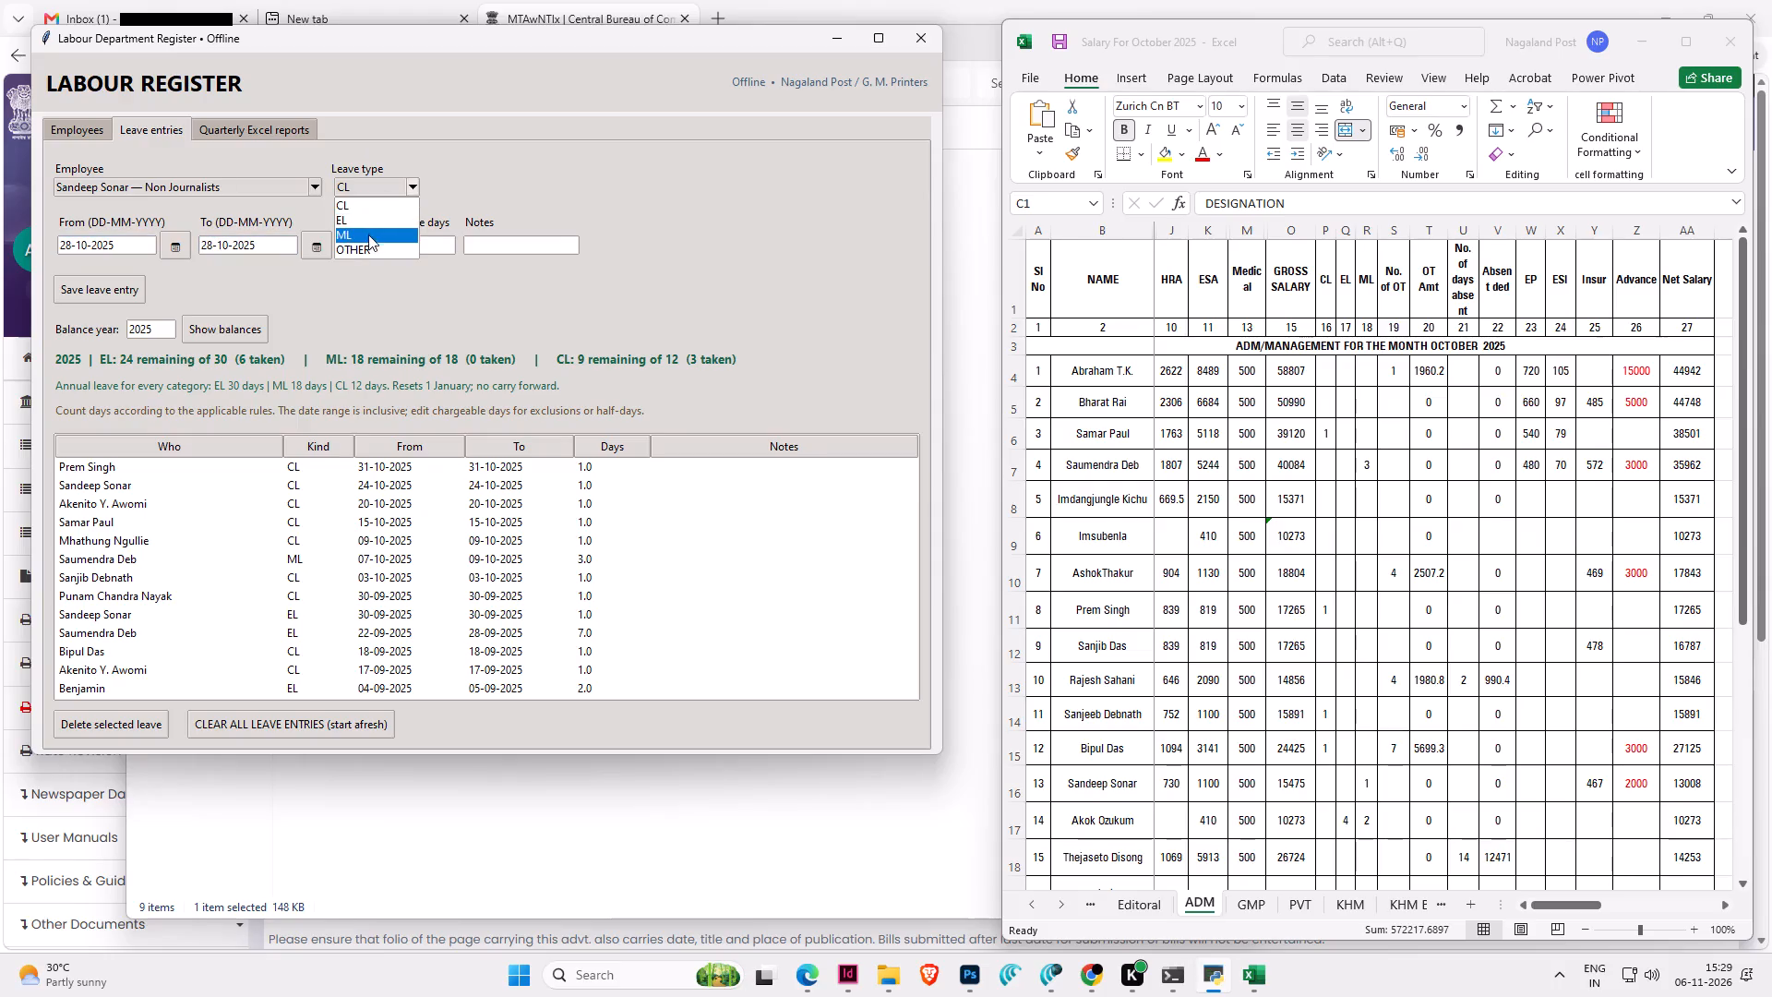
left_click(95, 283)
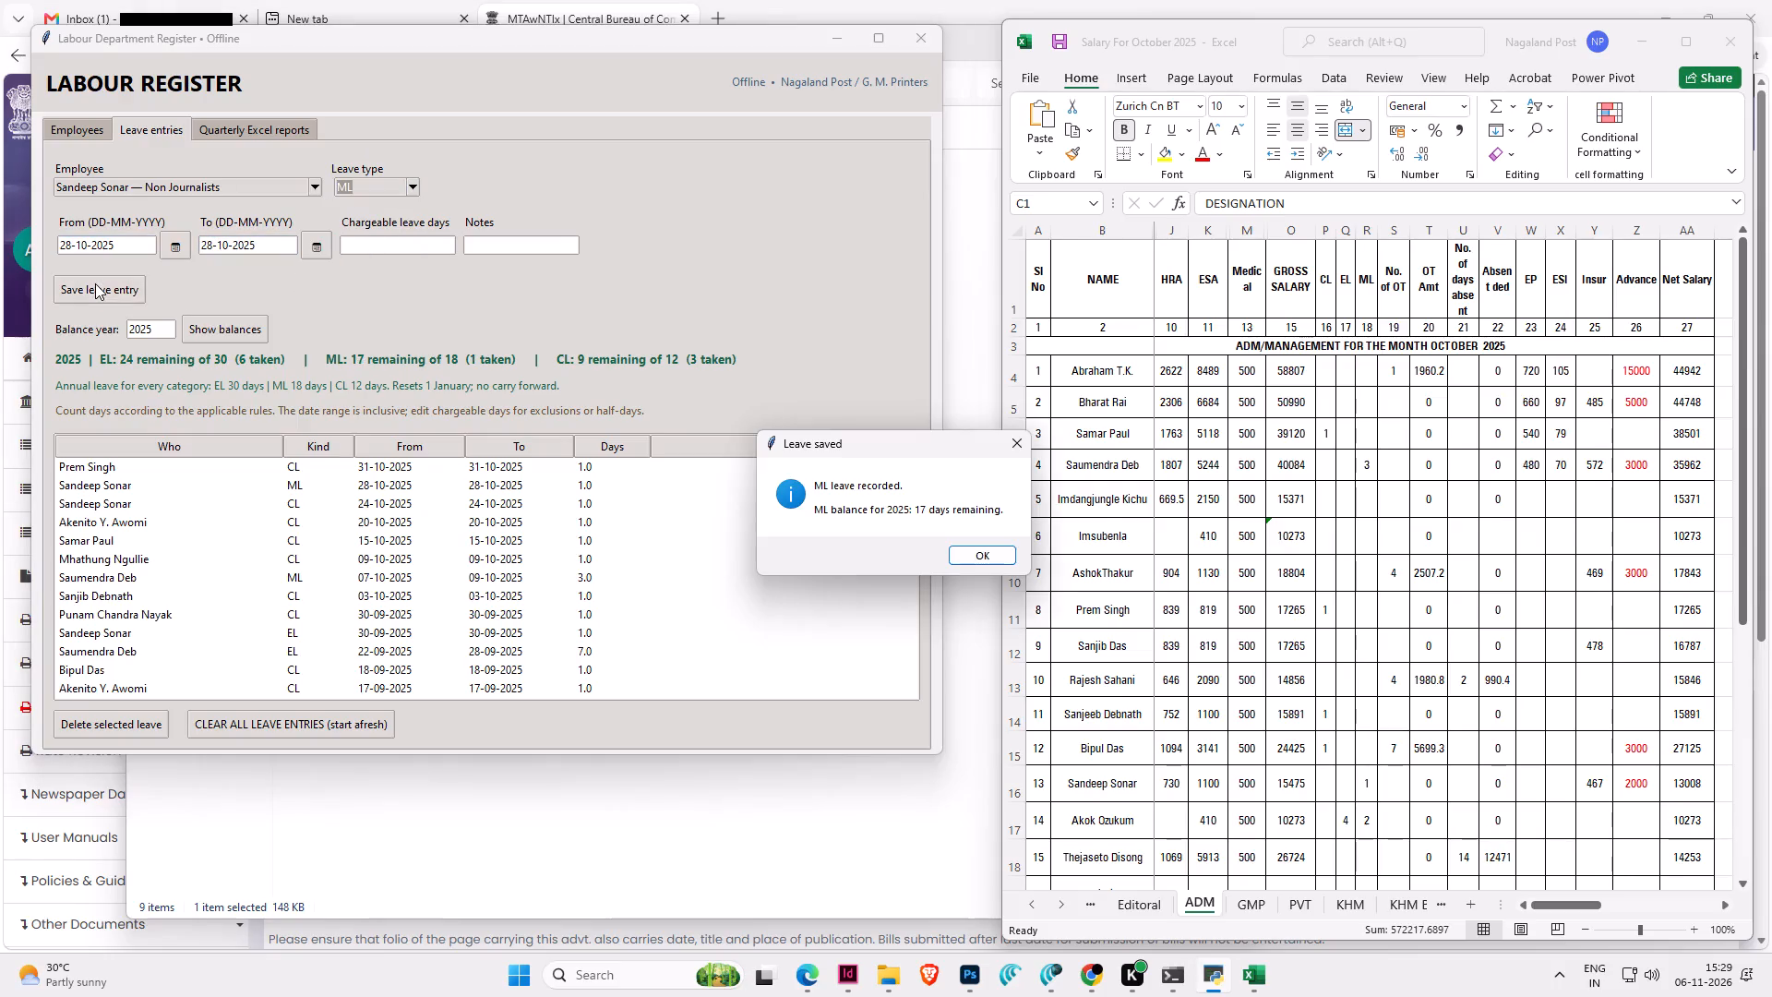
left_click(967, 550)
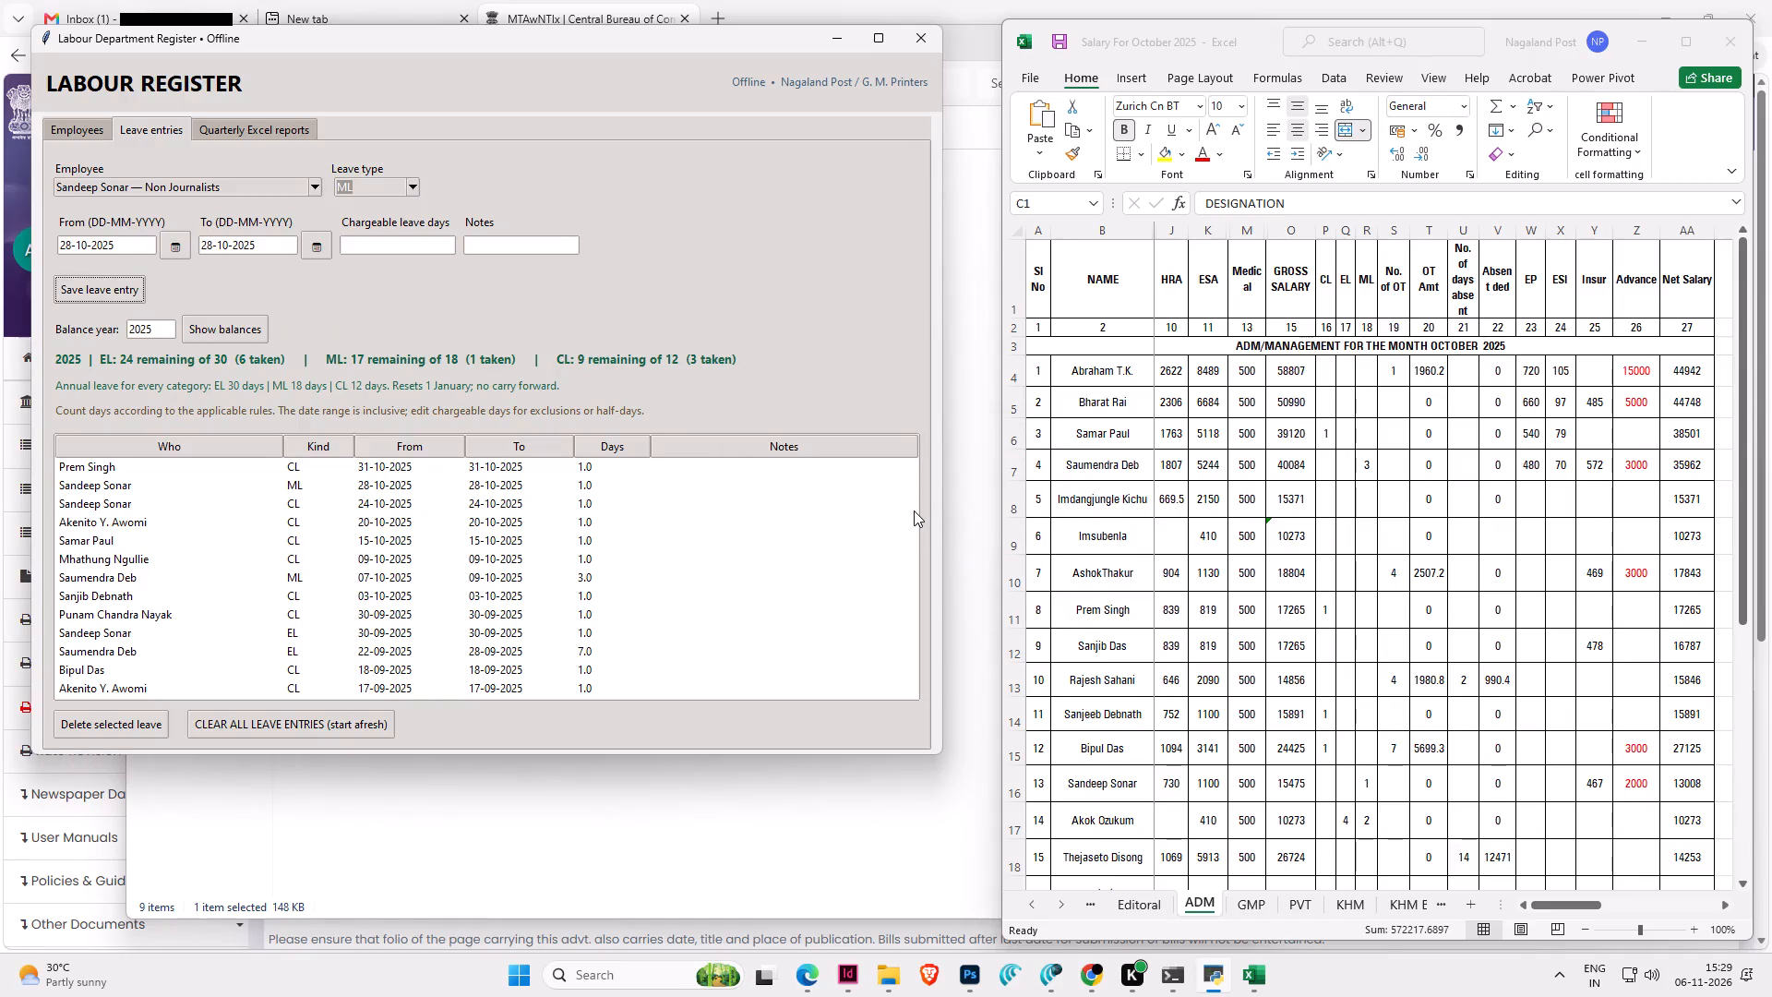
Record EL leave from 1-10-2025 to 4-10-2025 for the non-journalist with serial number 14 on the ADM sheet.
left_click(144, 181)
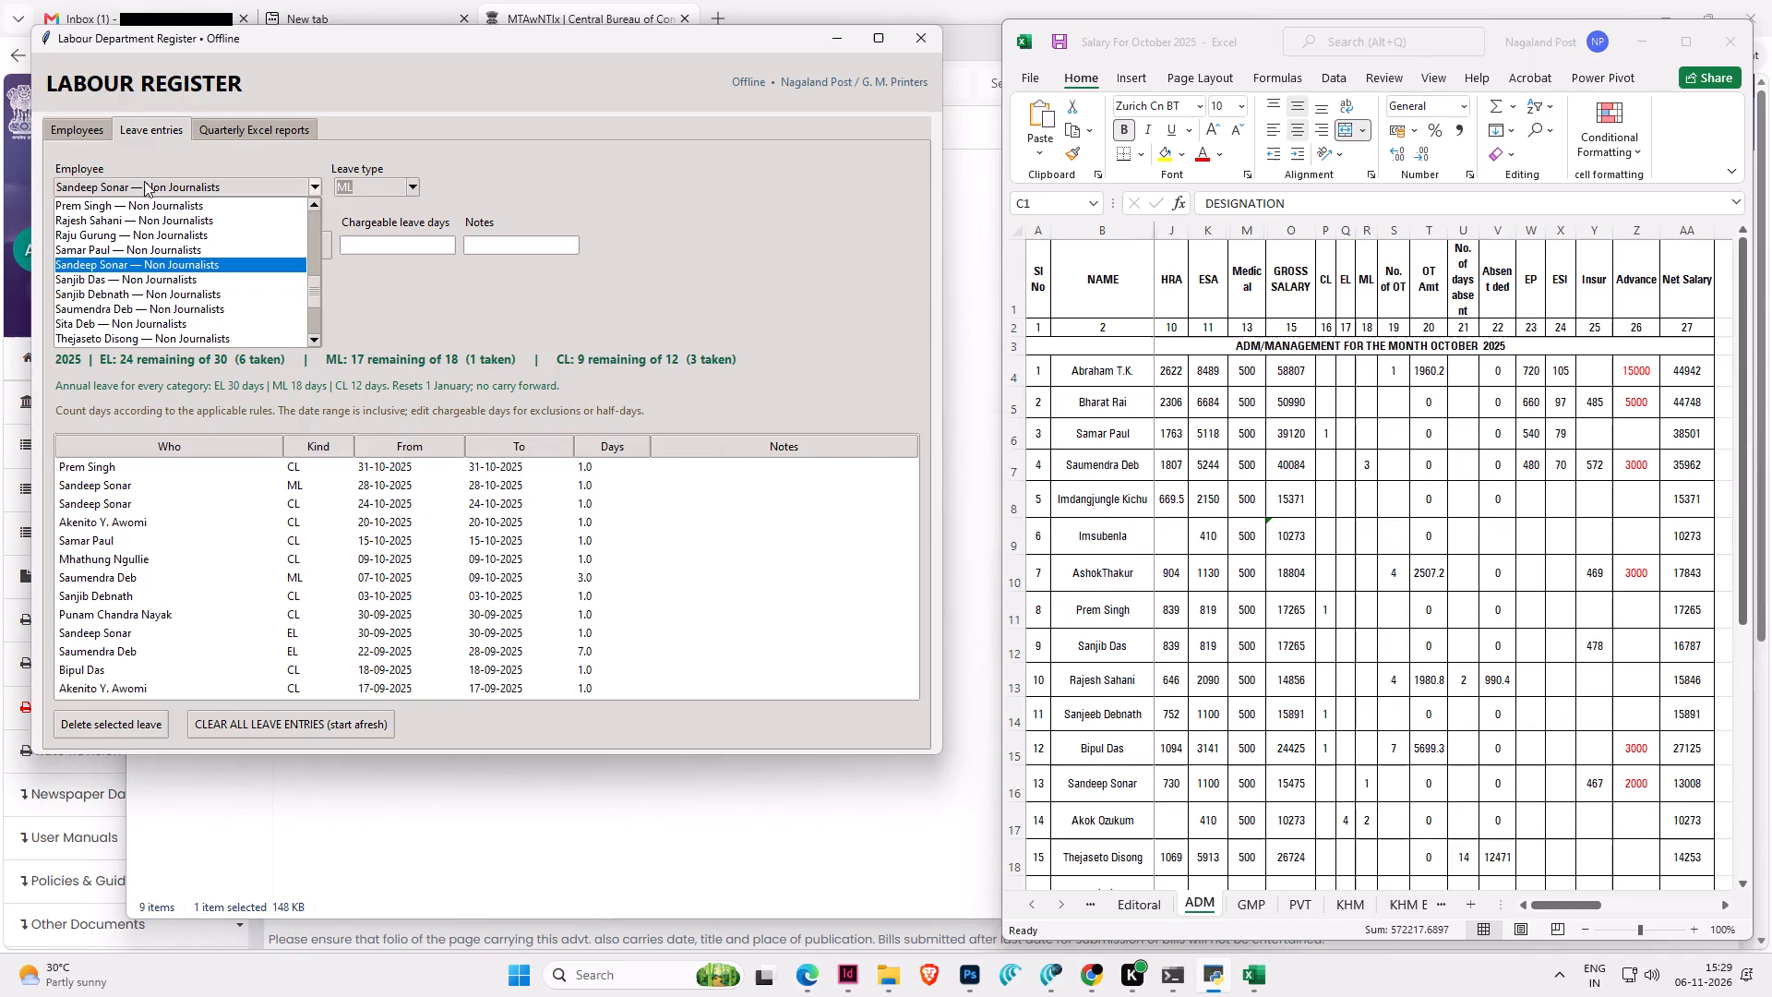
scroll(152, 242, "up", 2)
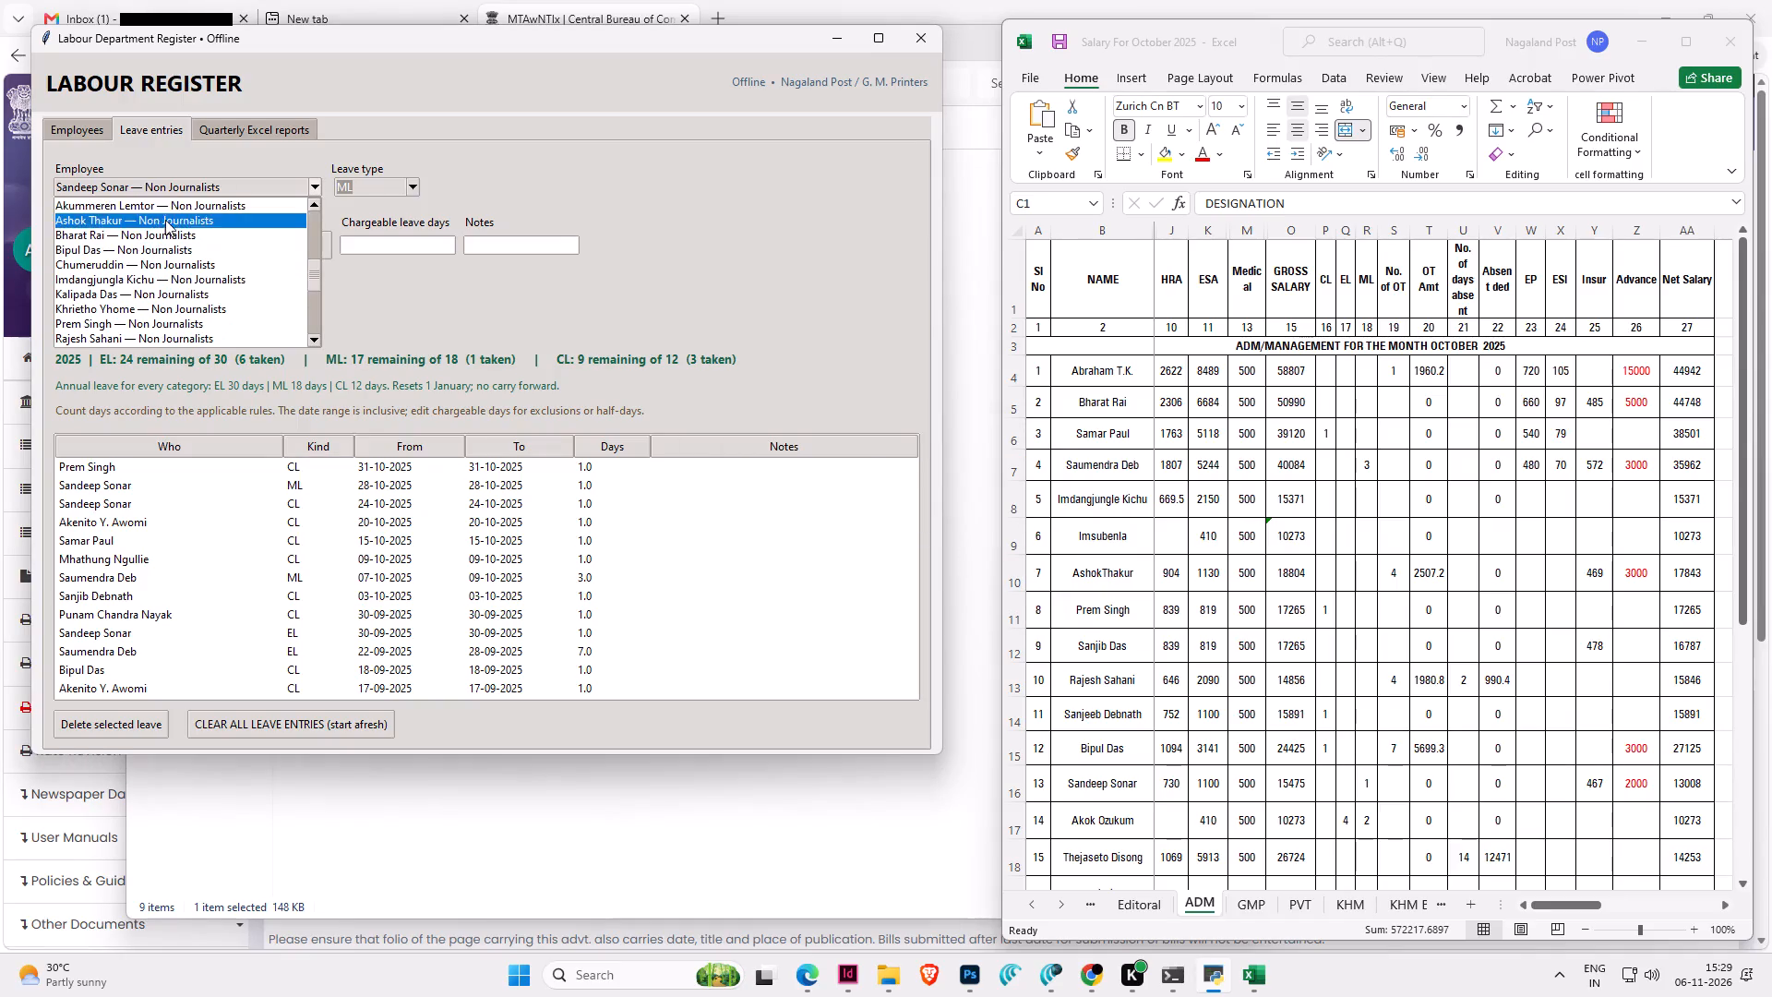
scroll(170, 212, "up", 1)
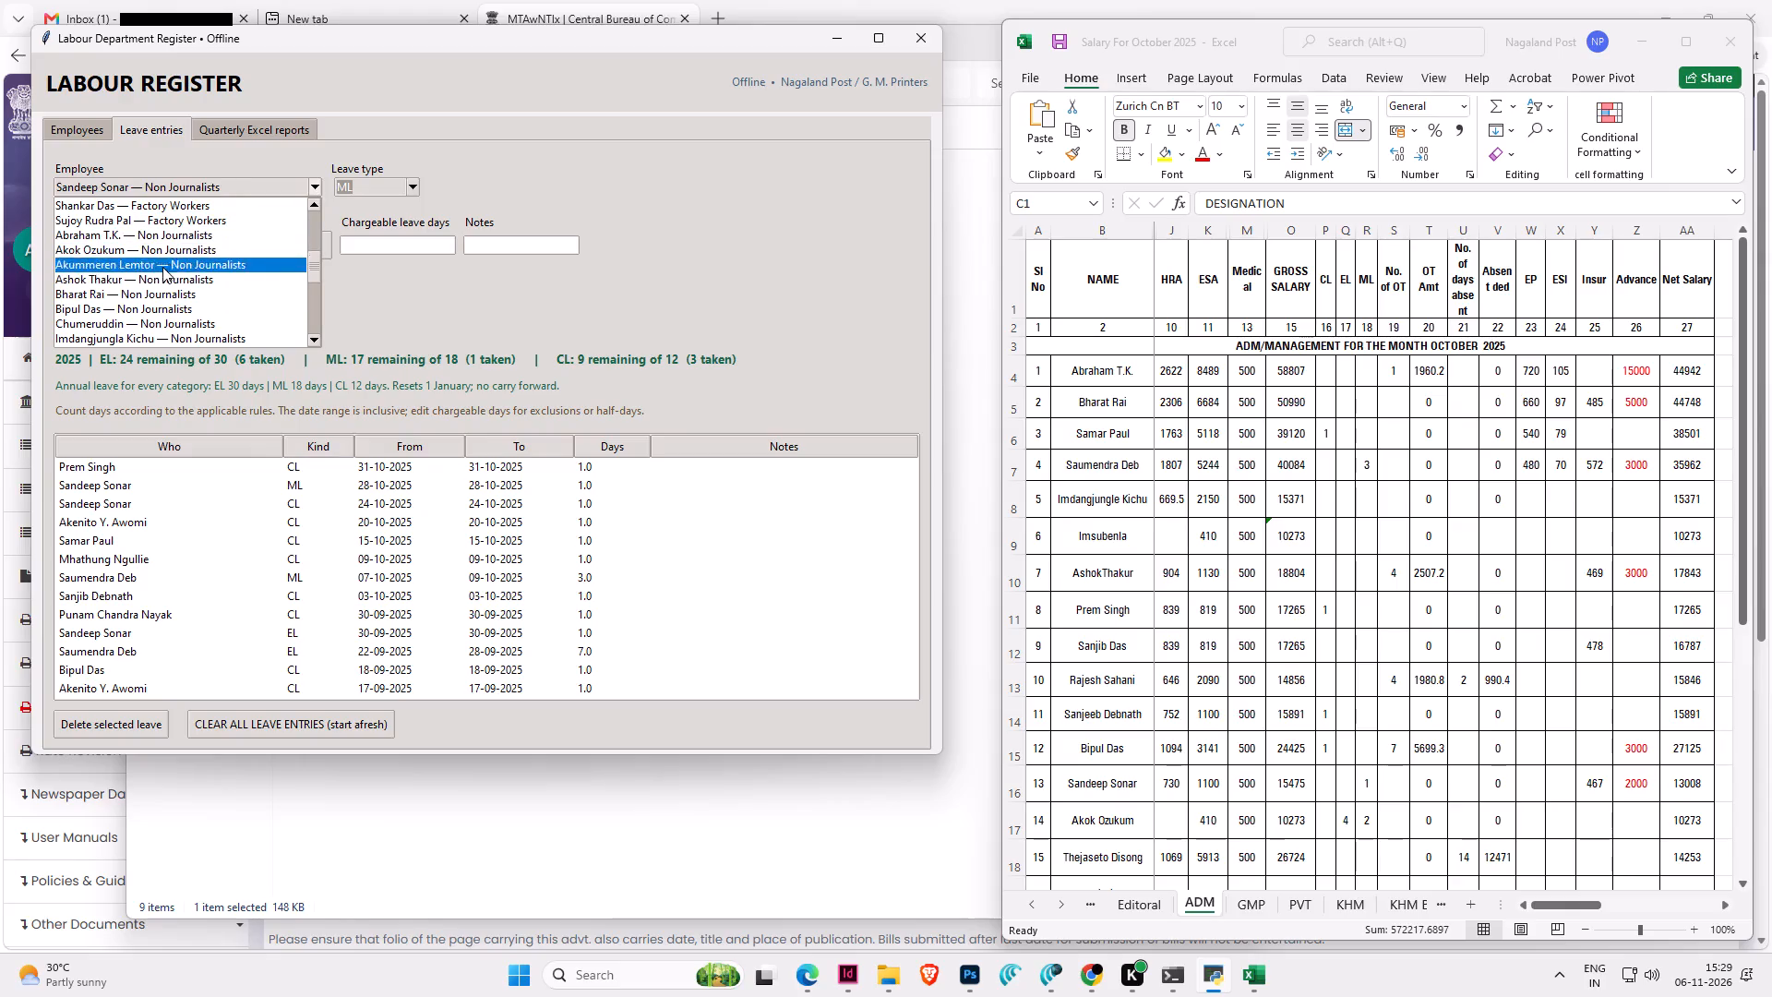
left_click(169, 244)
left_click_drag(70, 239, 18, 239)
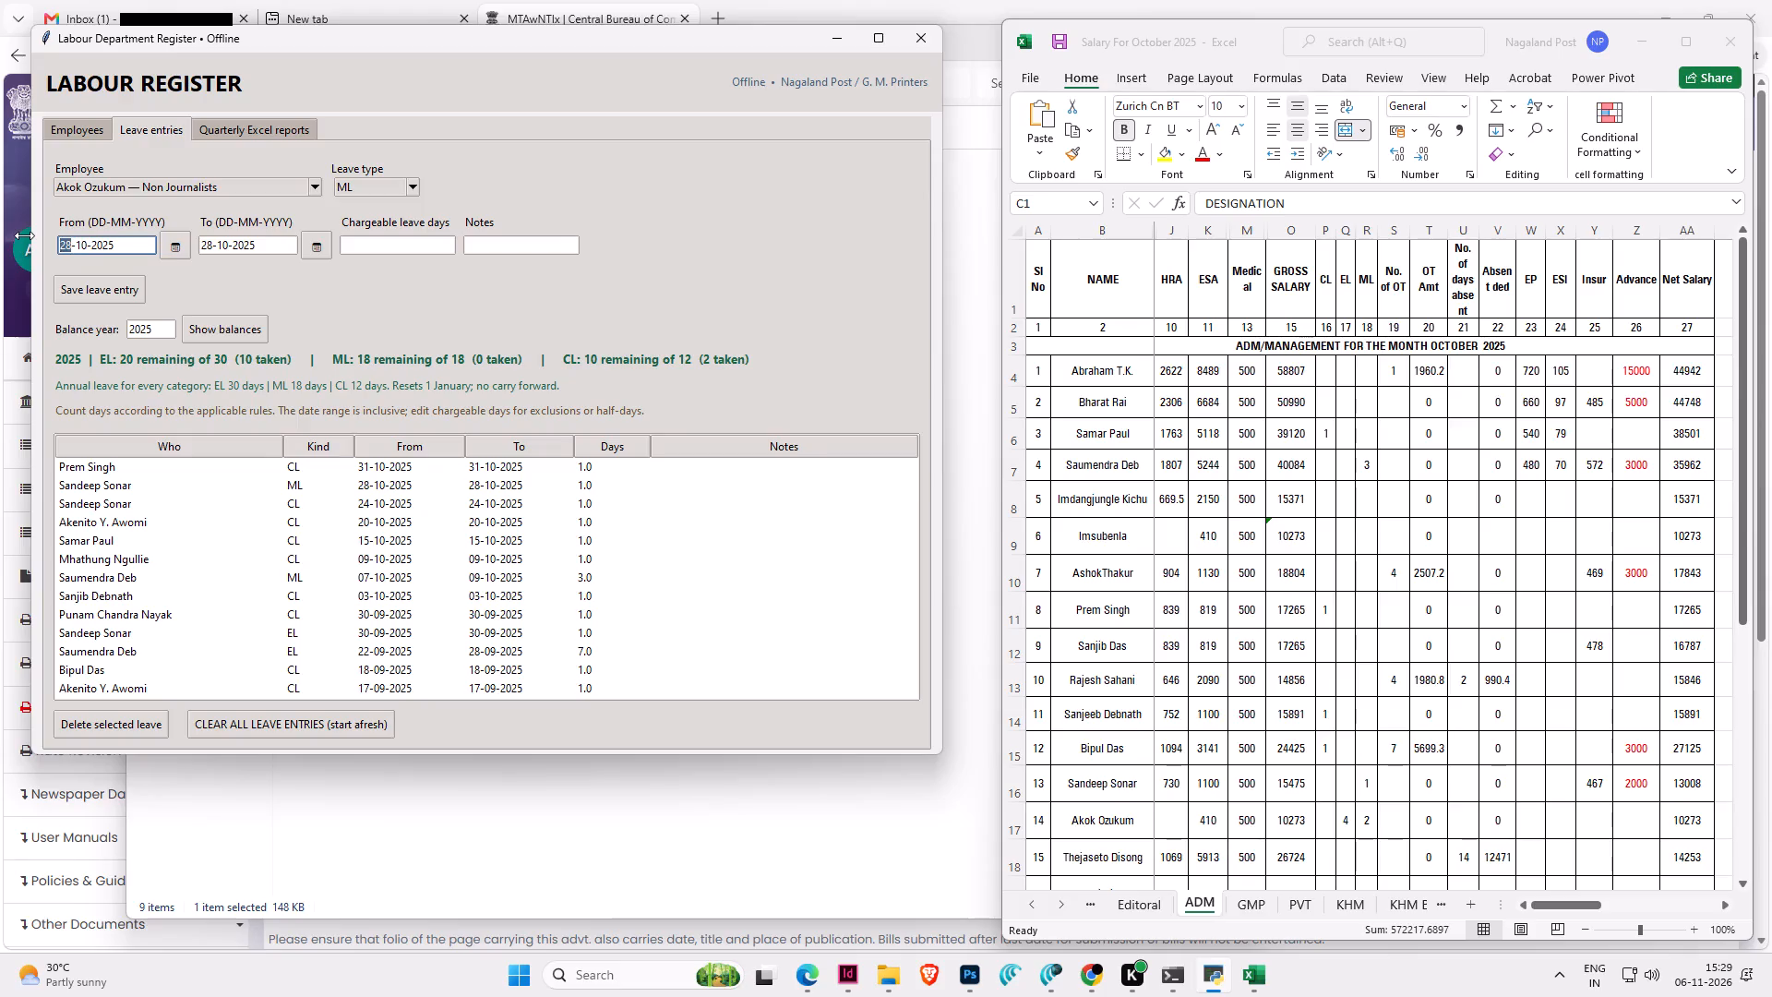
key("1")
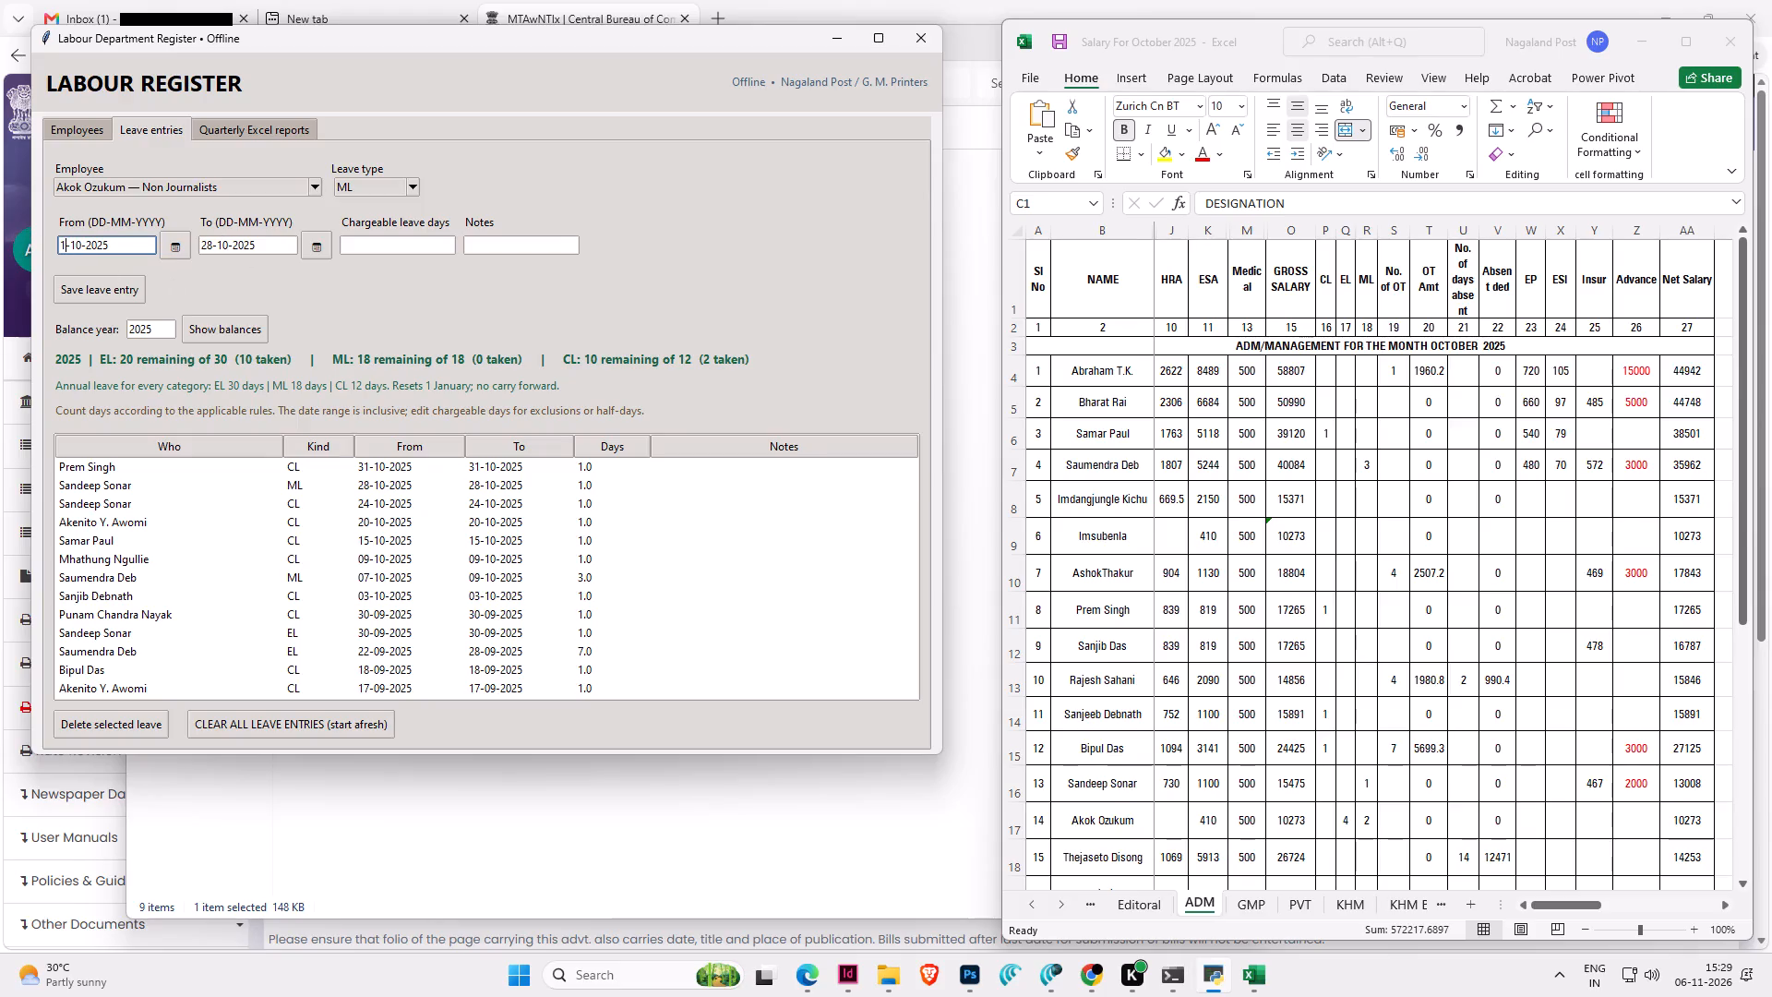
left_click(214, 242)
key("BackSpace")
key("BackSpace")
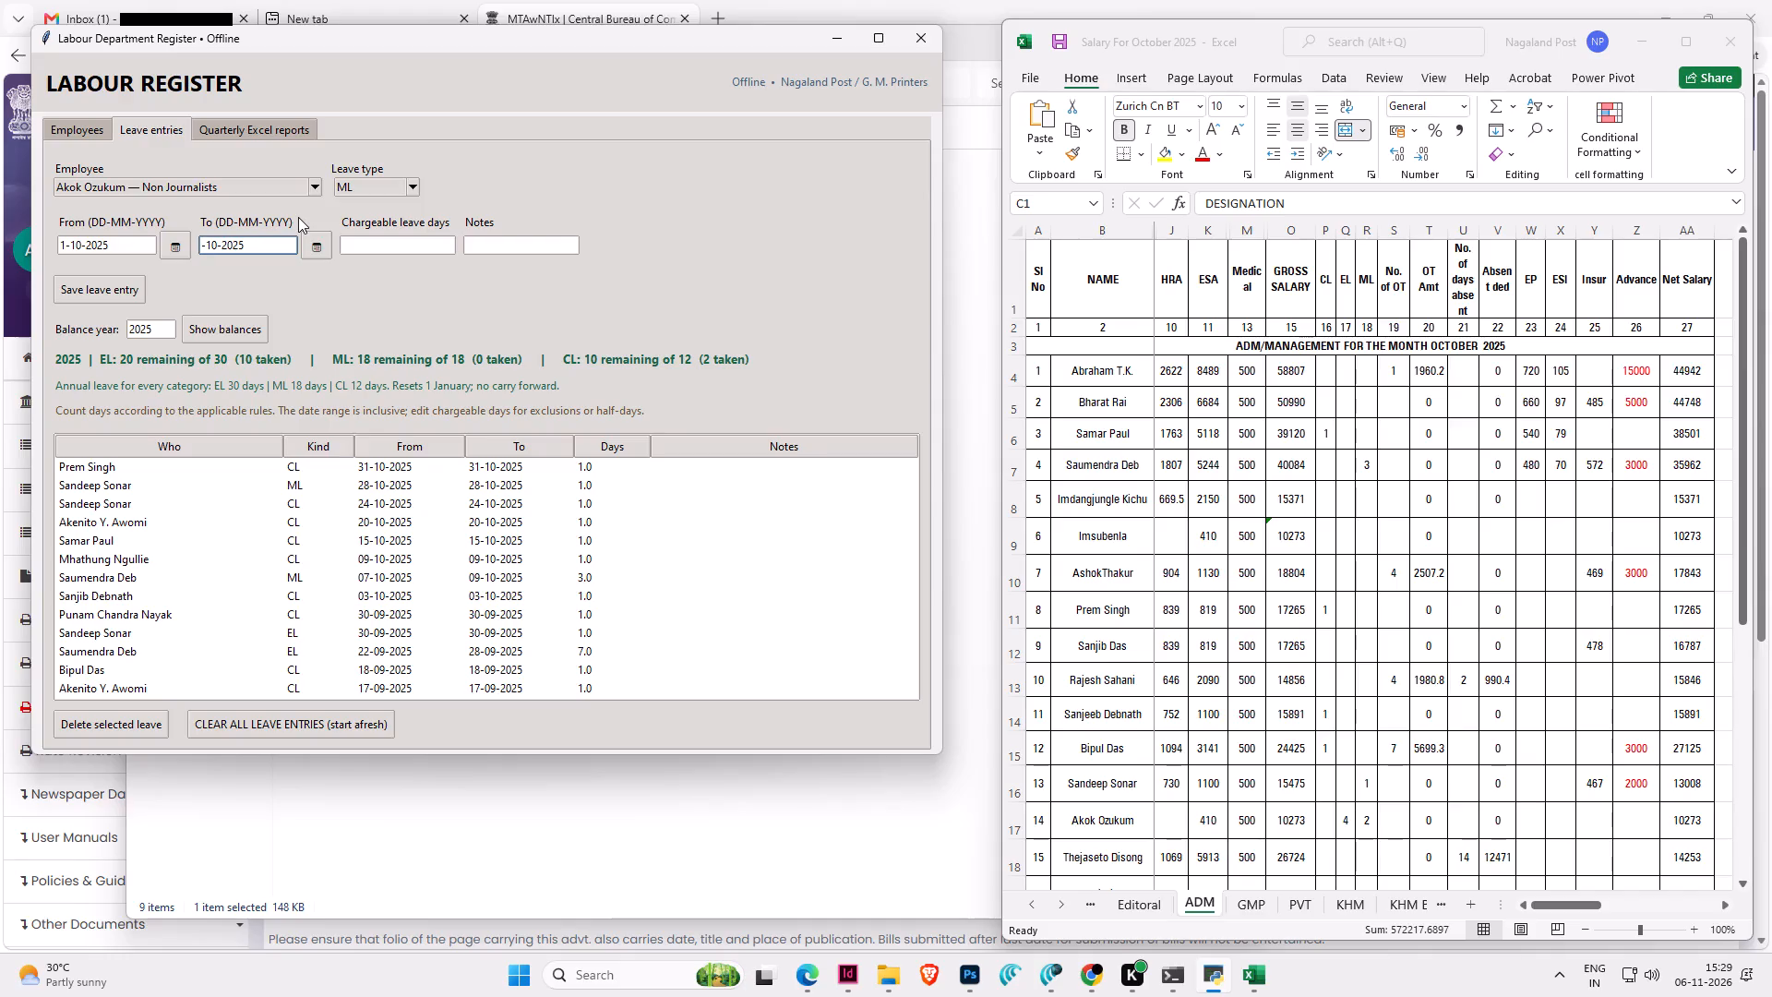
key("4")
left_click(378, 188)
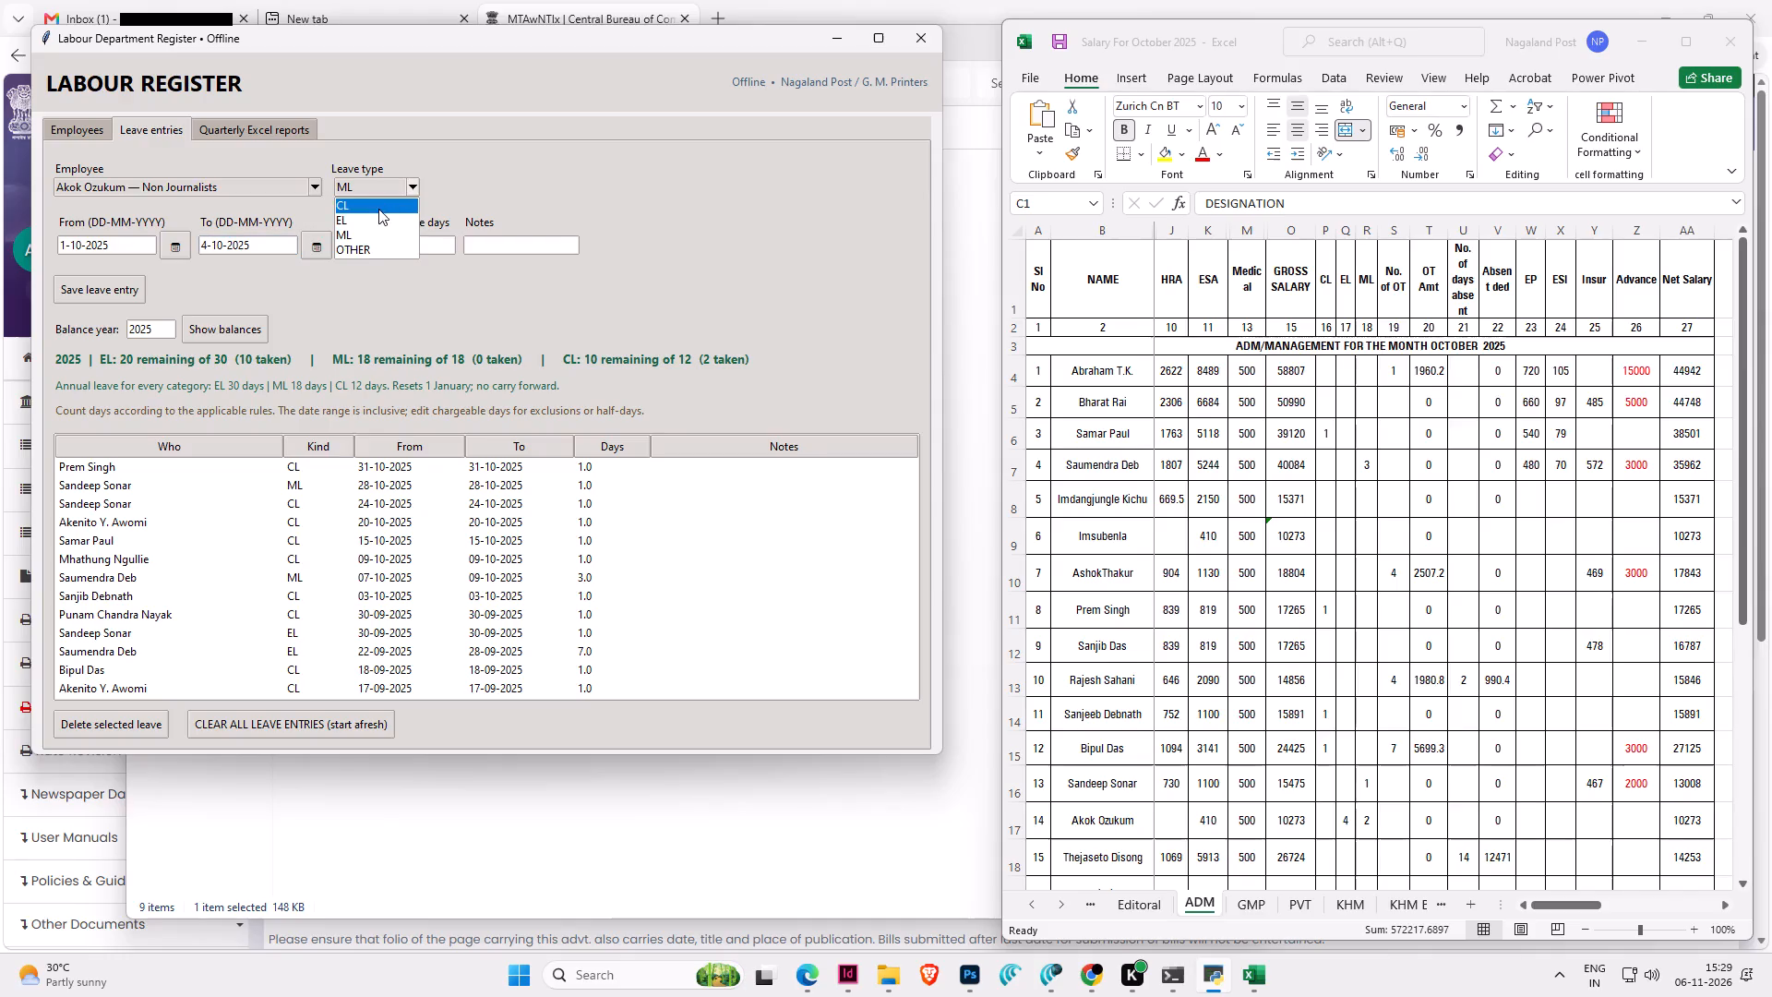
left_click(378, 217)
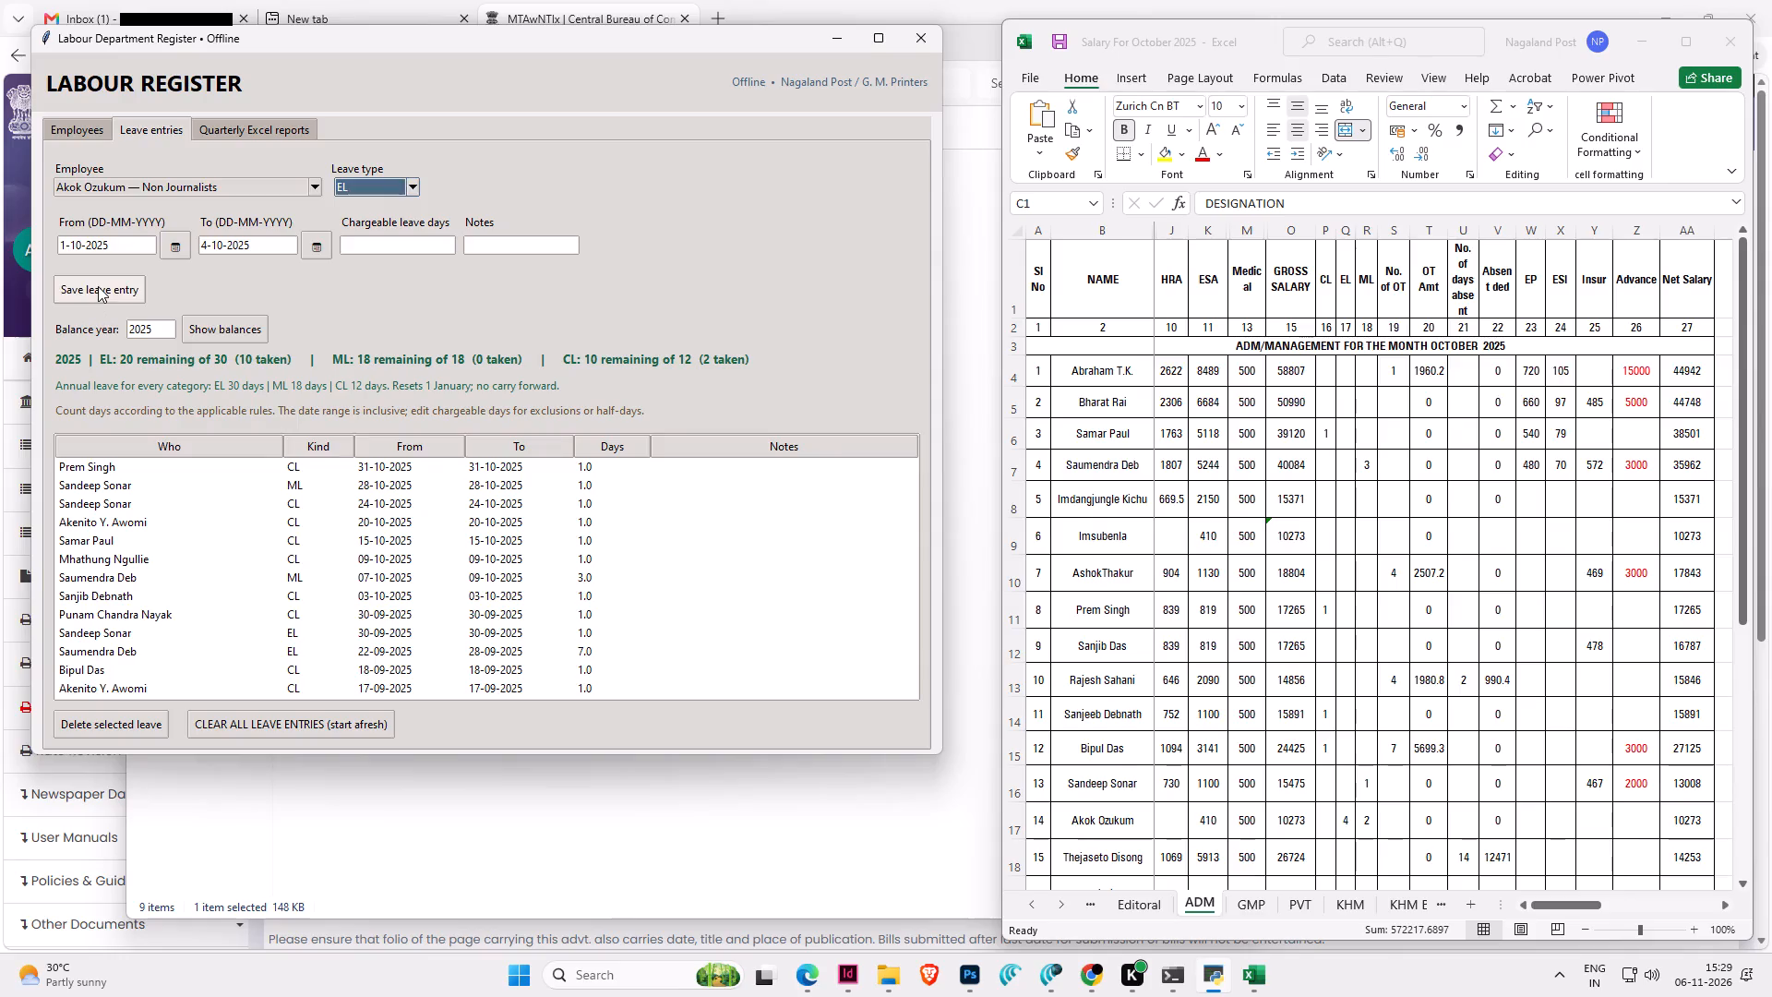
left_click(98, 286)
left_click(965, 547)
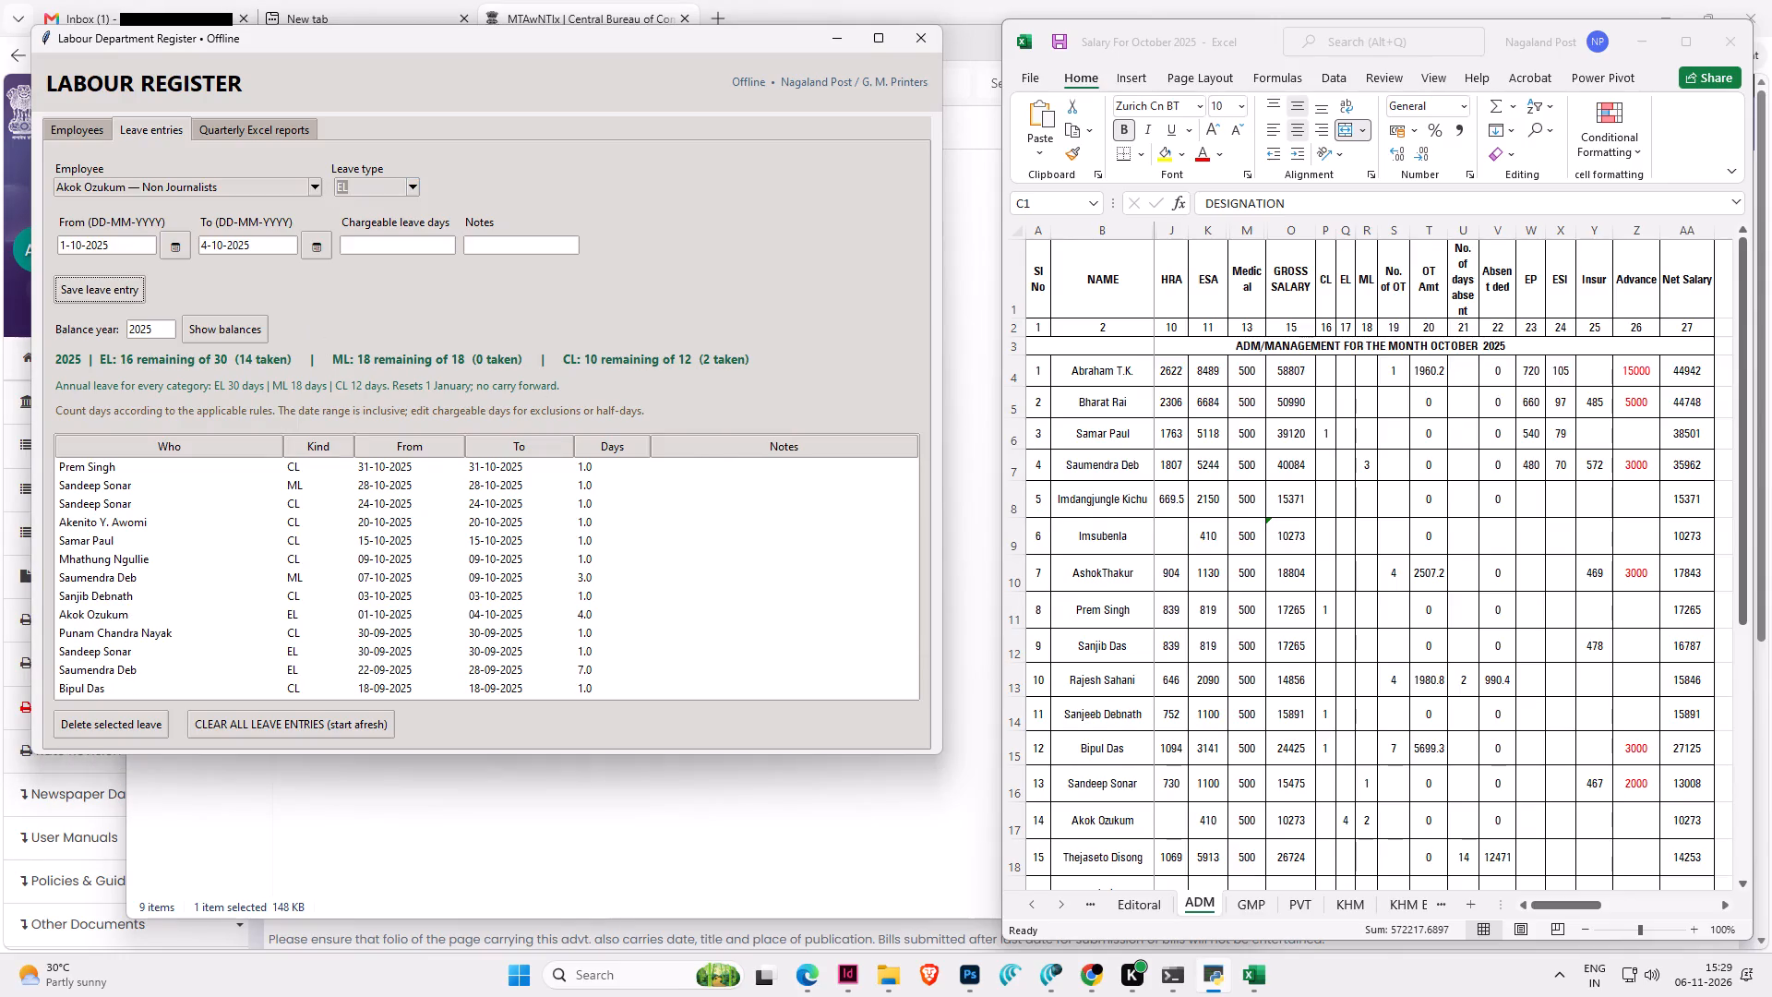
Record ML leave from 6-10-2025 to 7-10-2025 for the non-journalist with serial number 14 on the ADM sheet.
left_click_drag(63, 242, 20, 234)
key("Delete")
key("6")
left_click(204, 240)
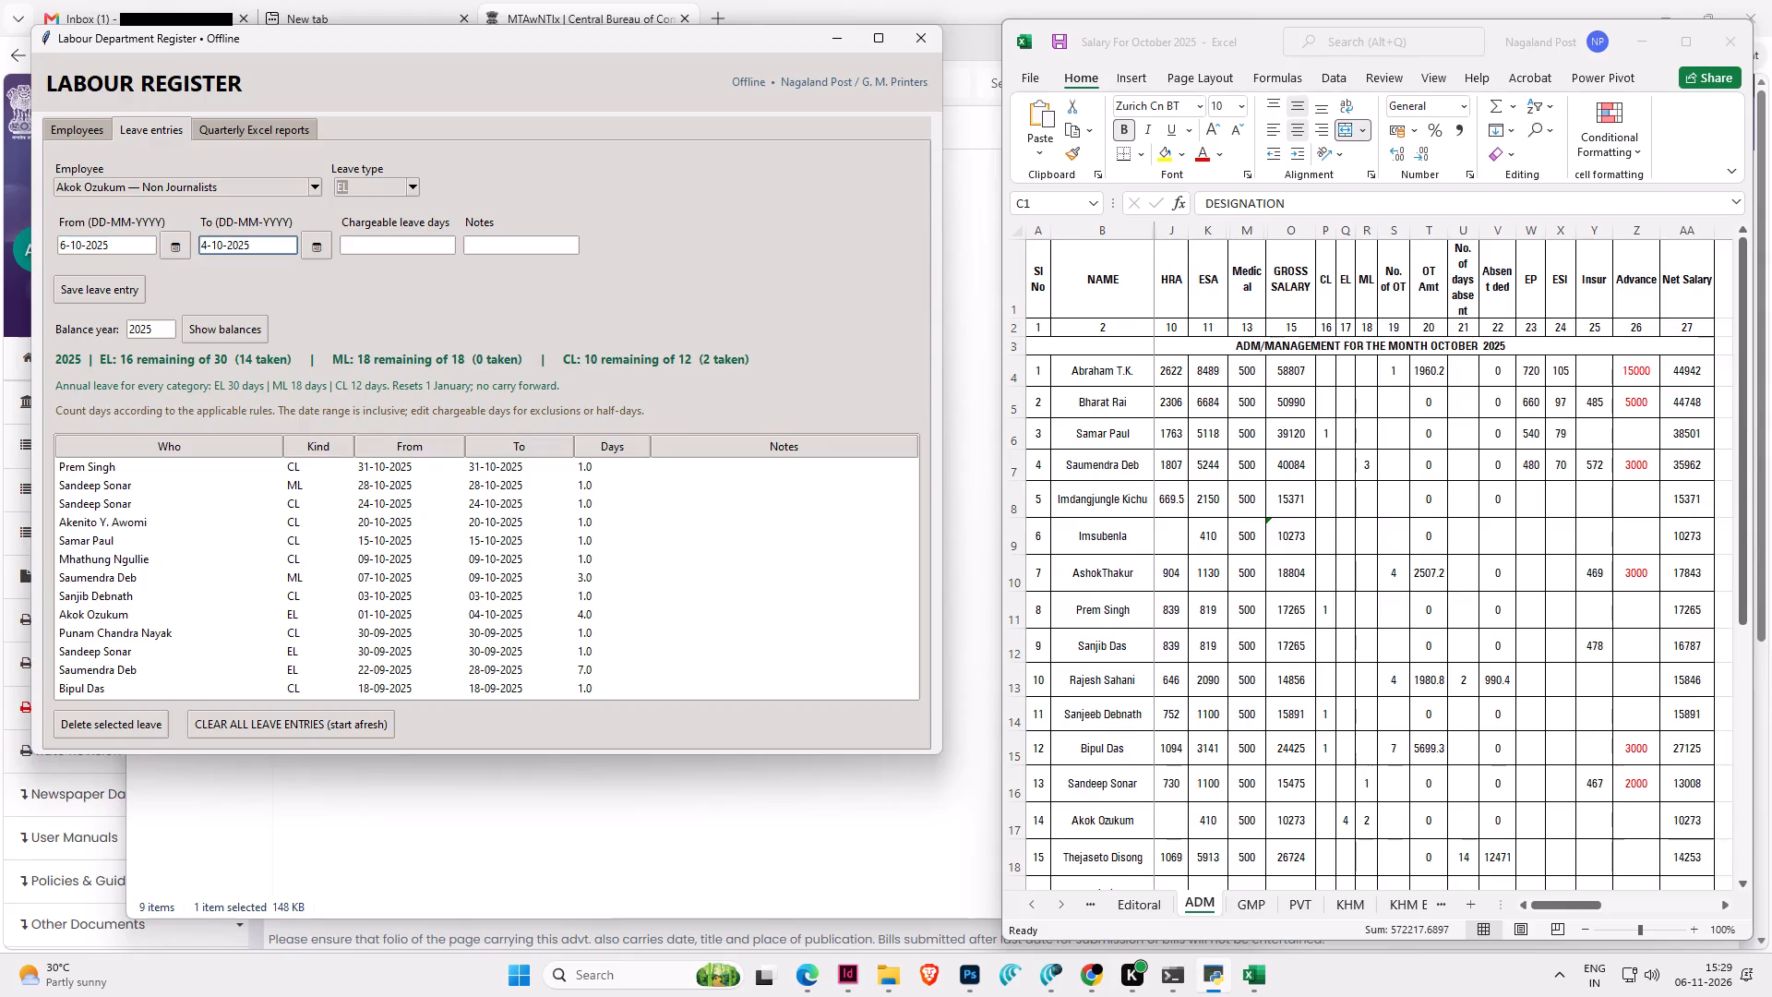
key("Delete")
key("7")
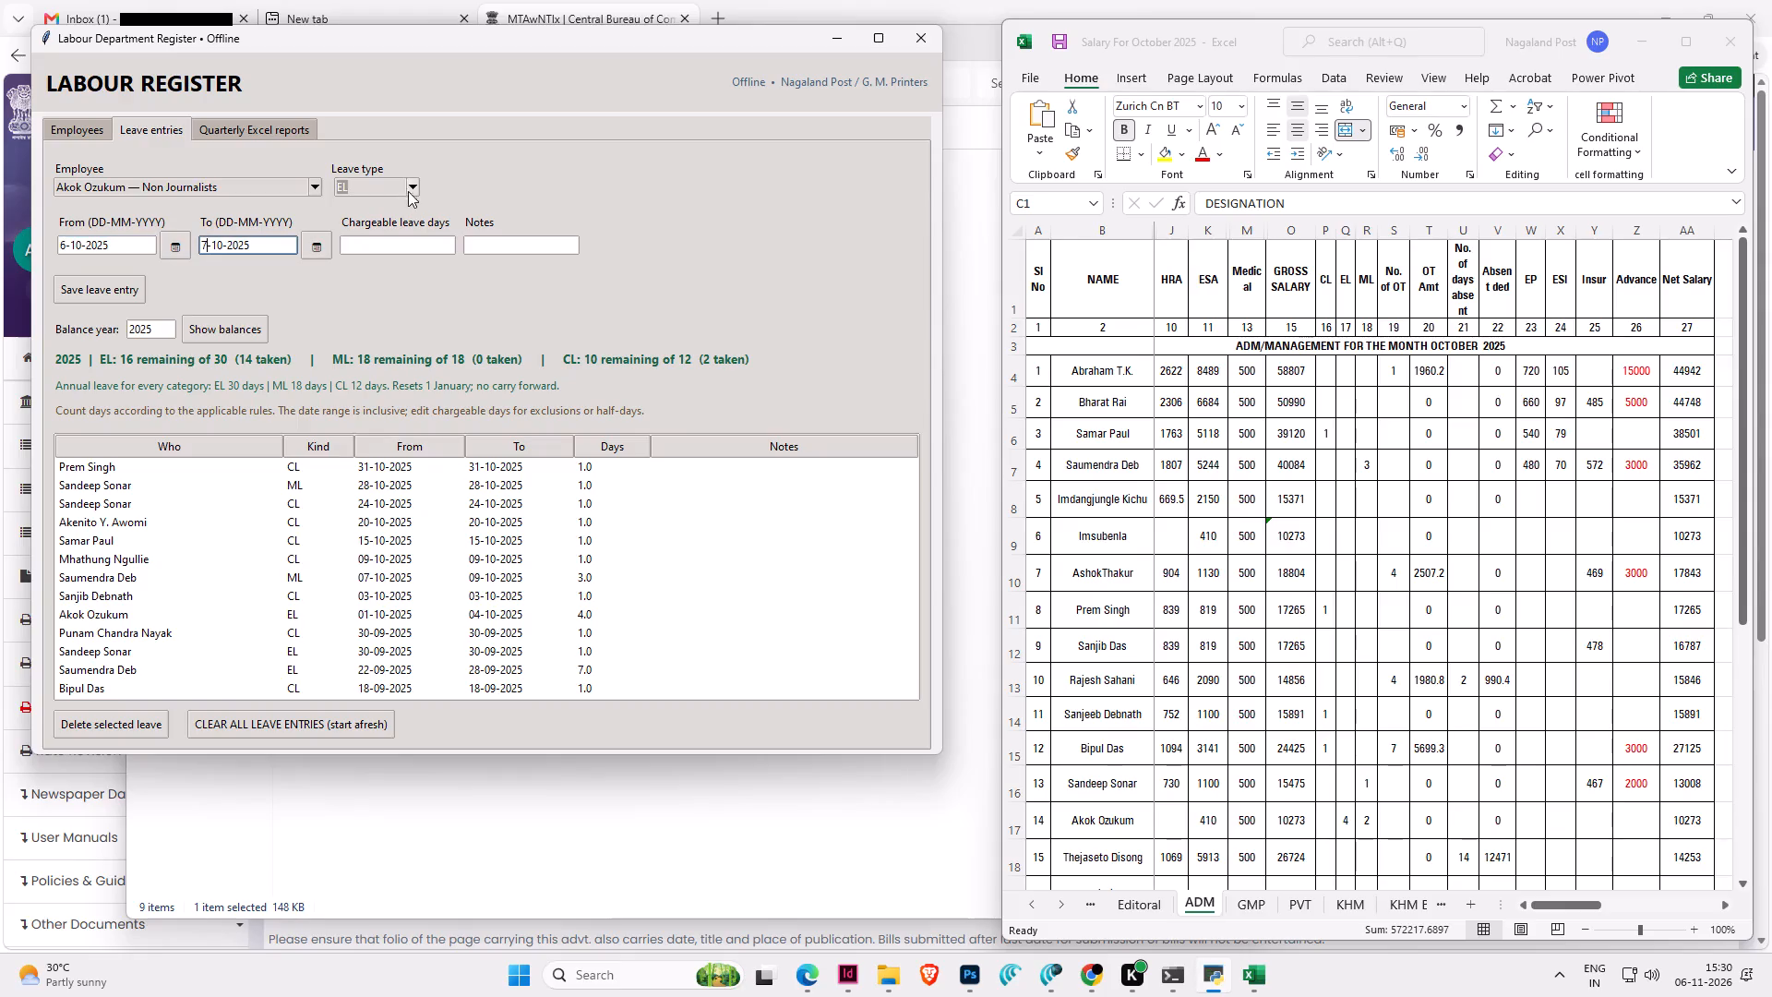
left_click(413, 187)
left_click(385, 234)
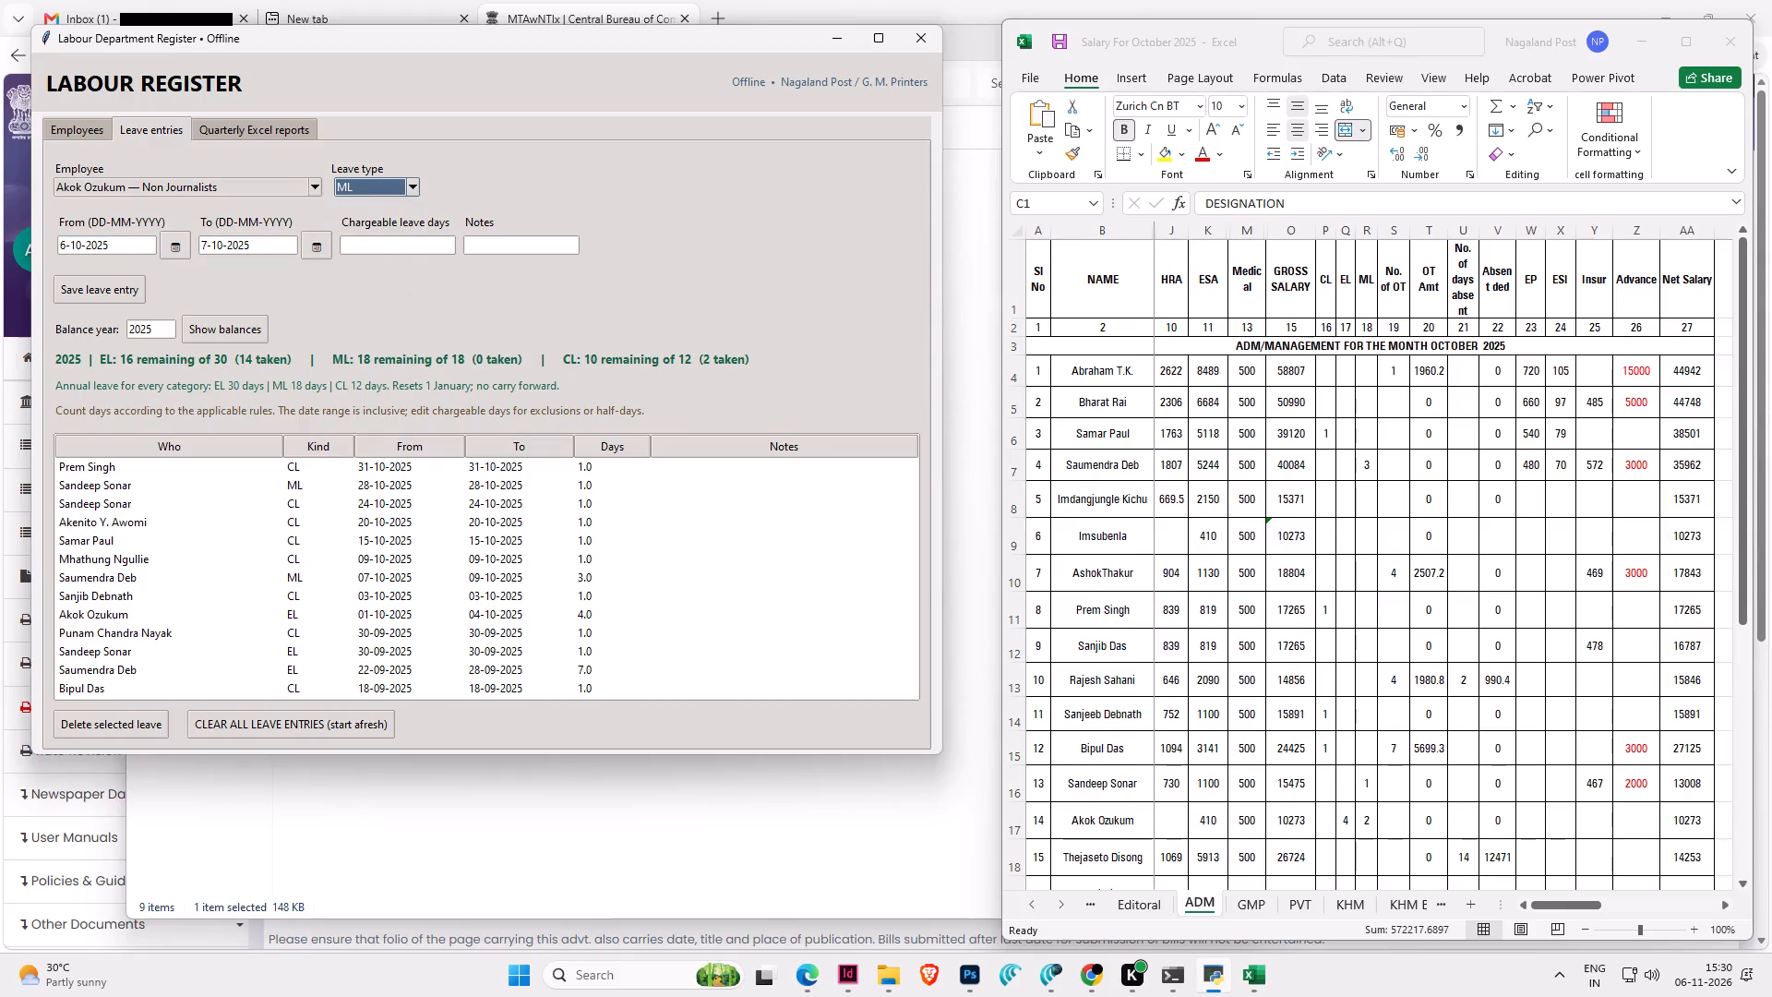
left_click(113, 289)
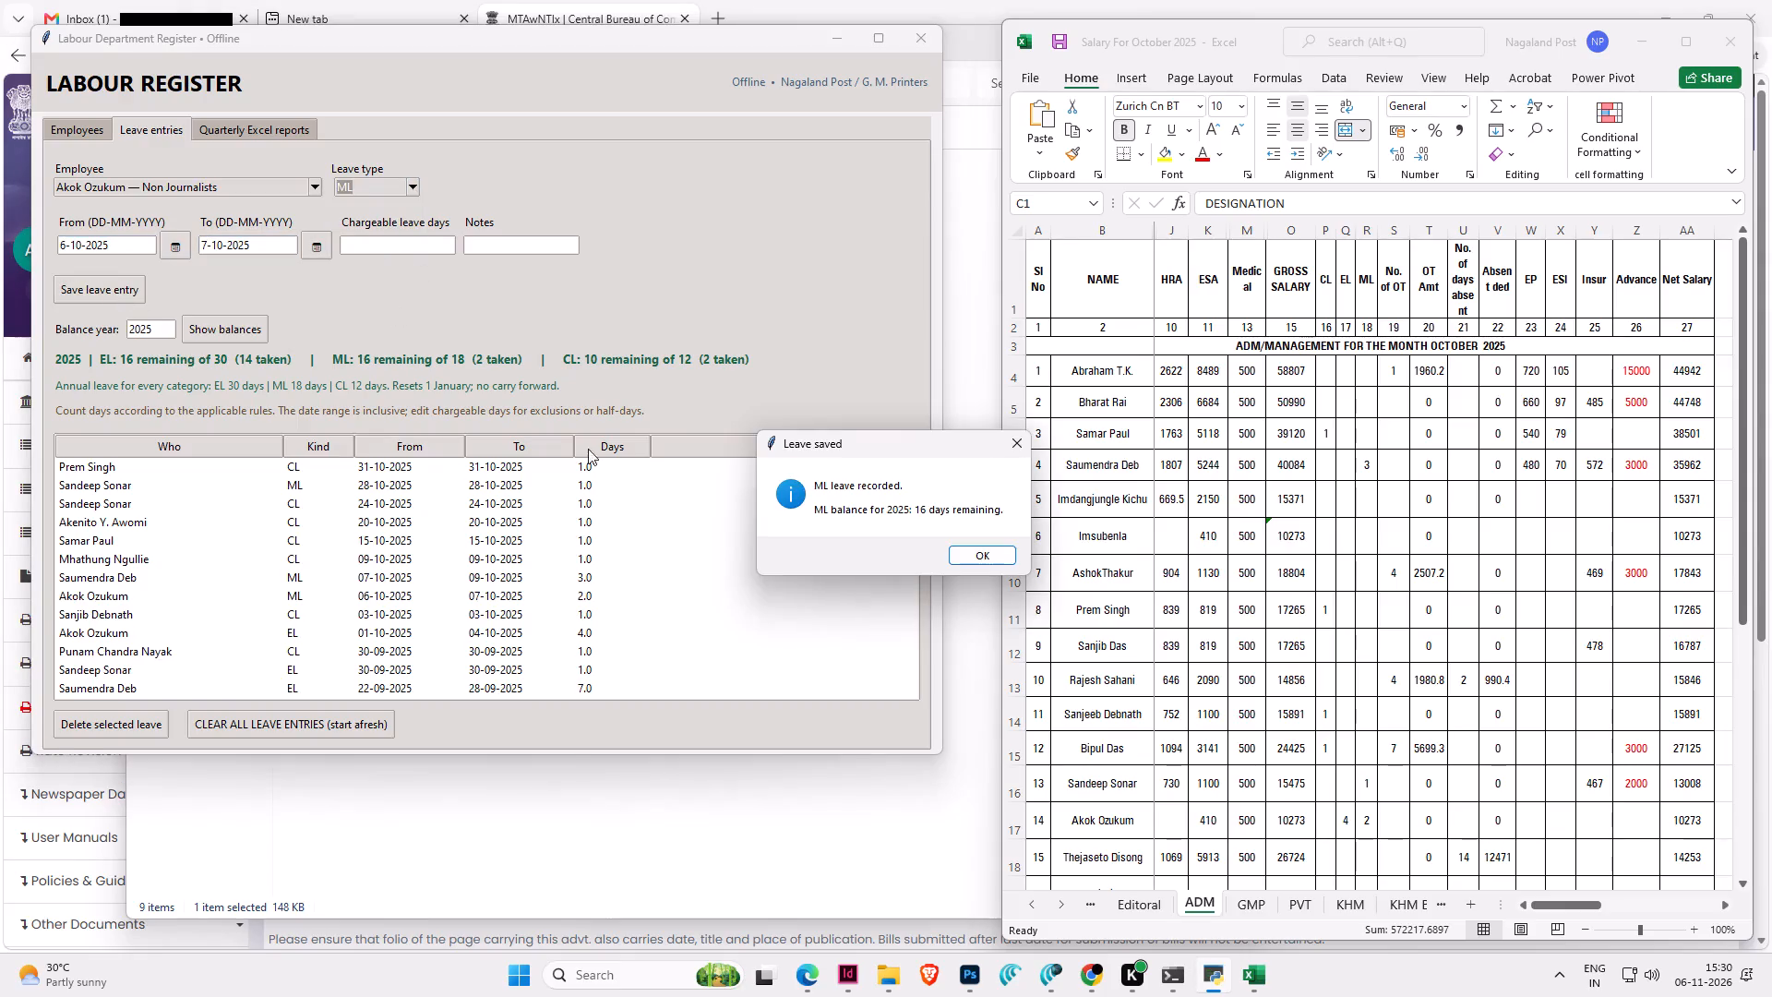
left_click(972, 554)
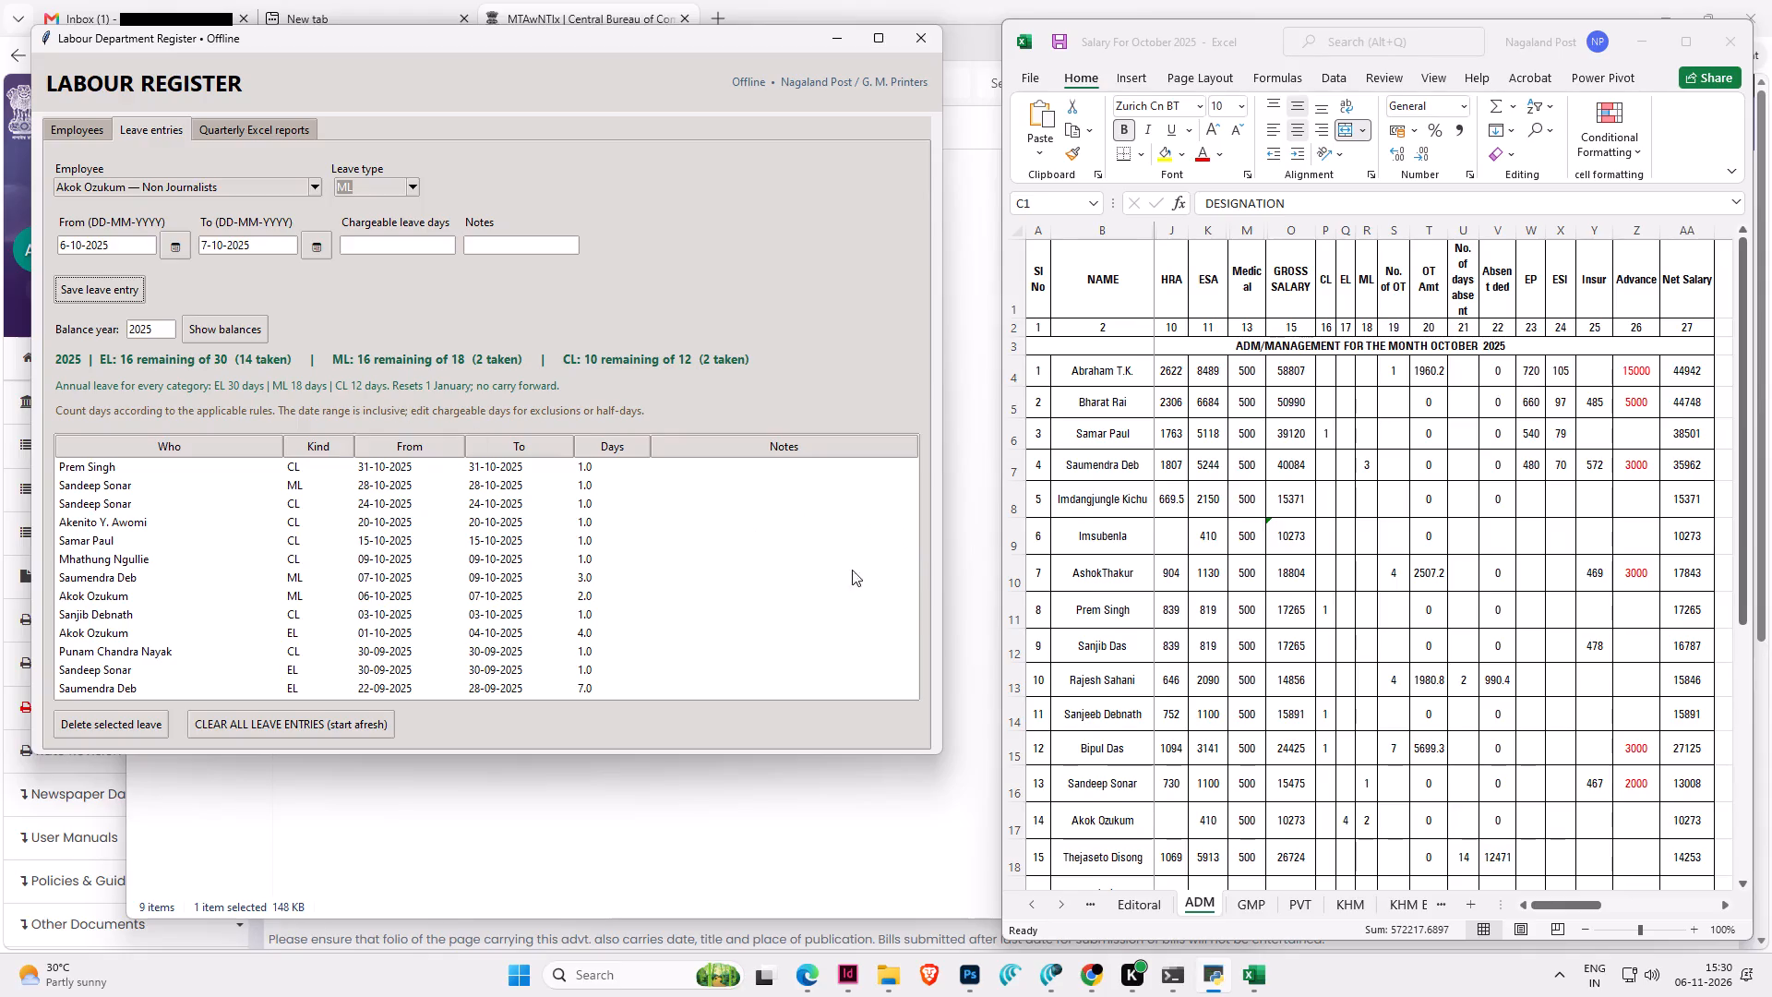
Record EL leave from 5-10-2025 to 7-10-2025 for the non-journalist with serial number 17 on the ADM sheet.
left_click(1229, 680)
scroll(1229, 680, "down", 3)
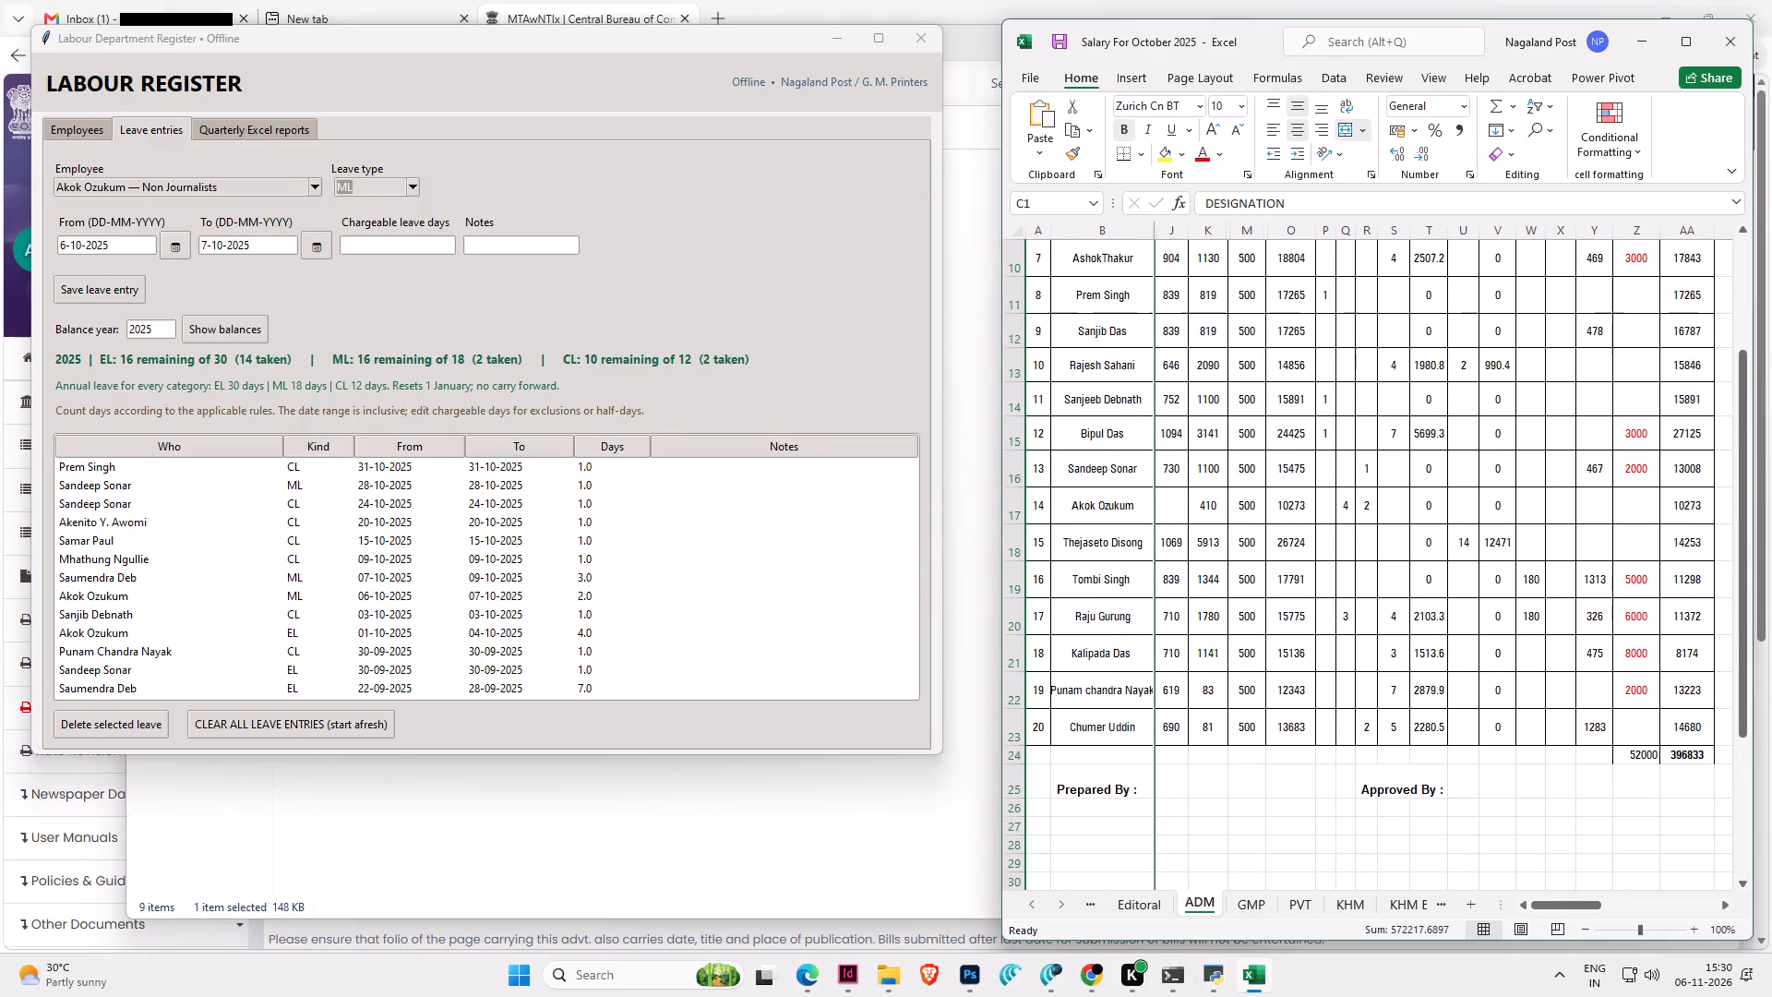
left_click(227, 191)
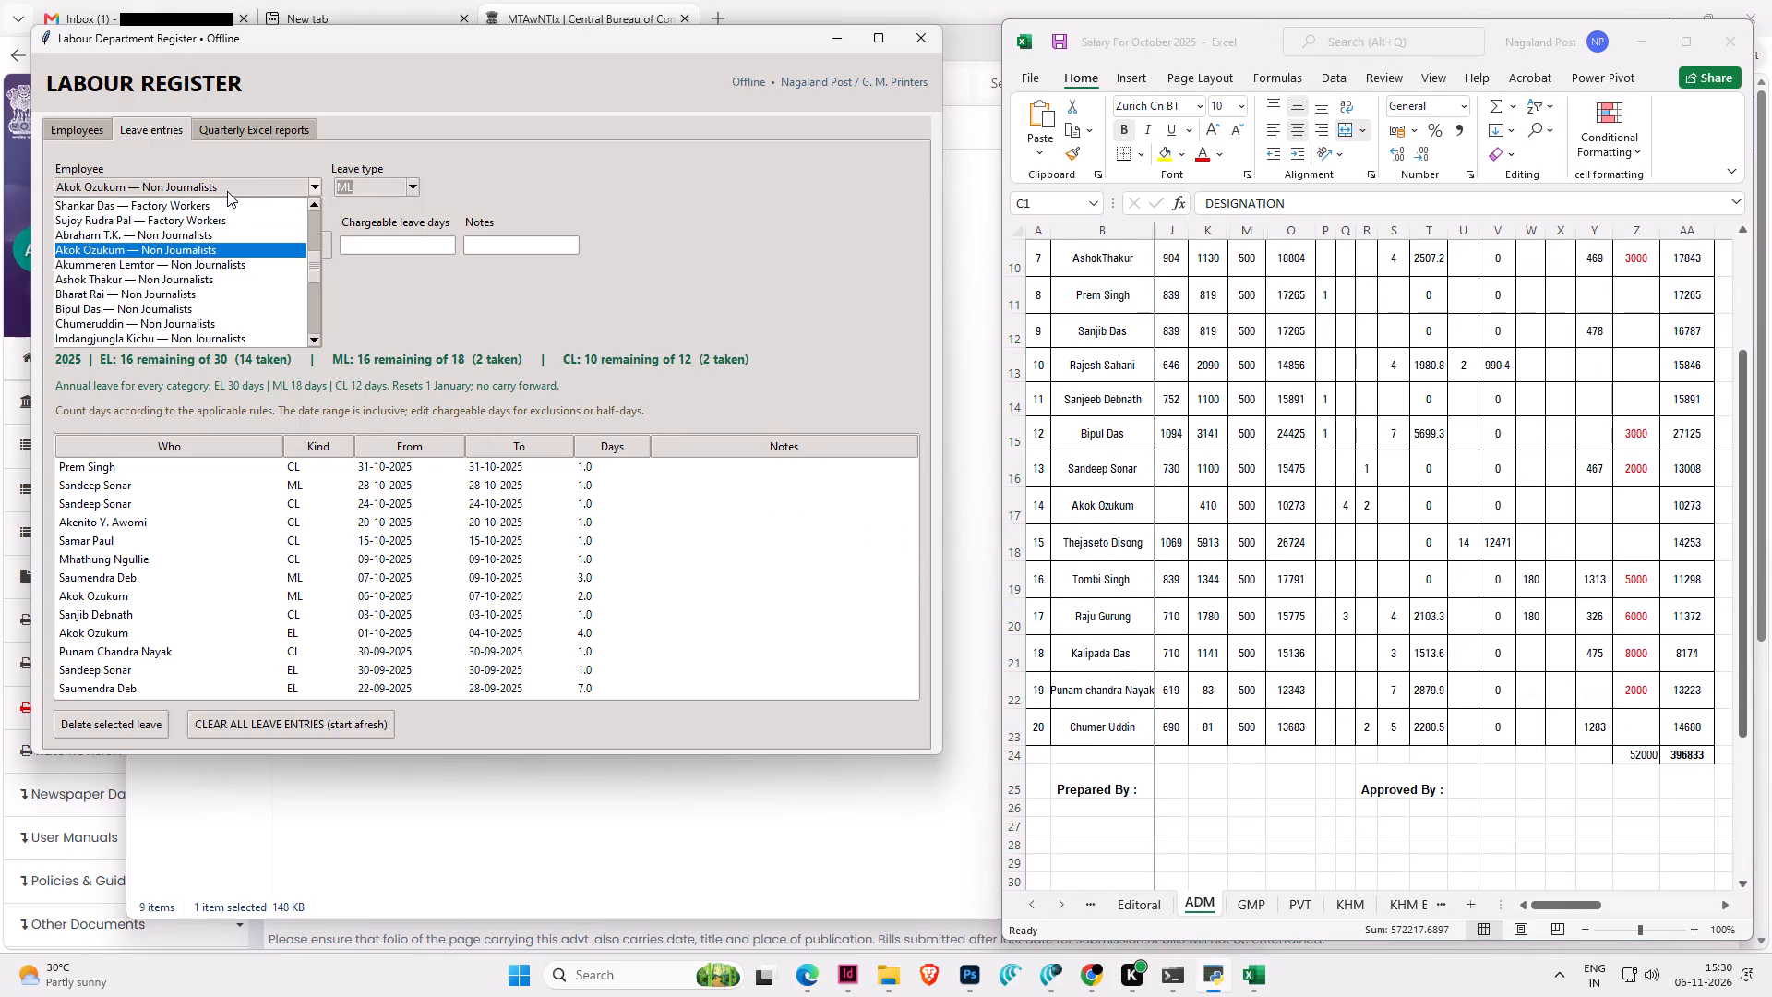
scroll(197, 270, "down", 2)
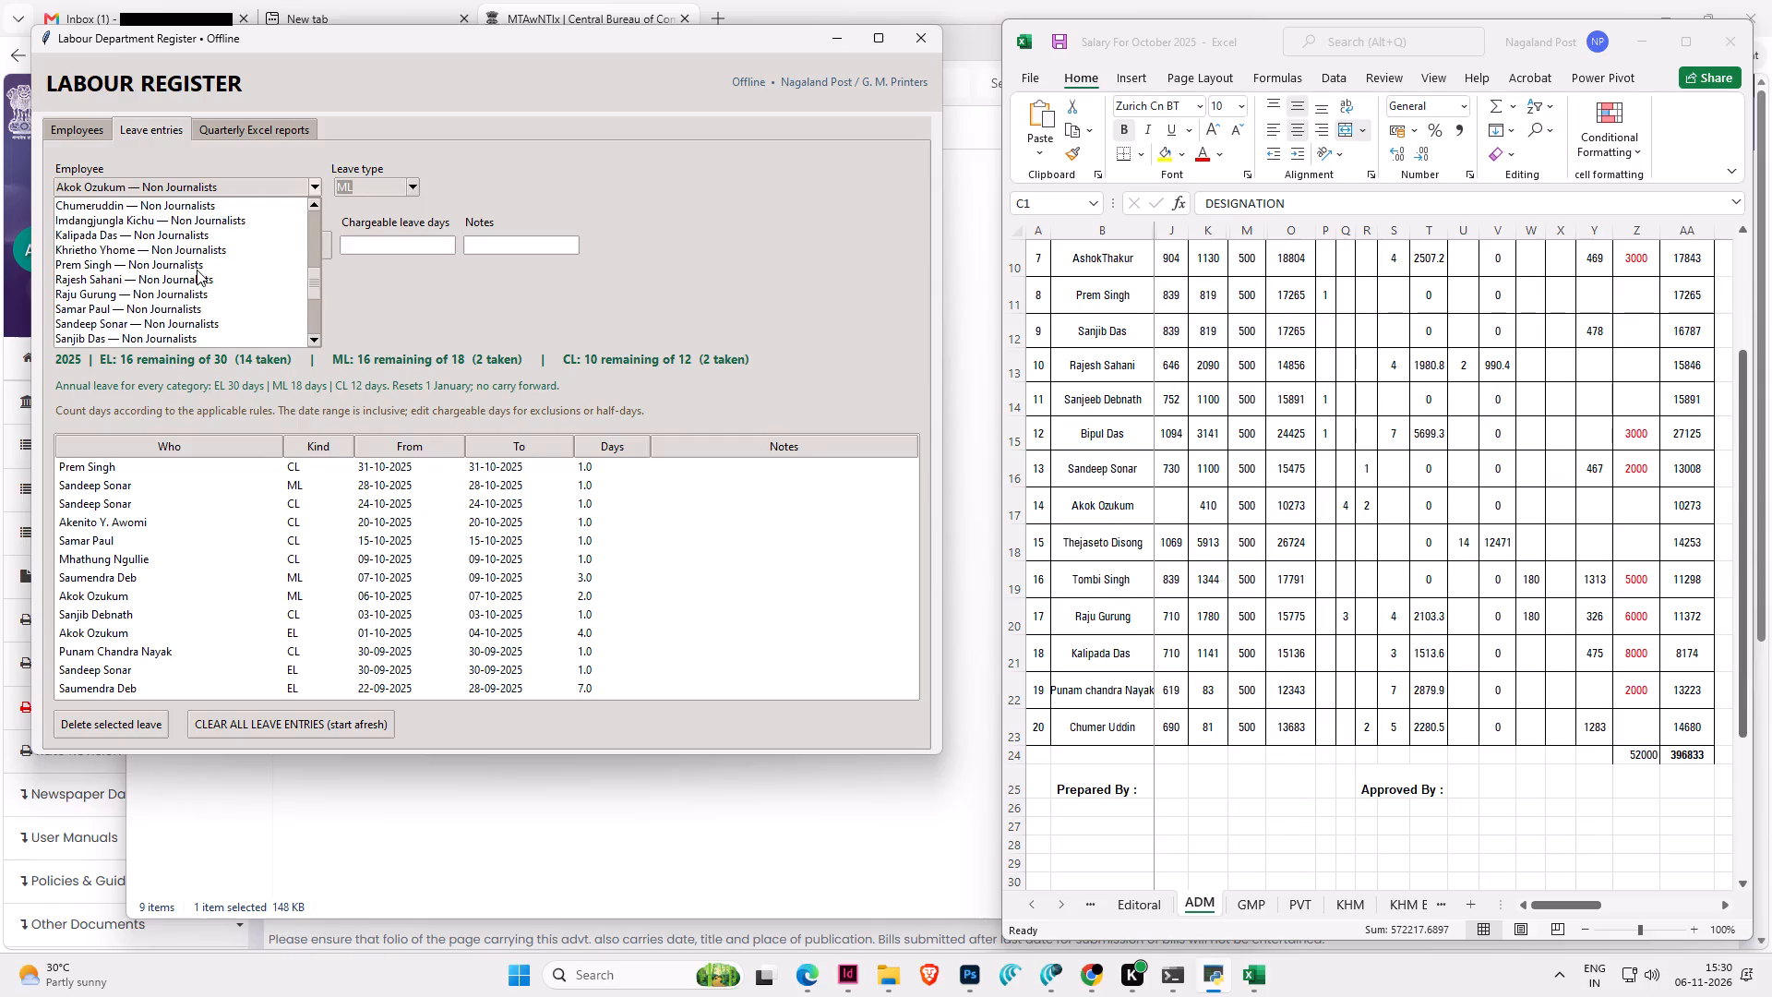
left_click(185, 300)
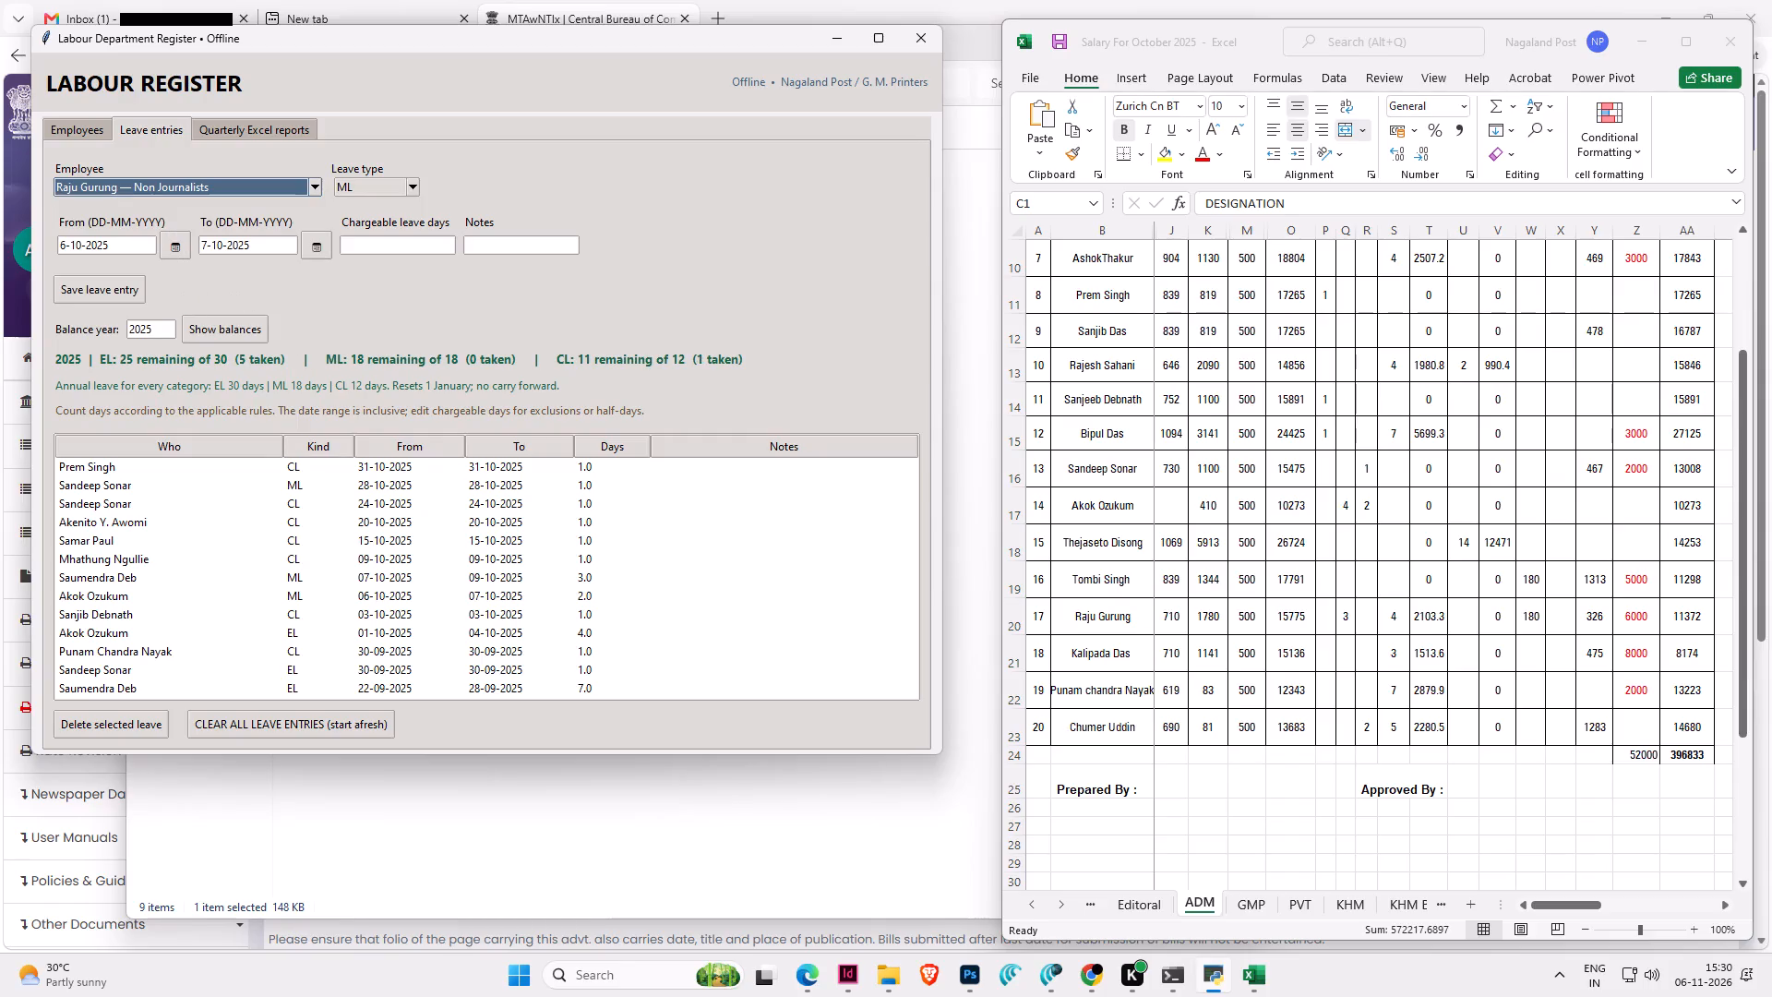
left_click_drag(68, 242, 55, 240)
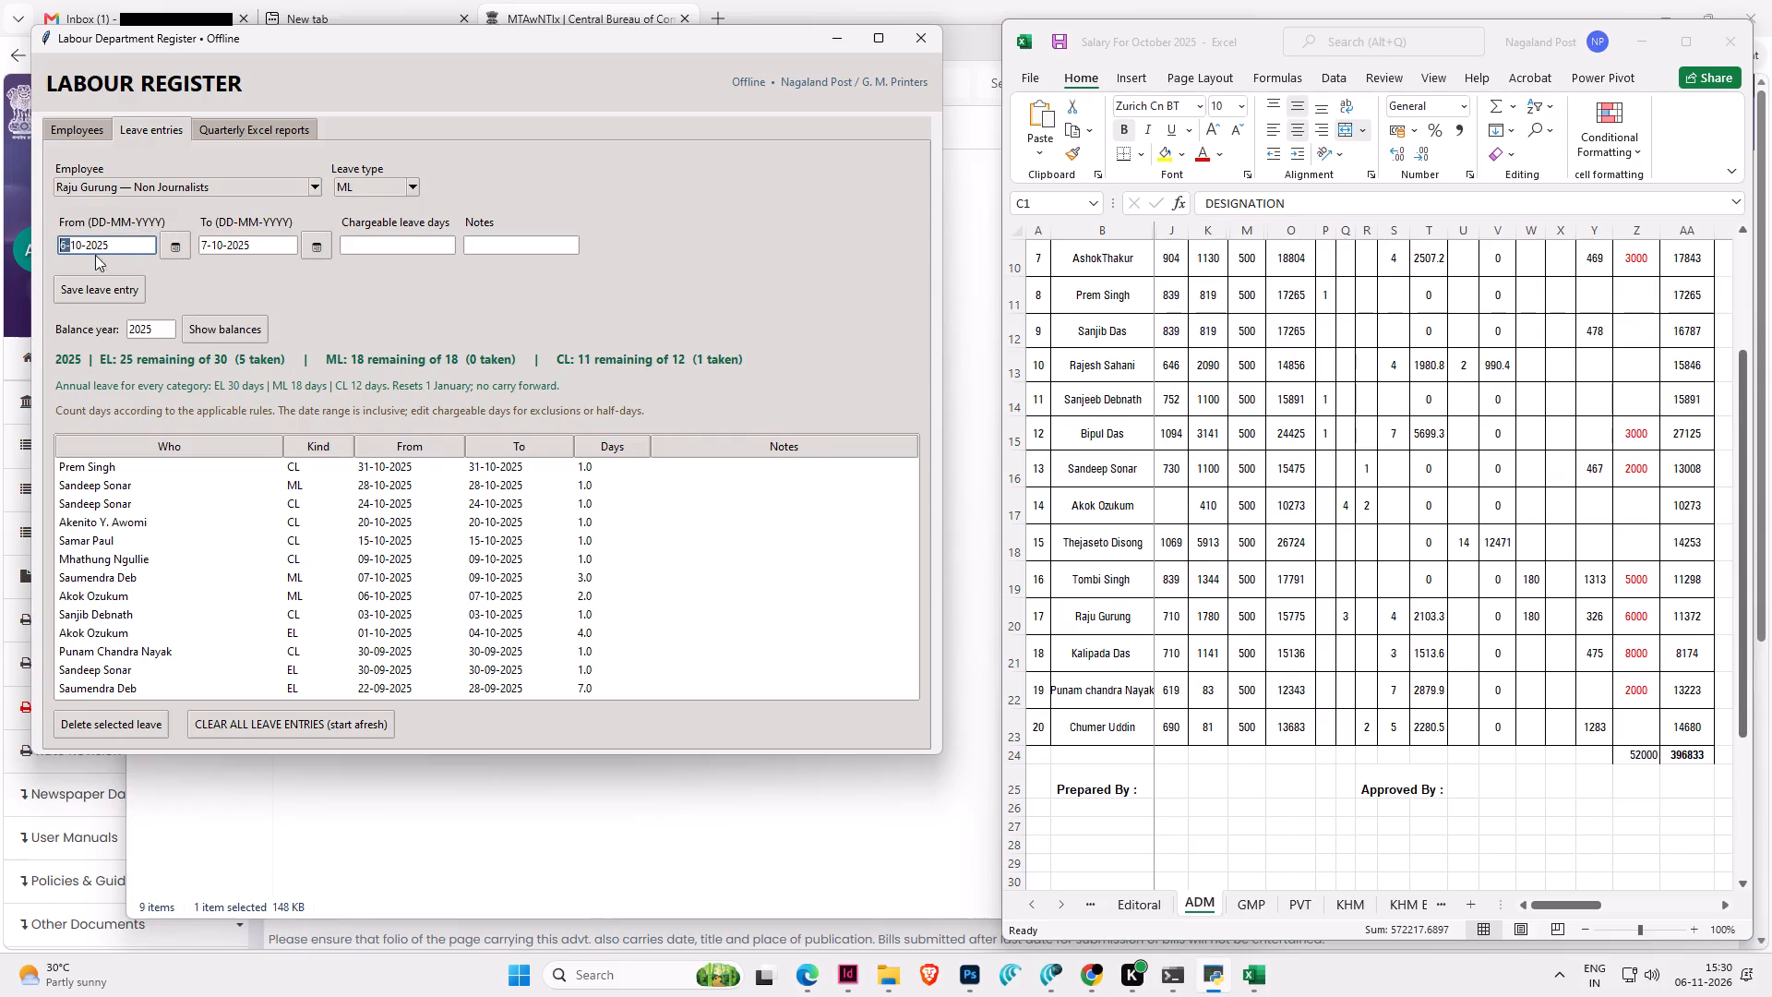
left_click(66, 251)
left_click_drag(66, 247, 43, 246)
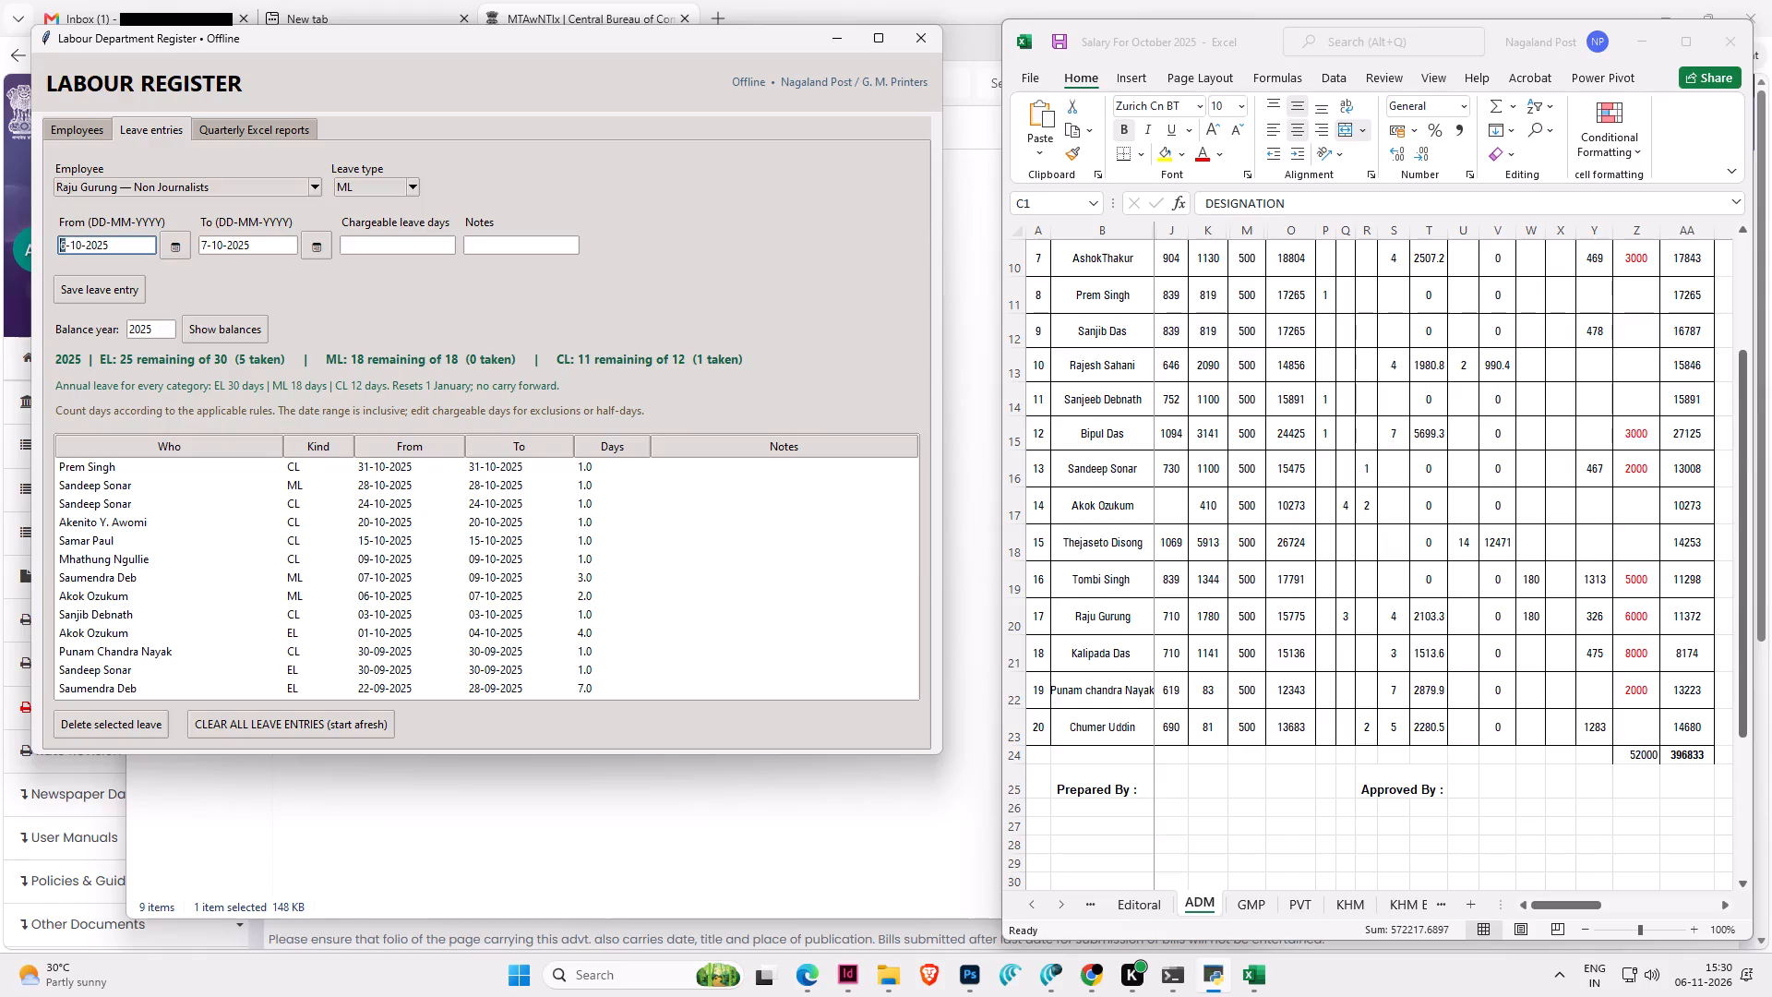
key("5")
left_click(393, 185)
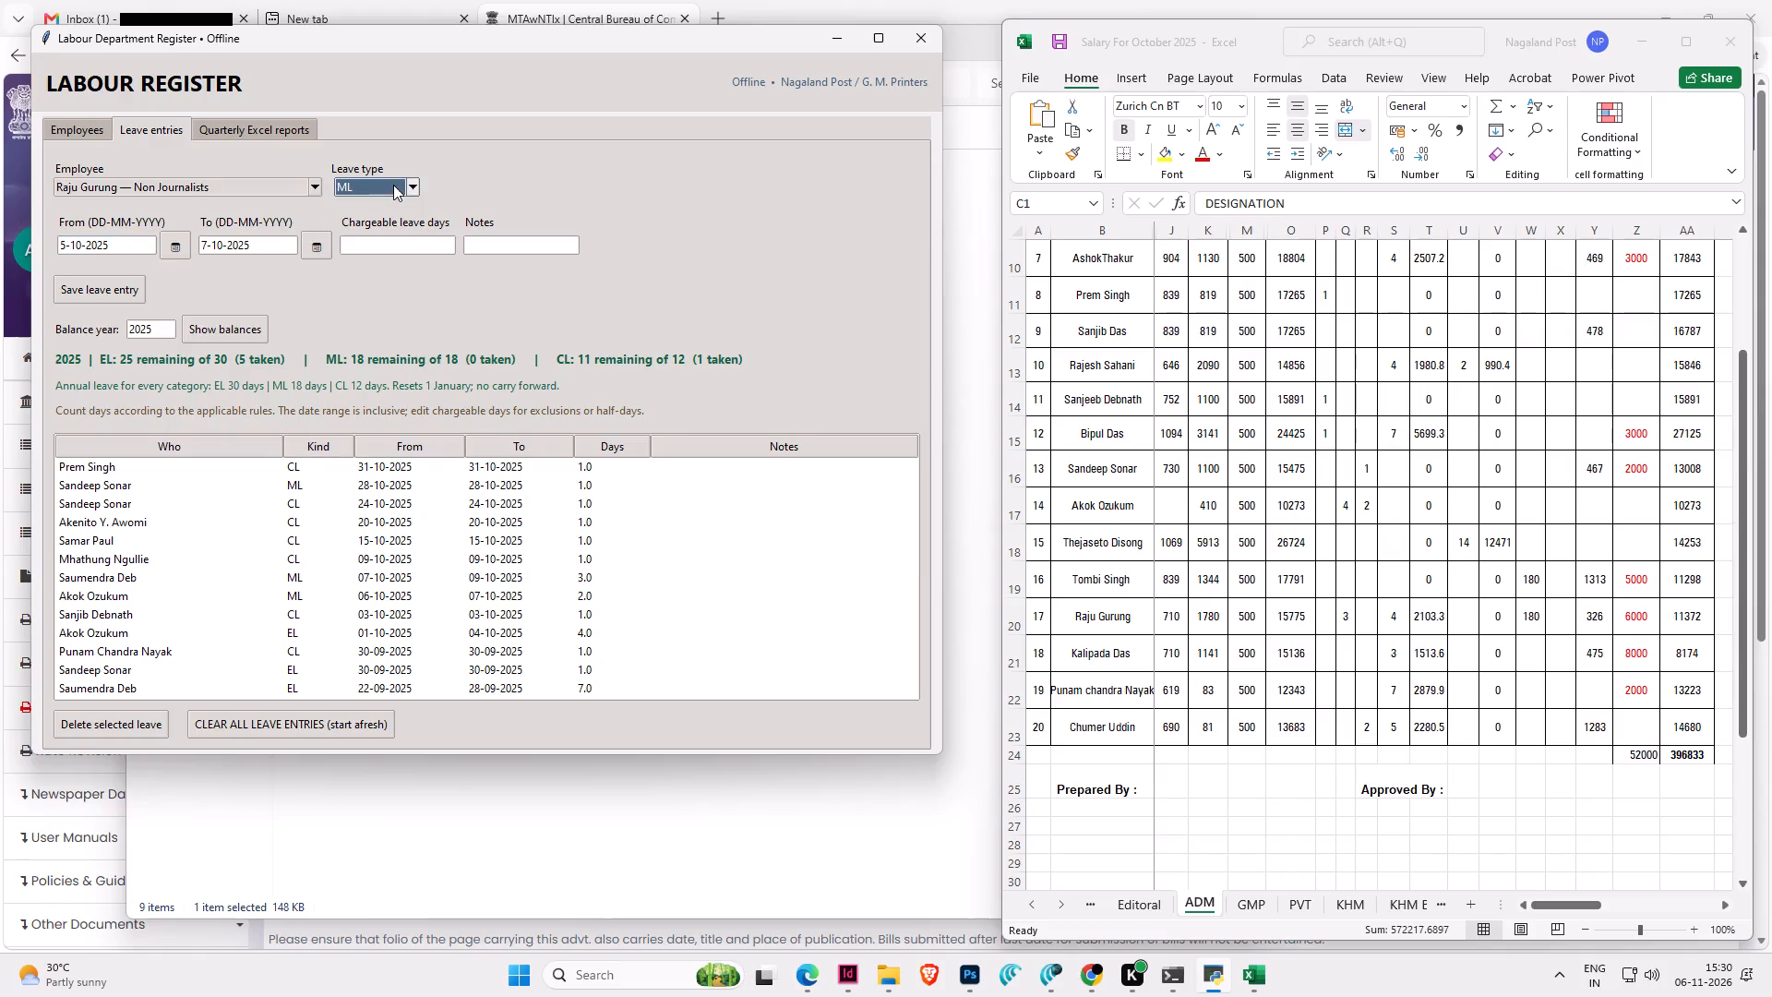
left_click(380, 216)
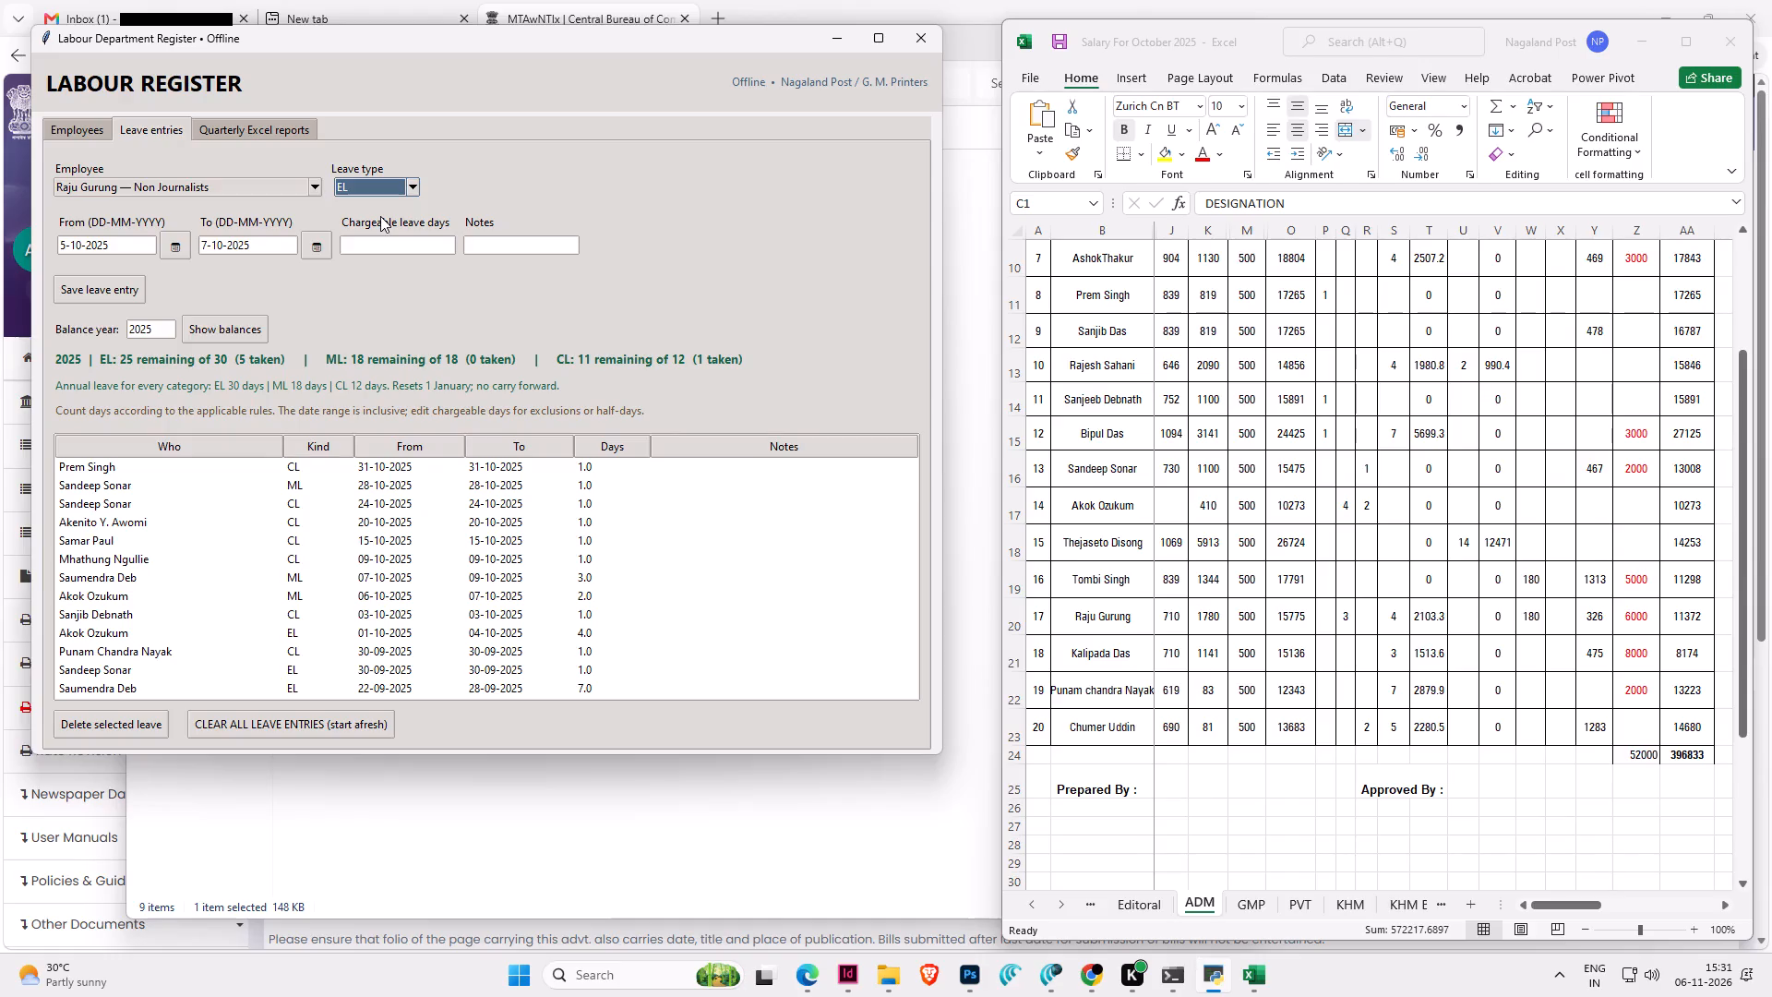
left_click(105, 285)
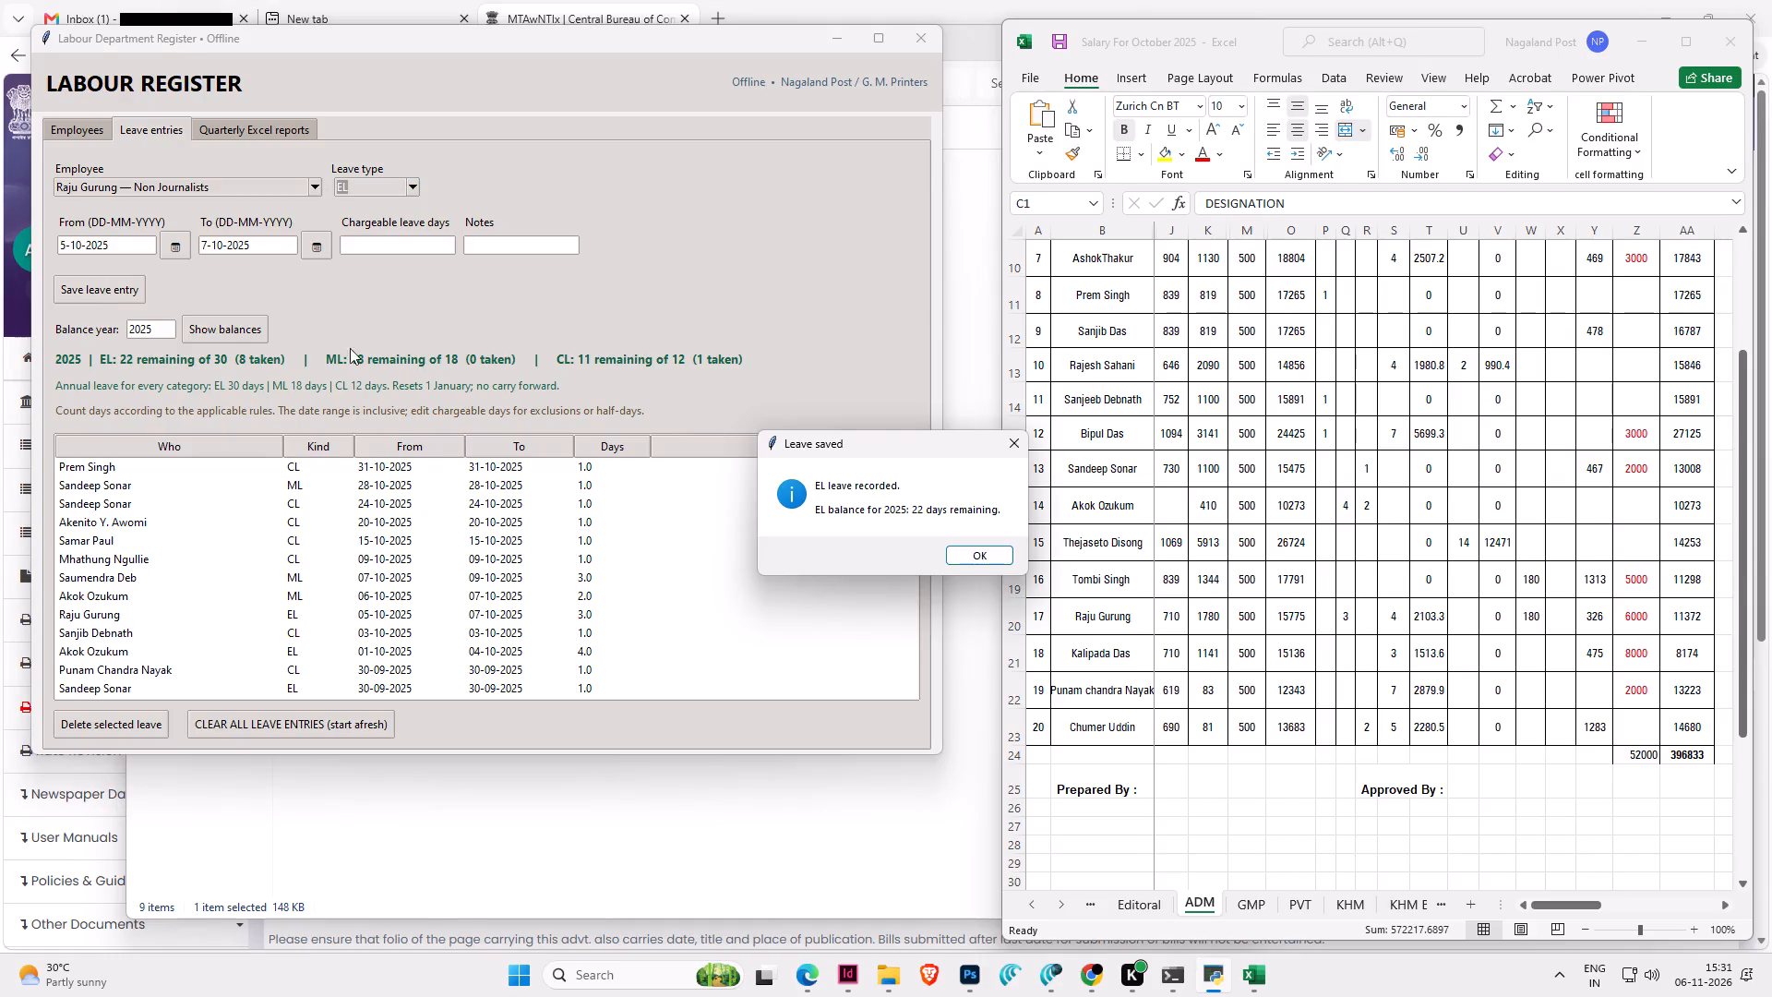
left_click(965, 555)
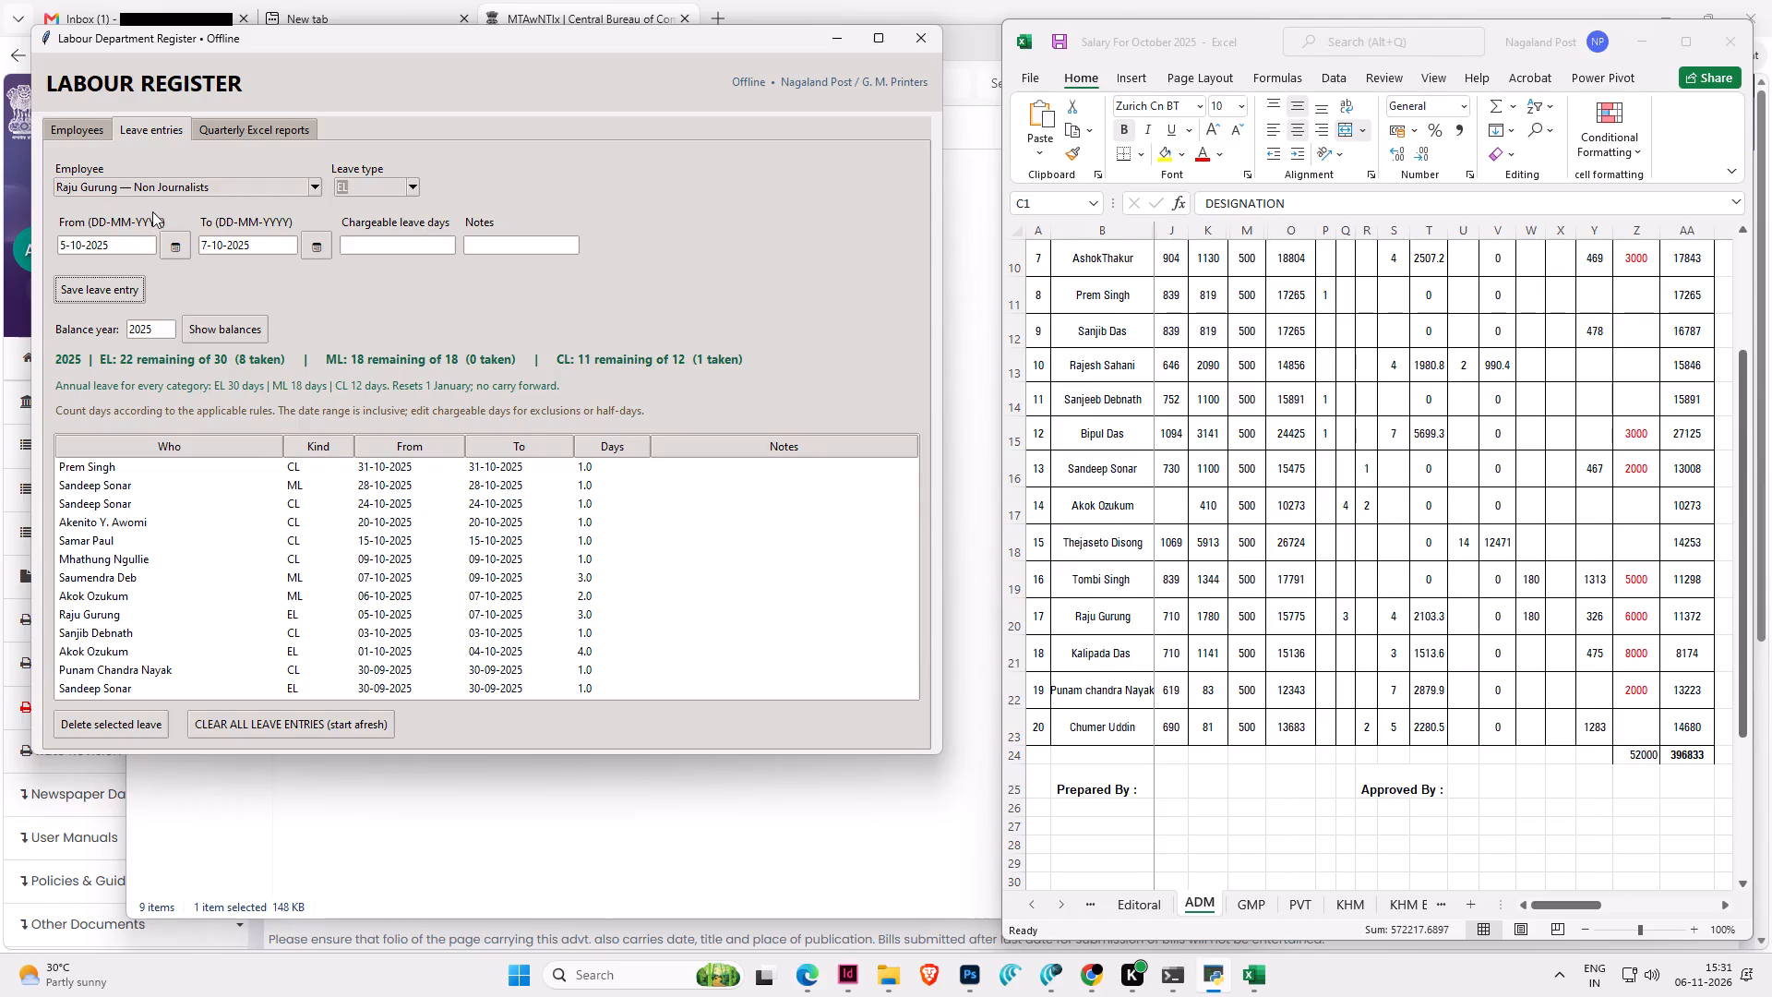
Record ML leave from 1-10-2025 to 2-10-2025 for the non-journalist with serial number 20 on the ADM sheet.
left_click(159, 183)
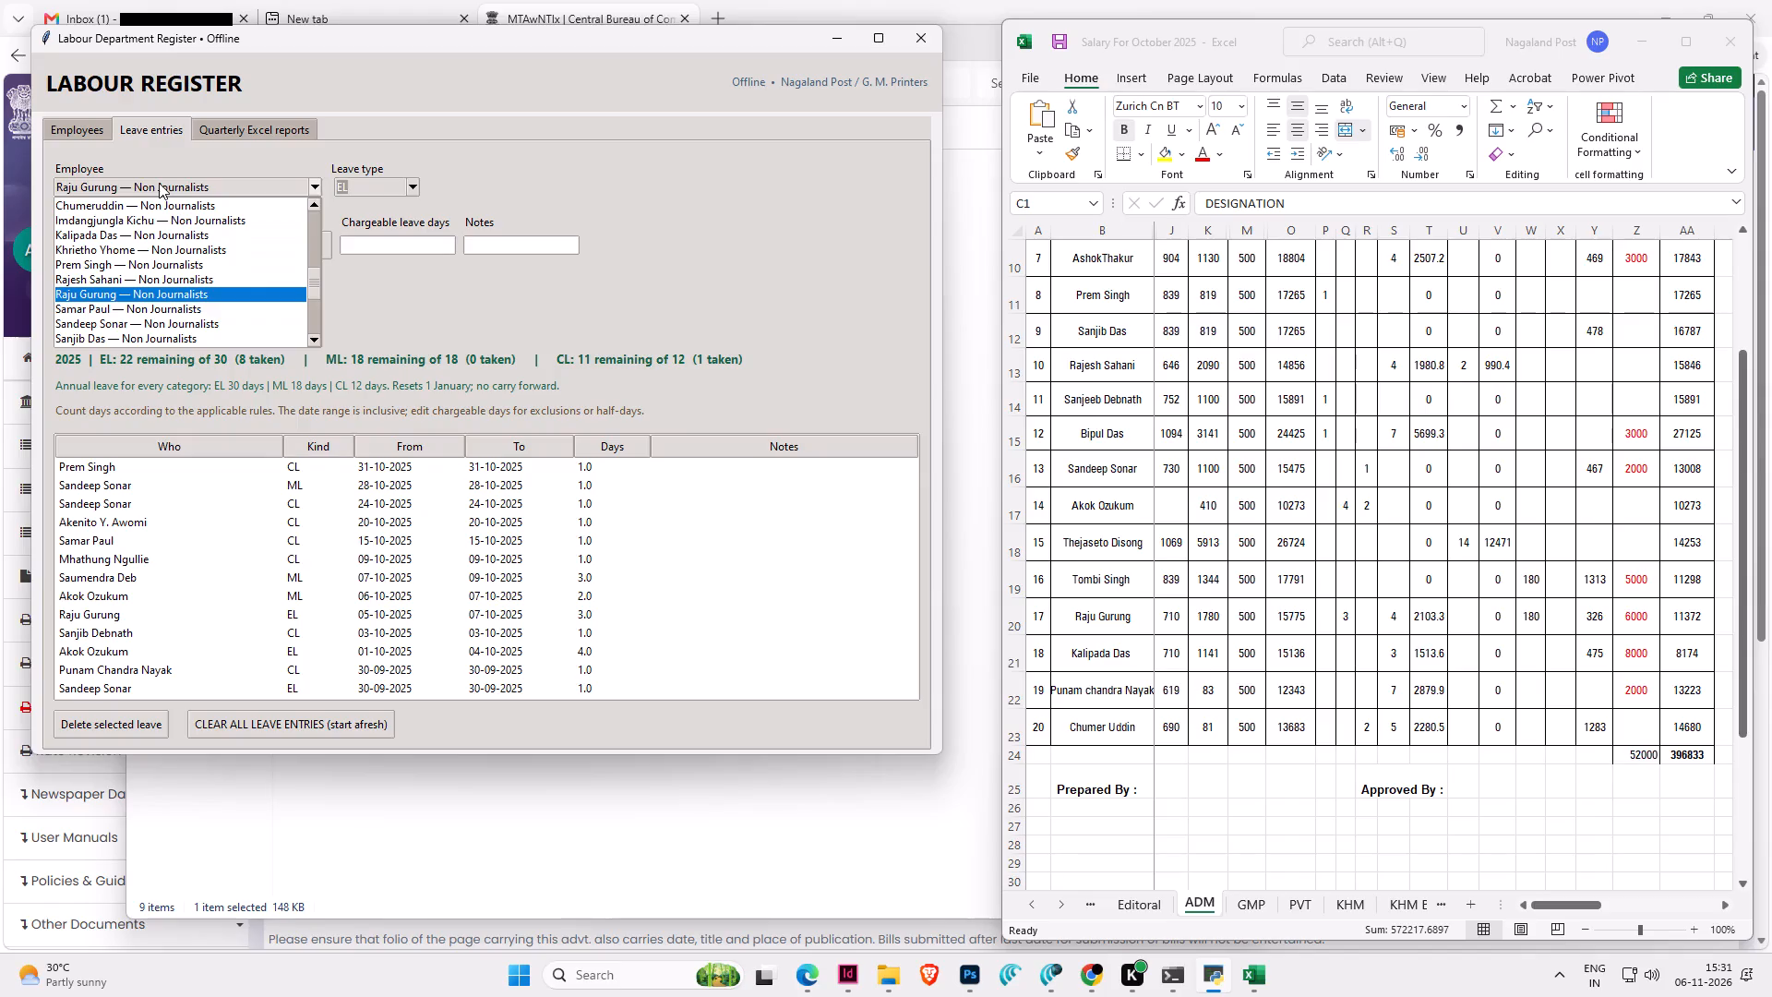
left_click(156, 204)
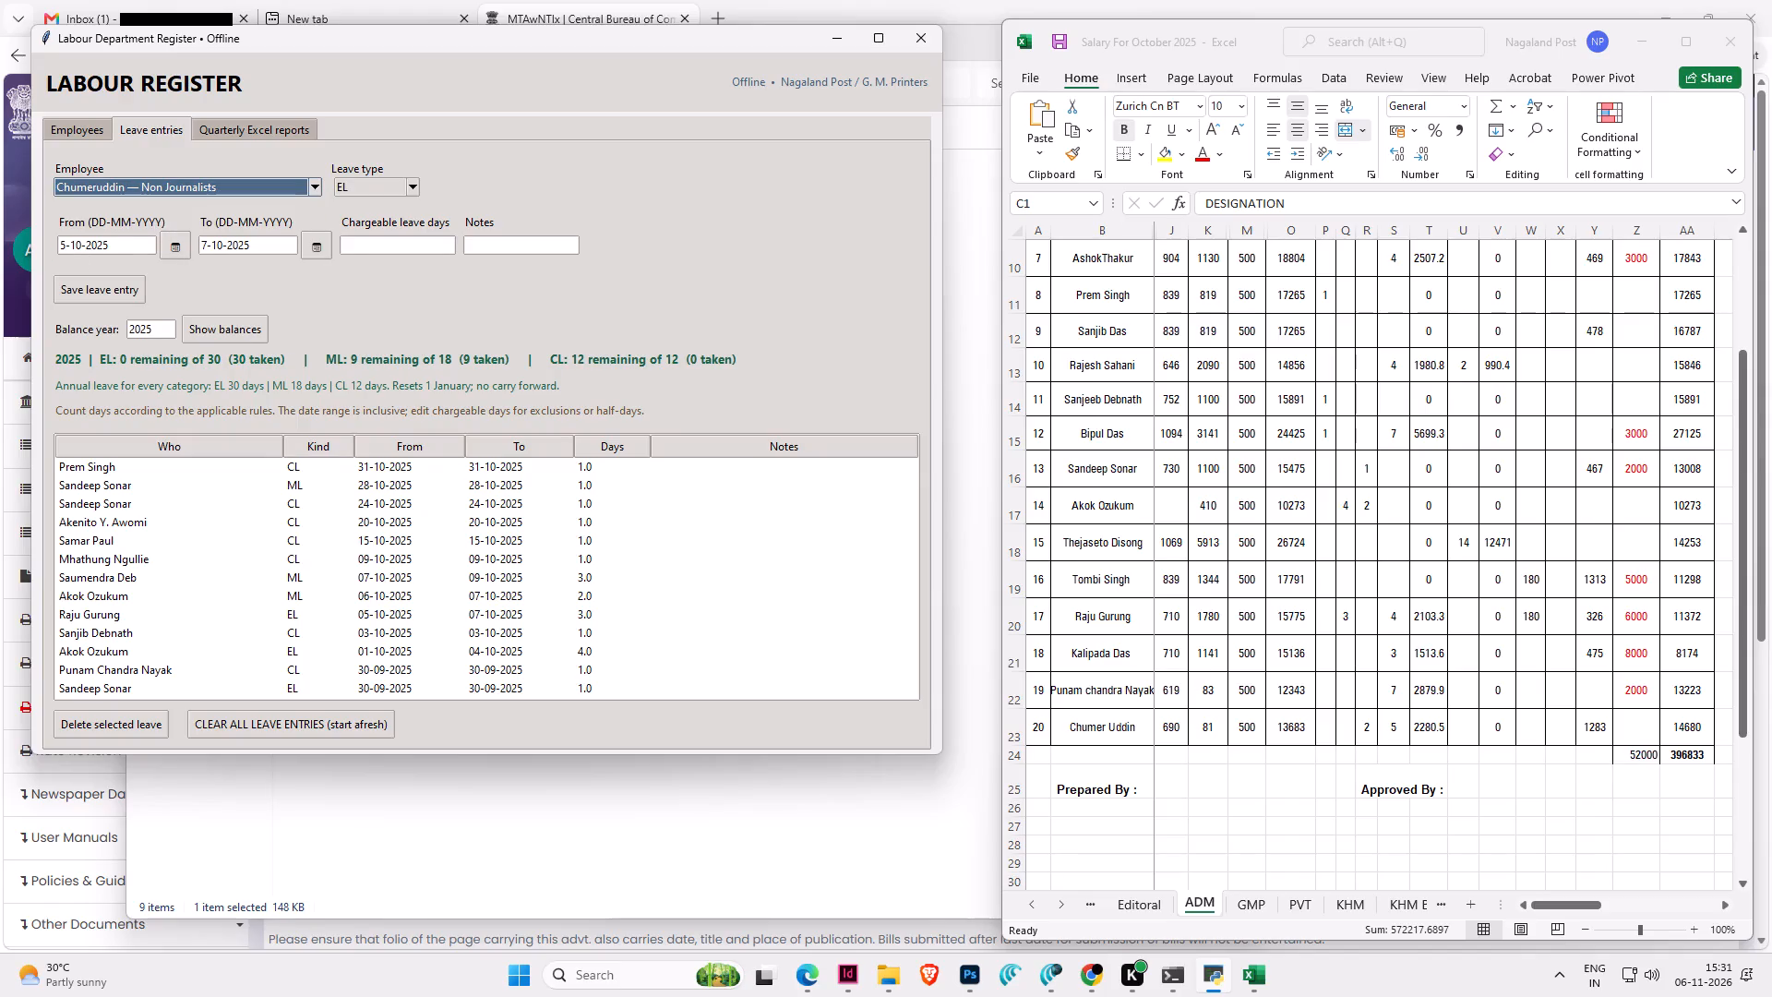
left_click_drag(69, 244, 26, 241)
left_click(64, 244)
left_click_drag(66, 244, 50, 244)
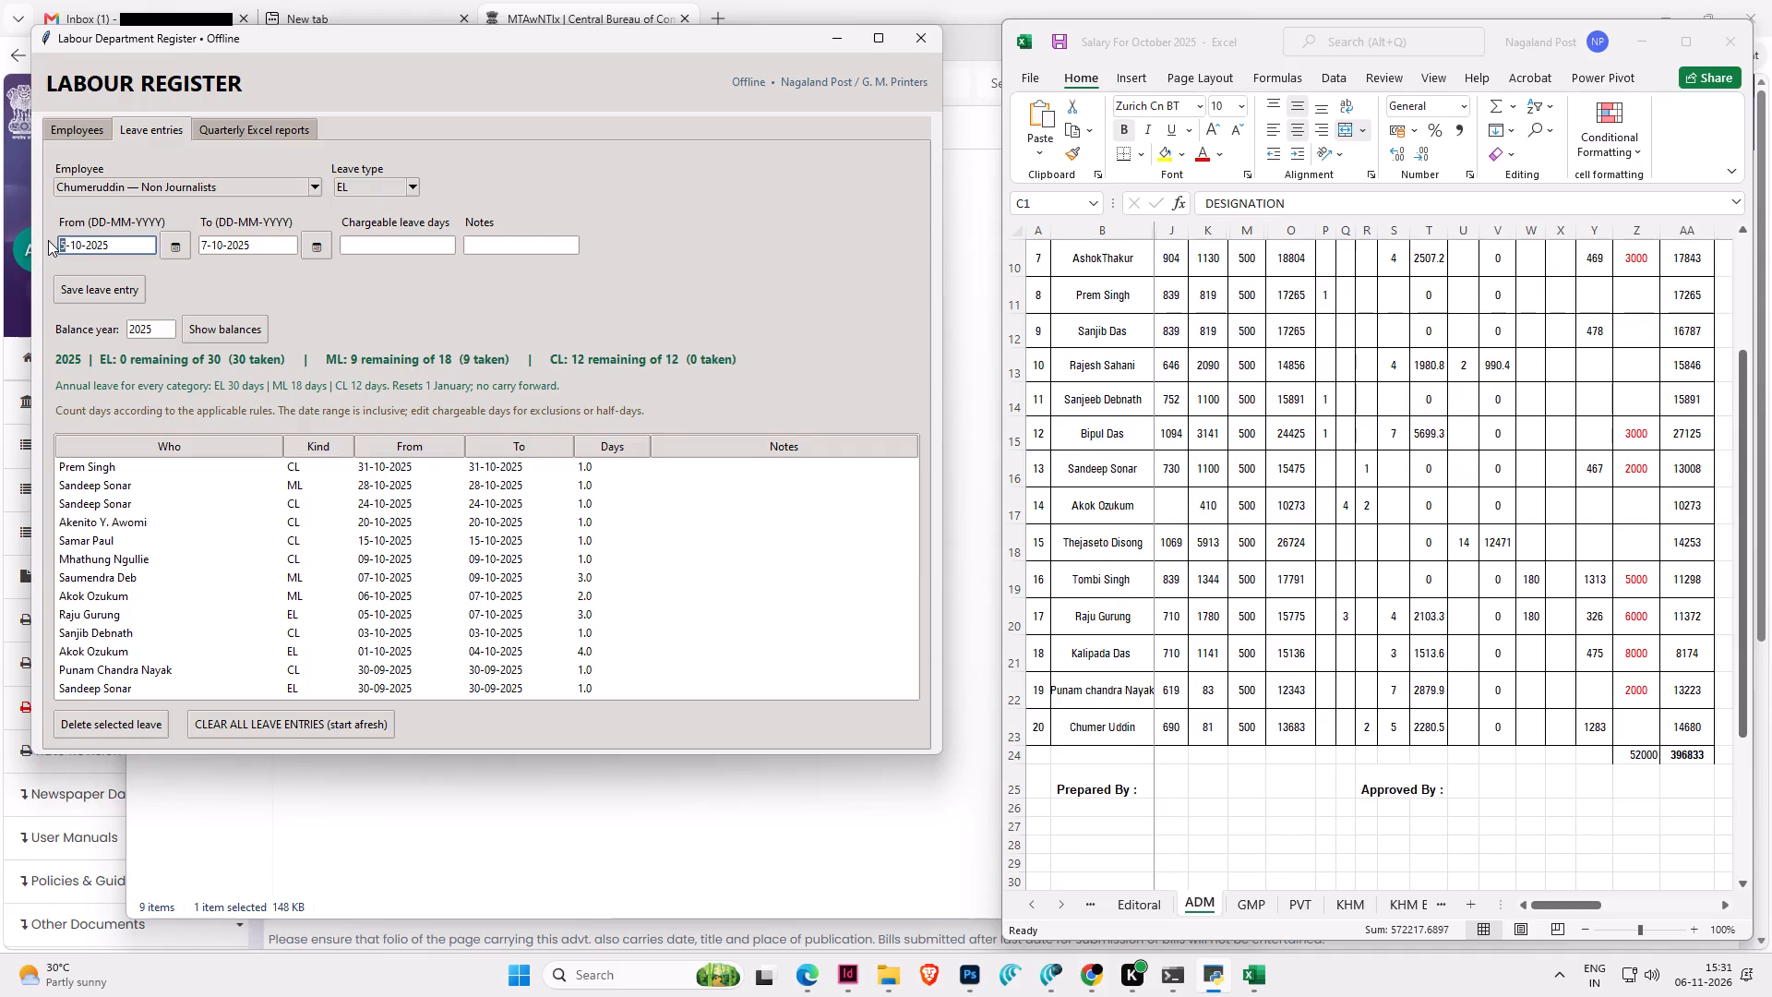
key("1")
left_click_drag(207, 244, 179, 234)
key("2")
left_click(353, 184)
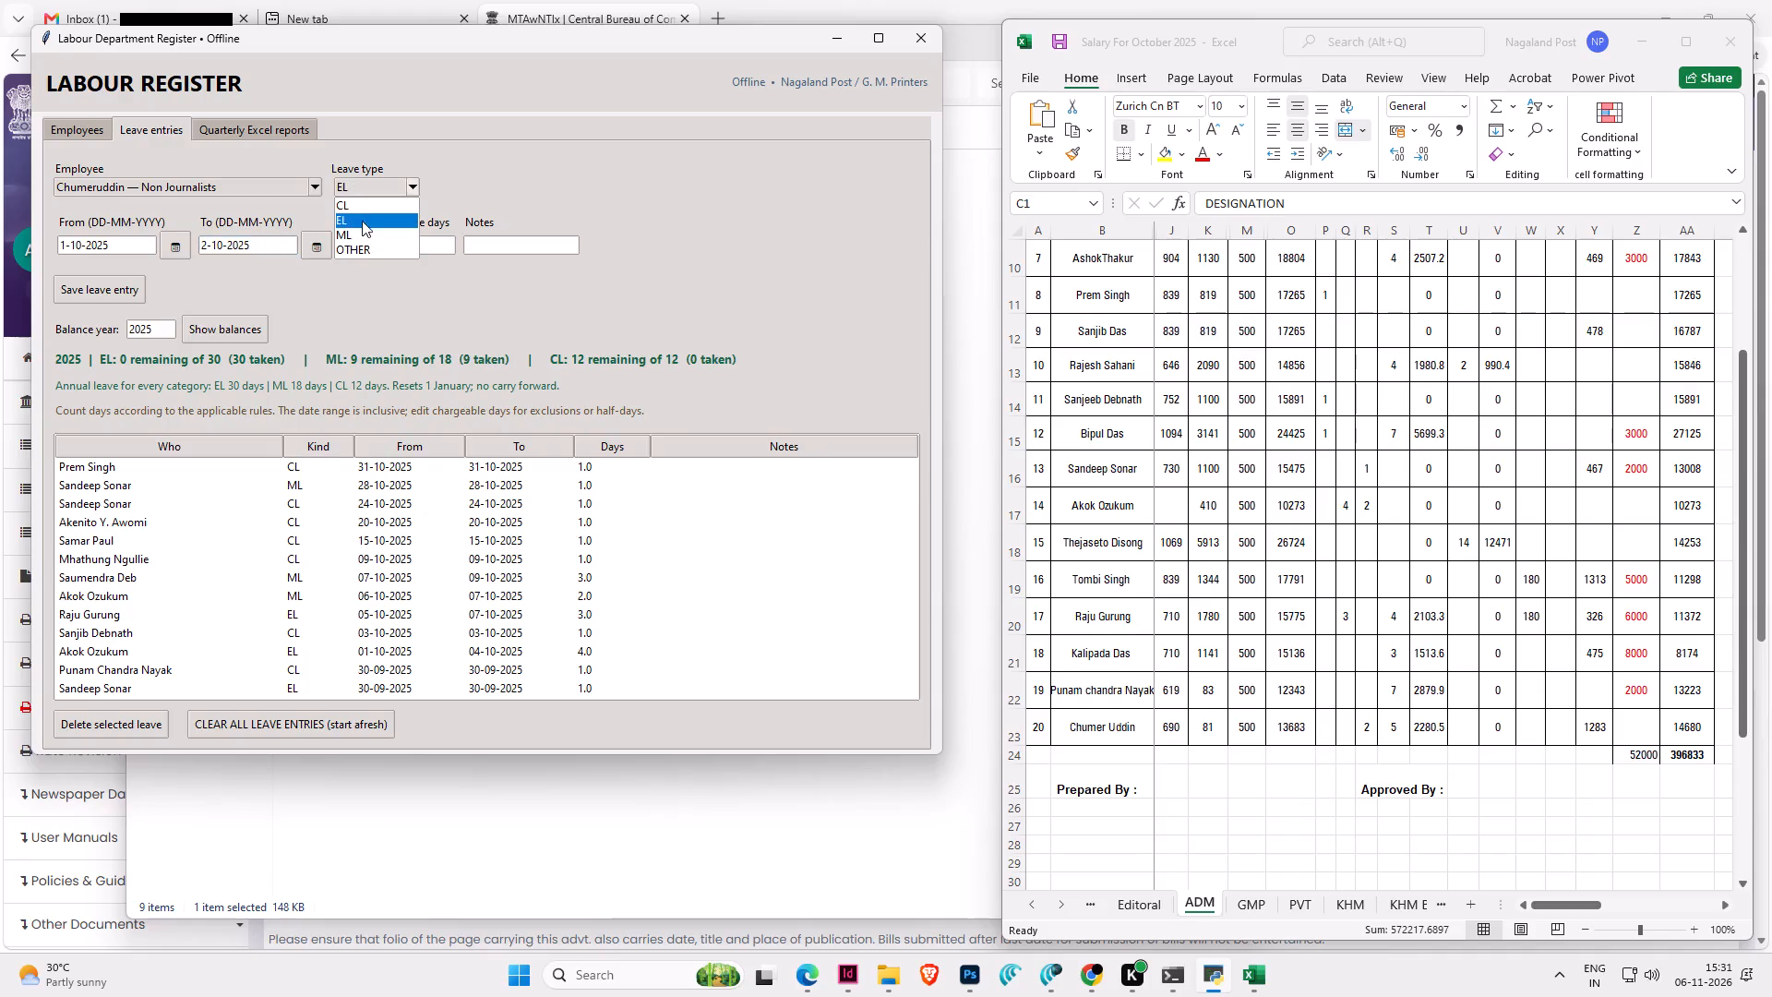
left_click(361, 230)
left_click(100, 284)
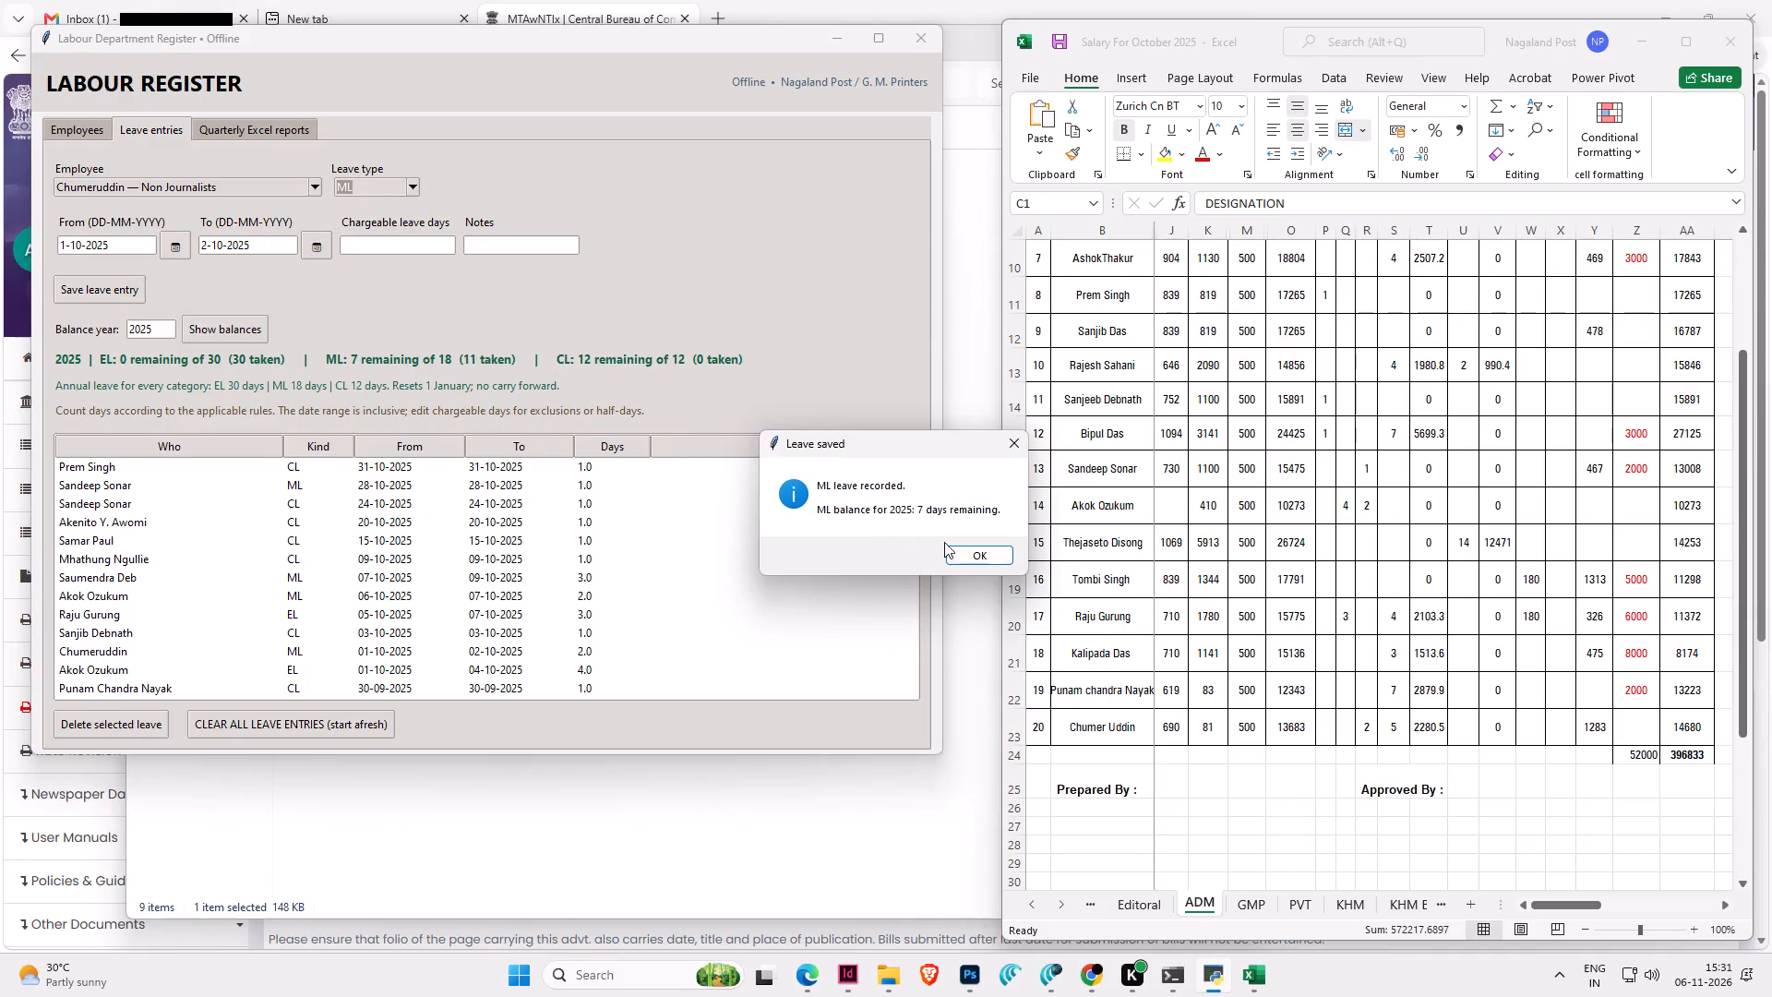
left_click(976, 553)
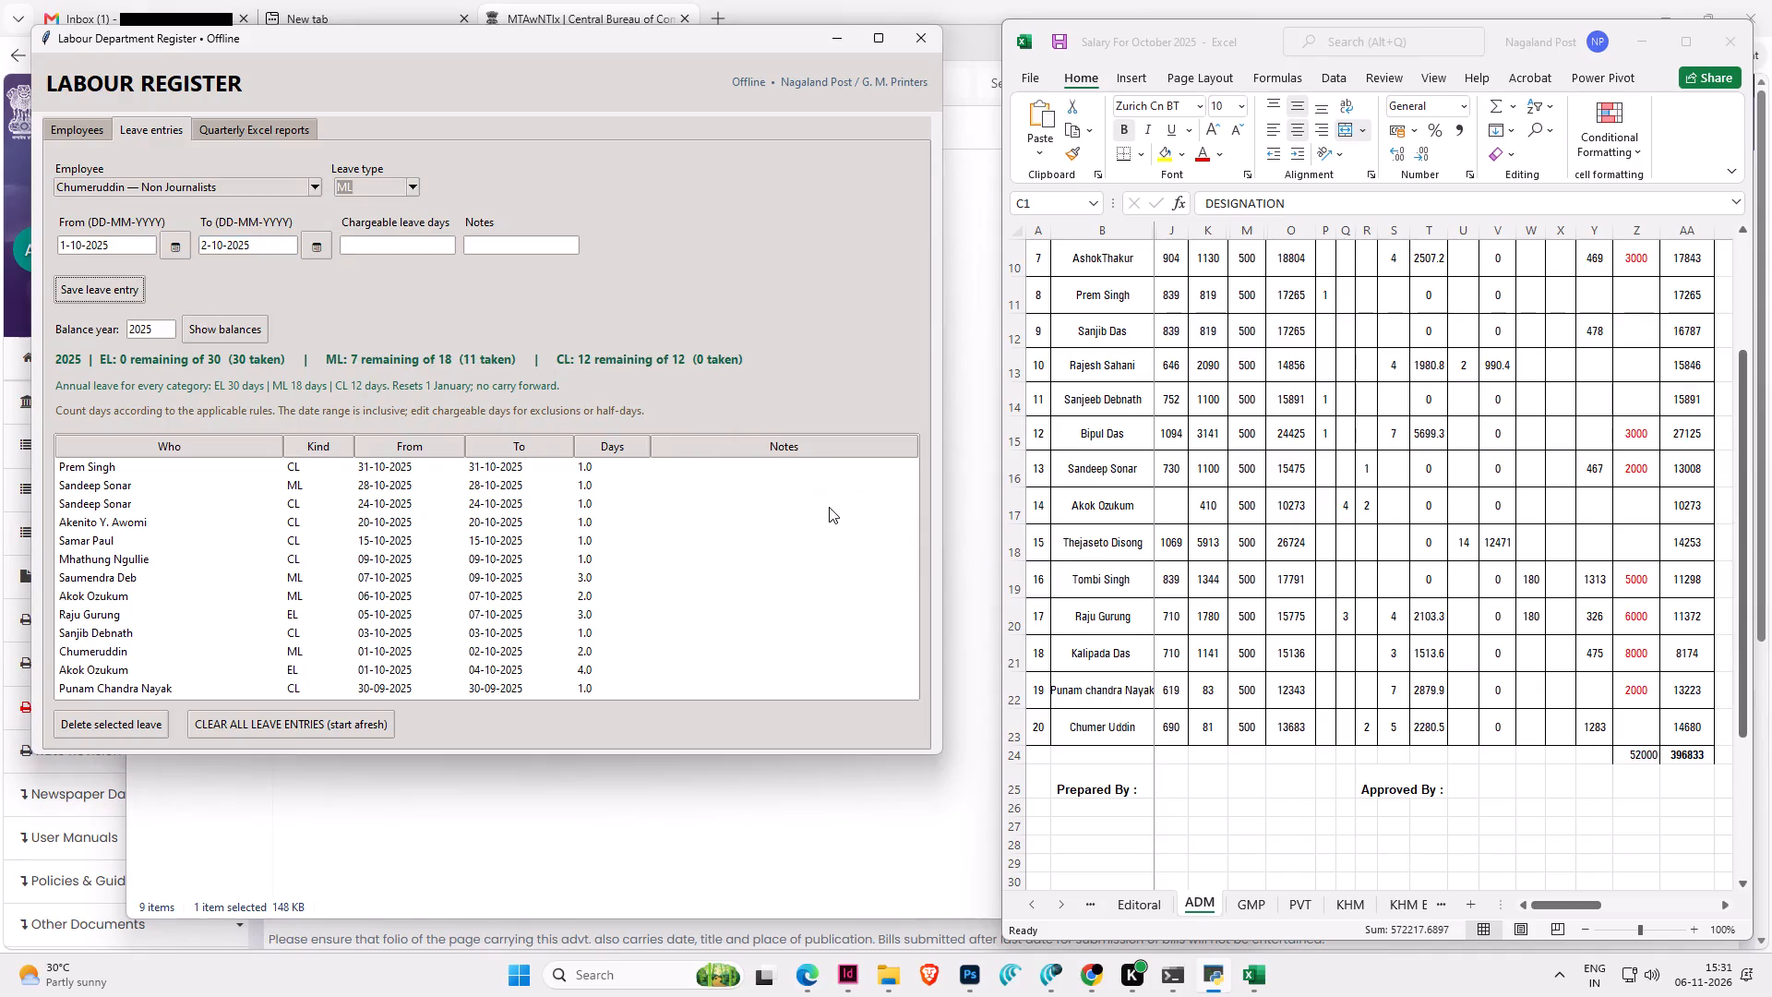
Switch the salary workbook to the GMP sheet and hide columns C to H, from DESIGNATION through VARIABLE PAY.
scroll(1227, 480, "up", 2)
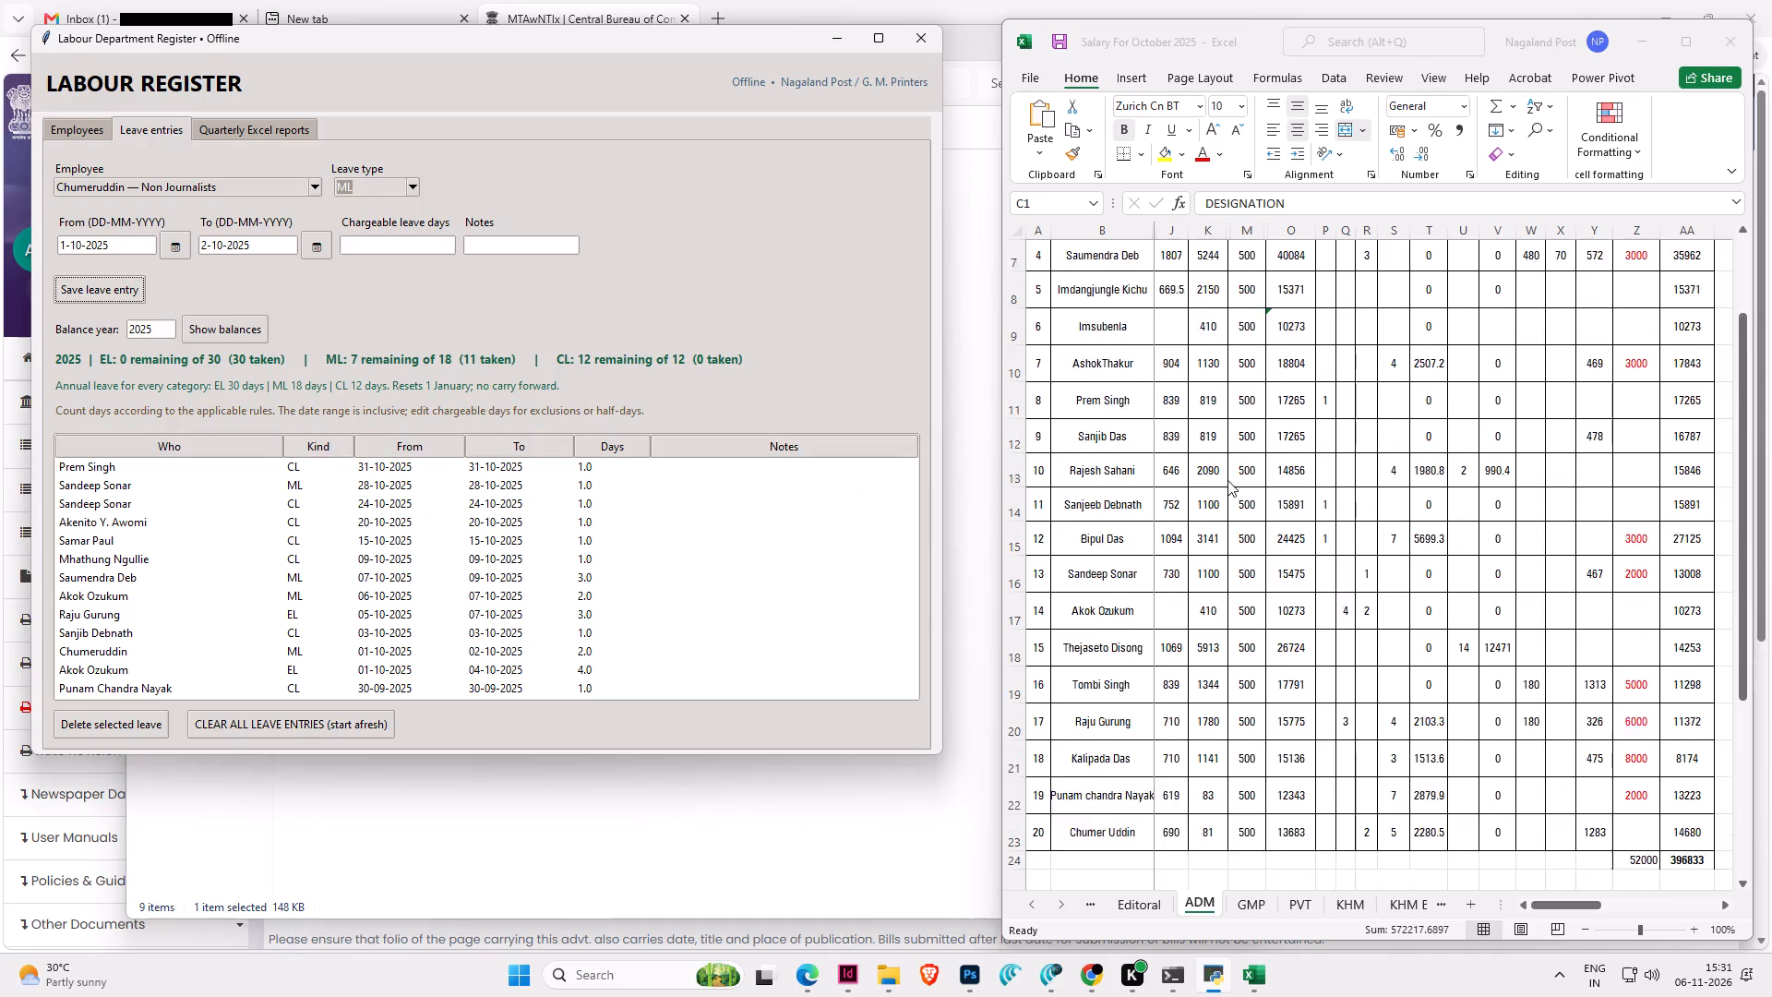
scroll(1227, 480, "up", 1)
left_click(1227, 480)
scroll(1227, 480, "down", 3)
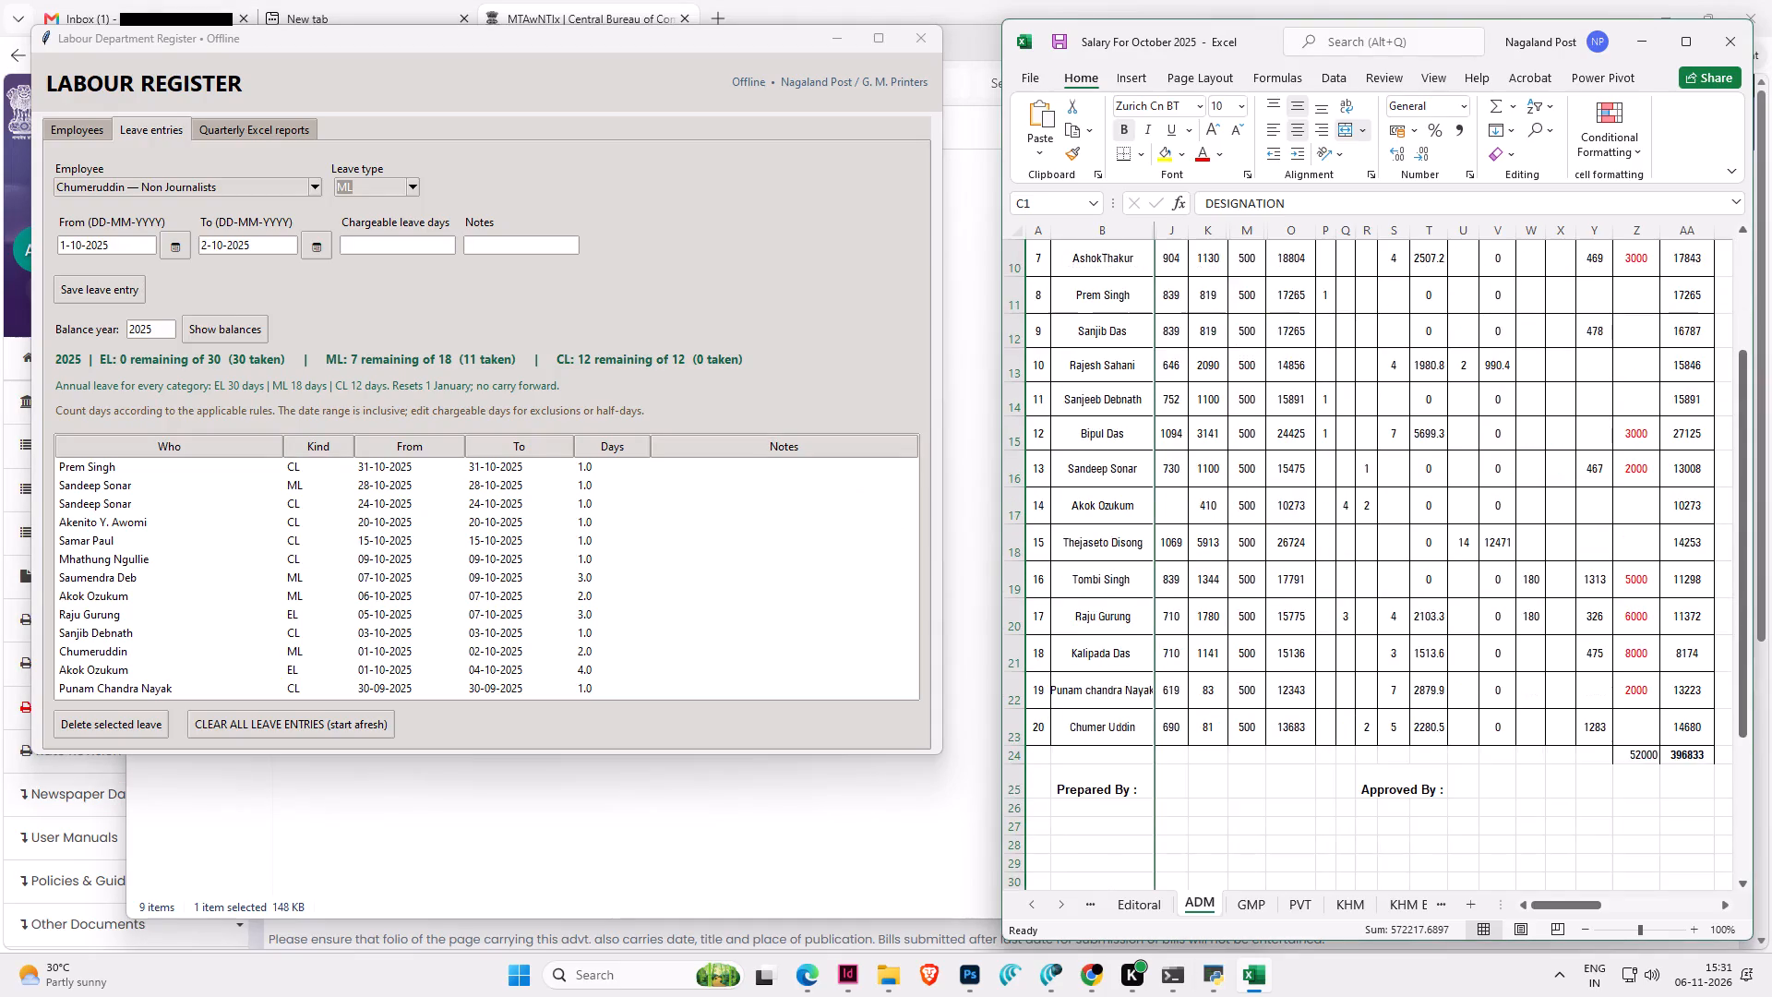
scroll(1227, 480, "up", 2)
left_click(1256, 910)
scroll(1246, 622, "up", 1)
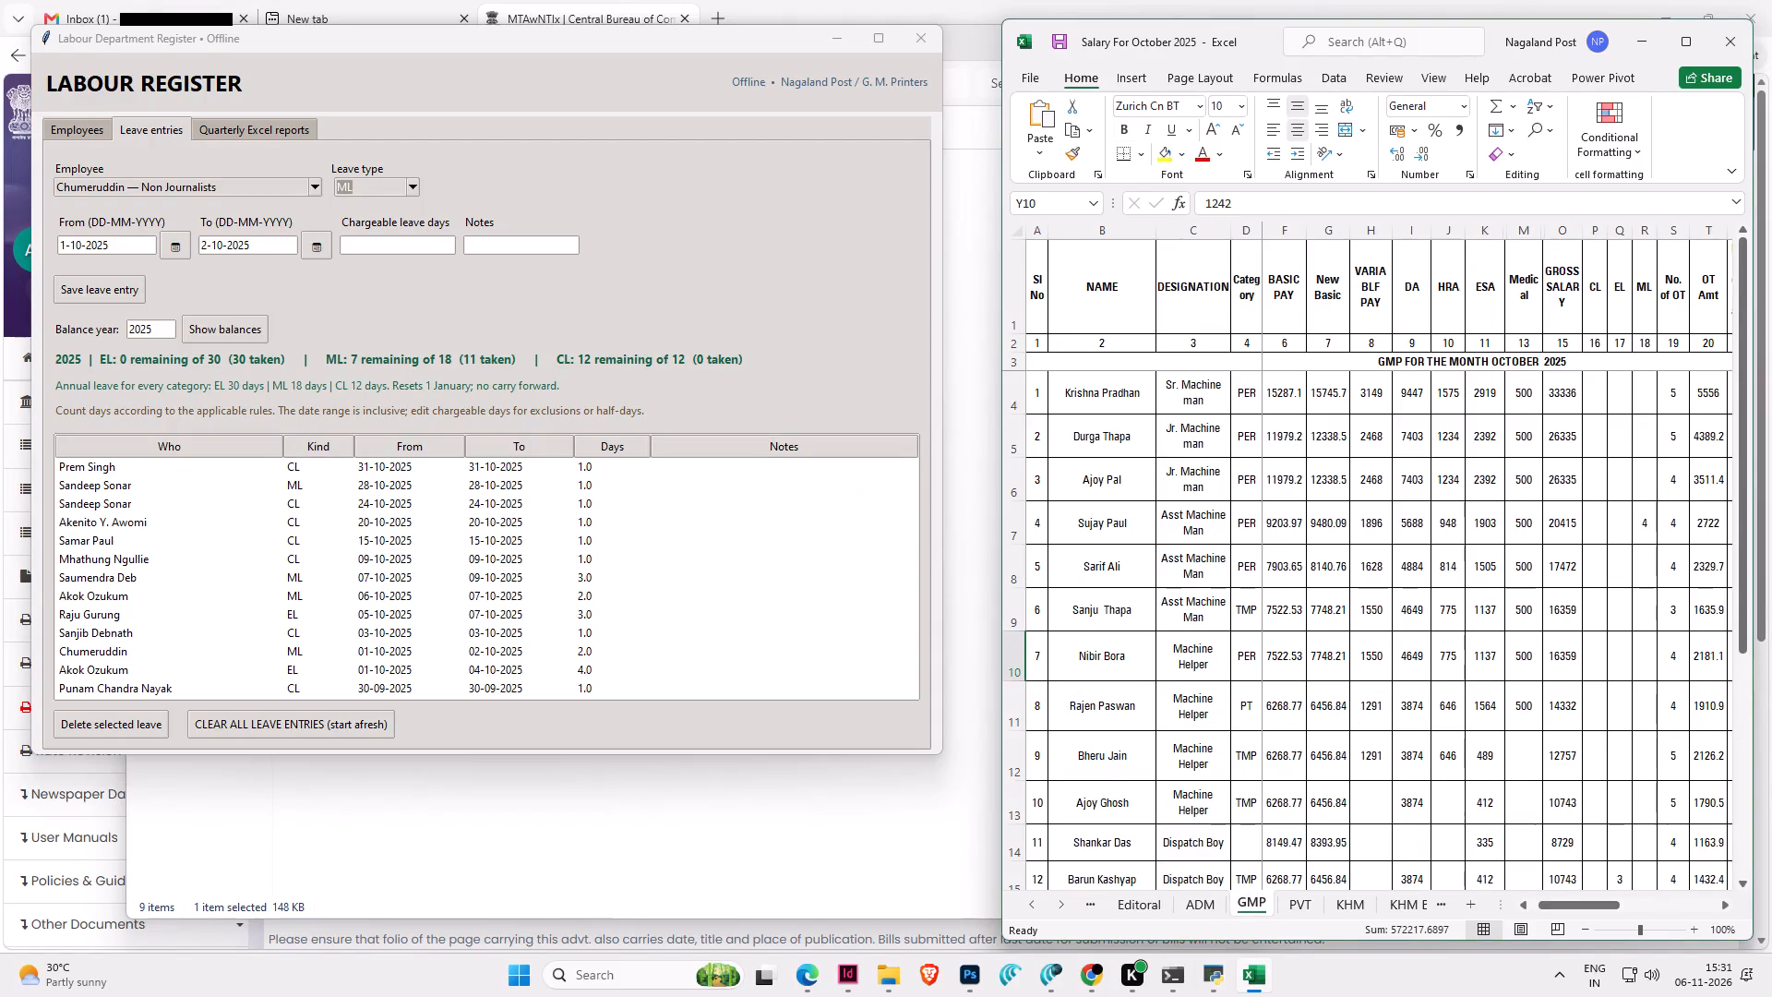
left_click_drag(1208, 233, 1440, 258)
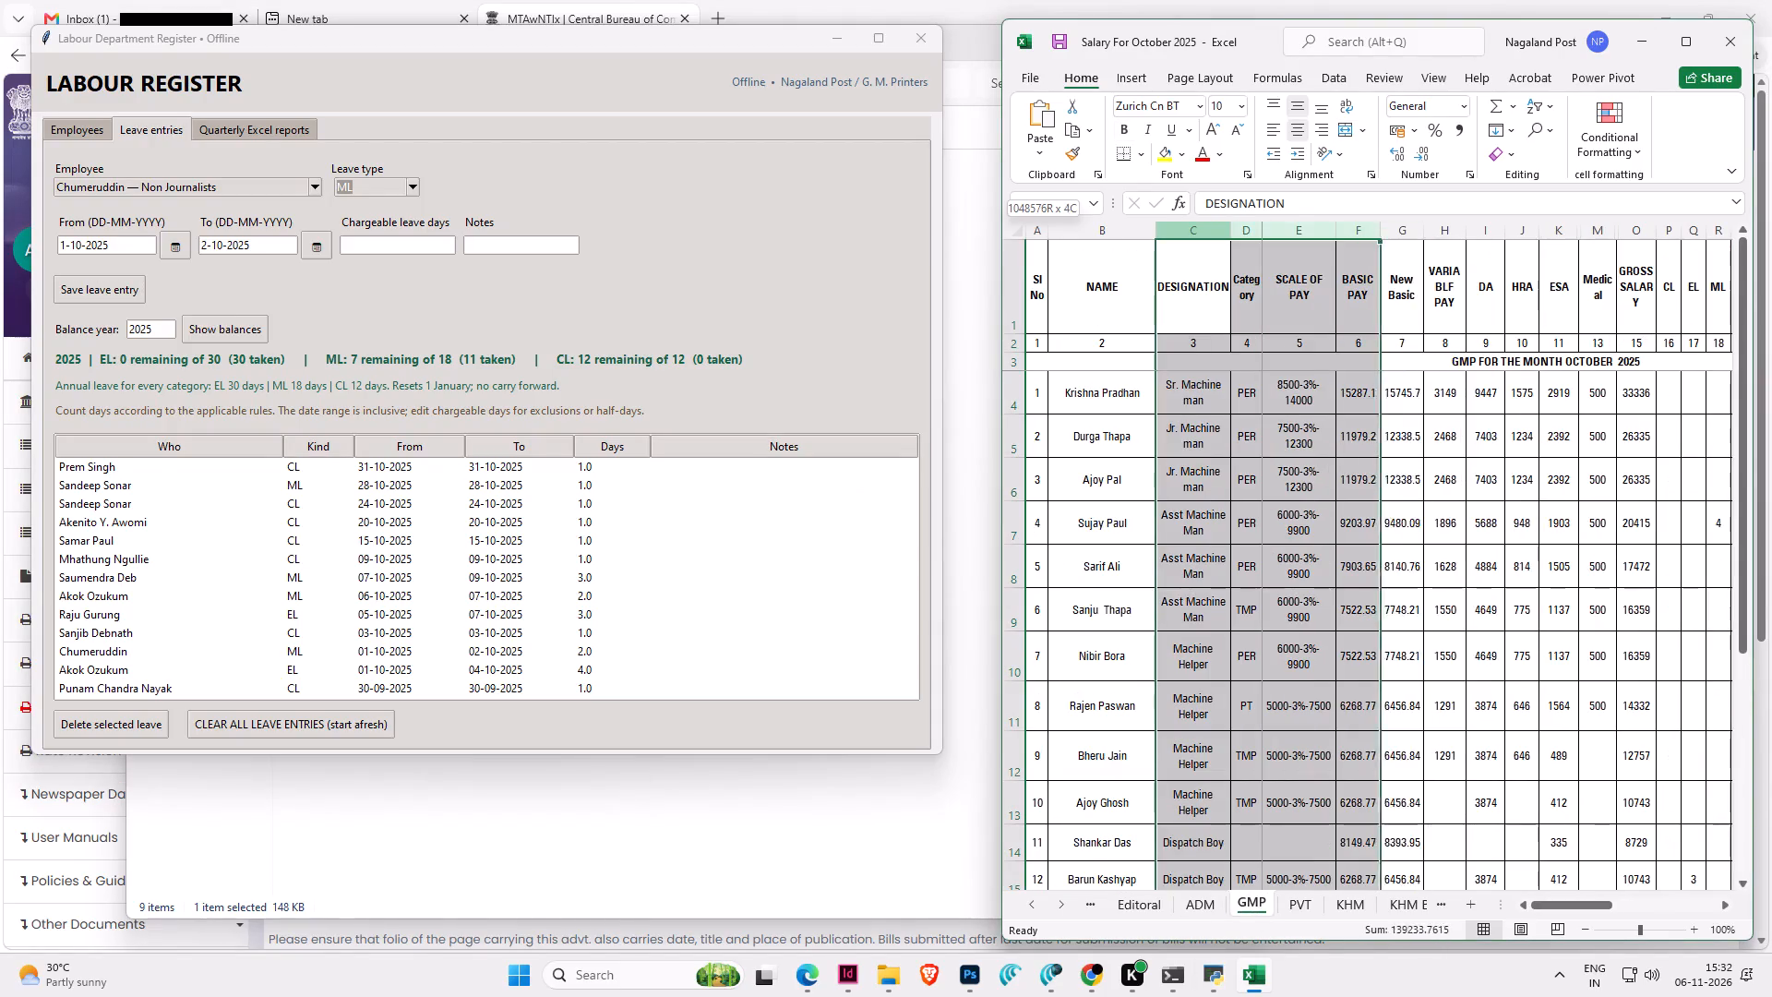
left_click_drag(1440, 258, 1455, 258)
right_click(1366, 411)
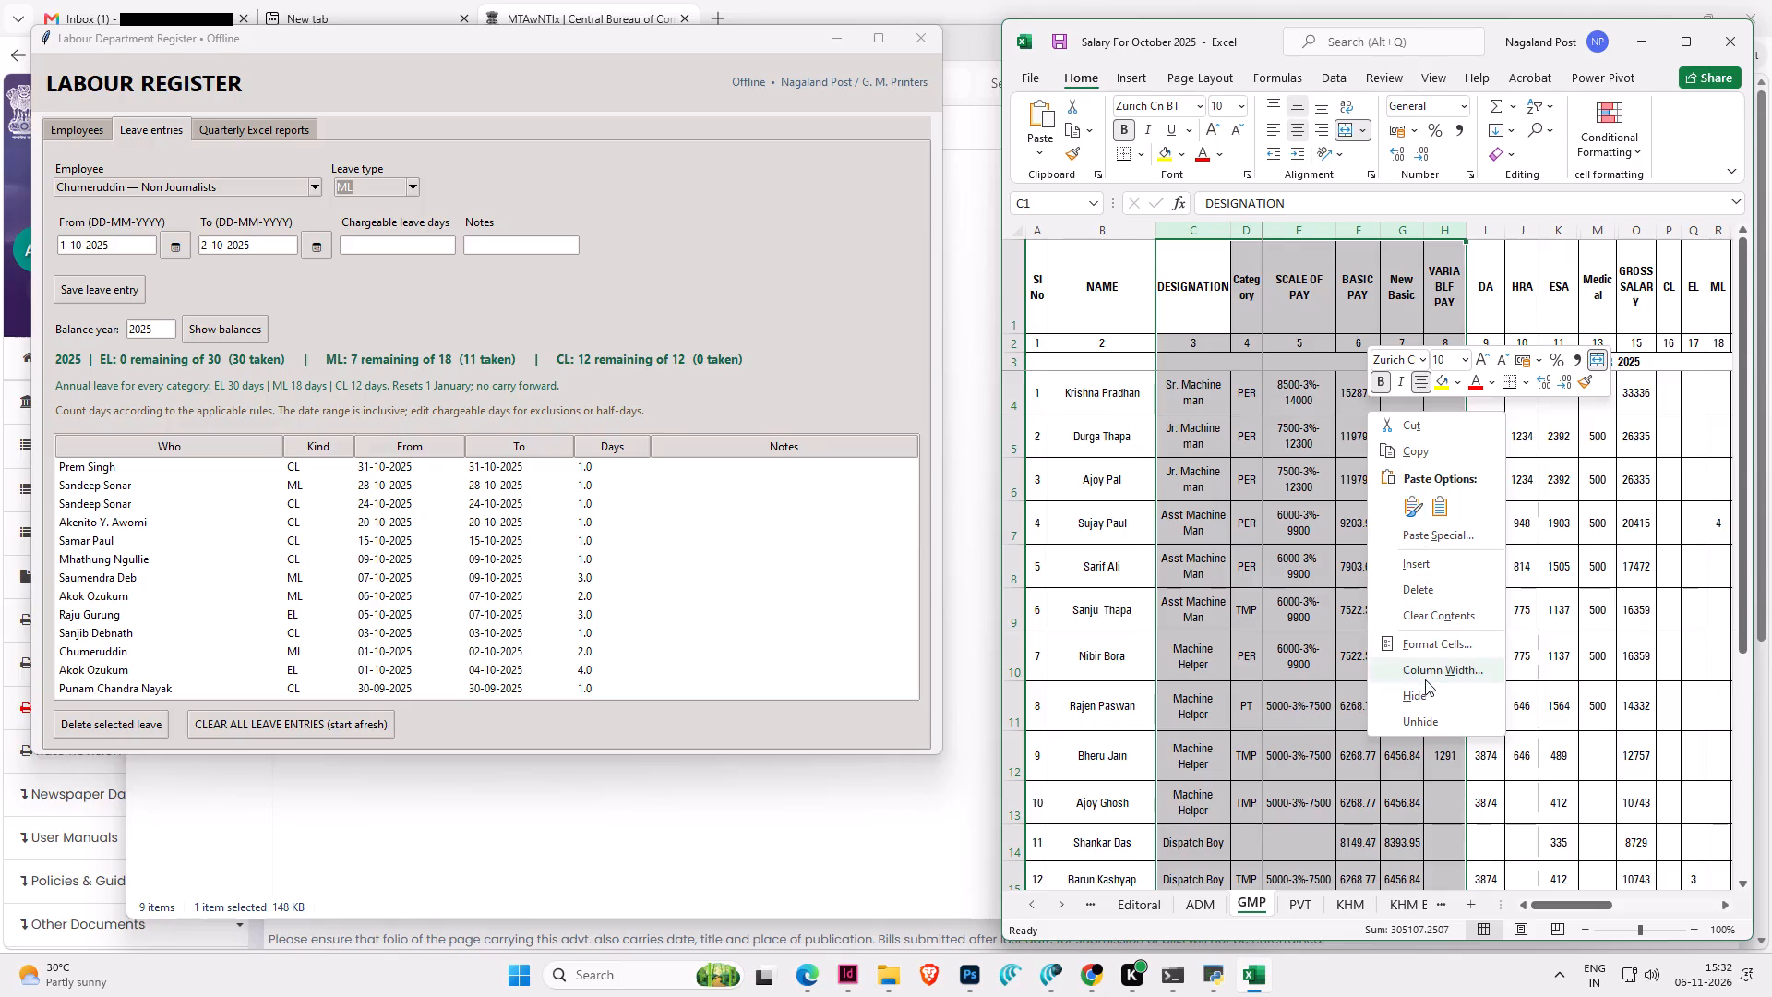
left_click(1424, 692)
left_click(1370, 620)
scroll(1370, 620, "up", 3)
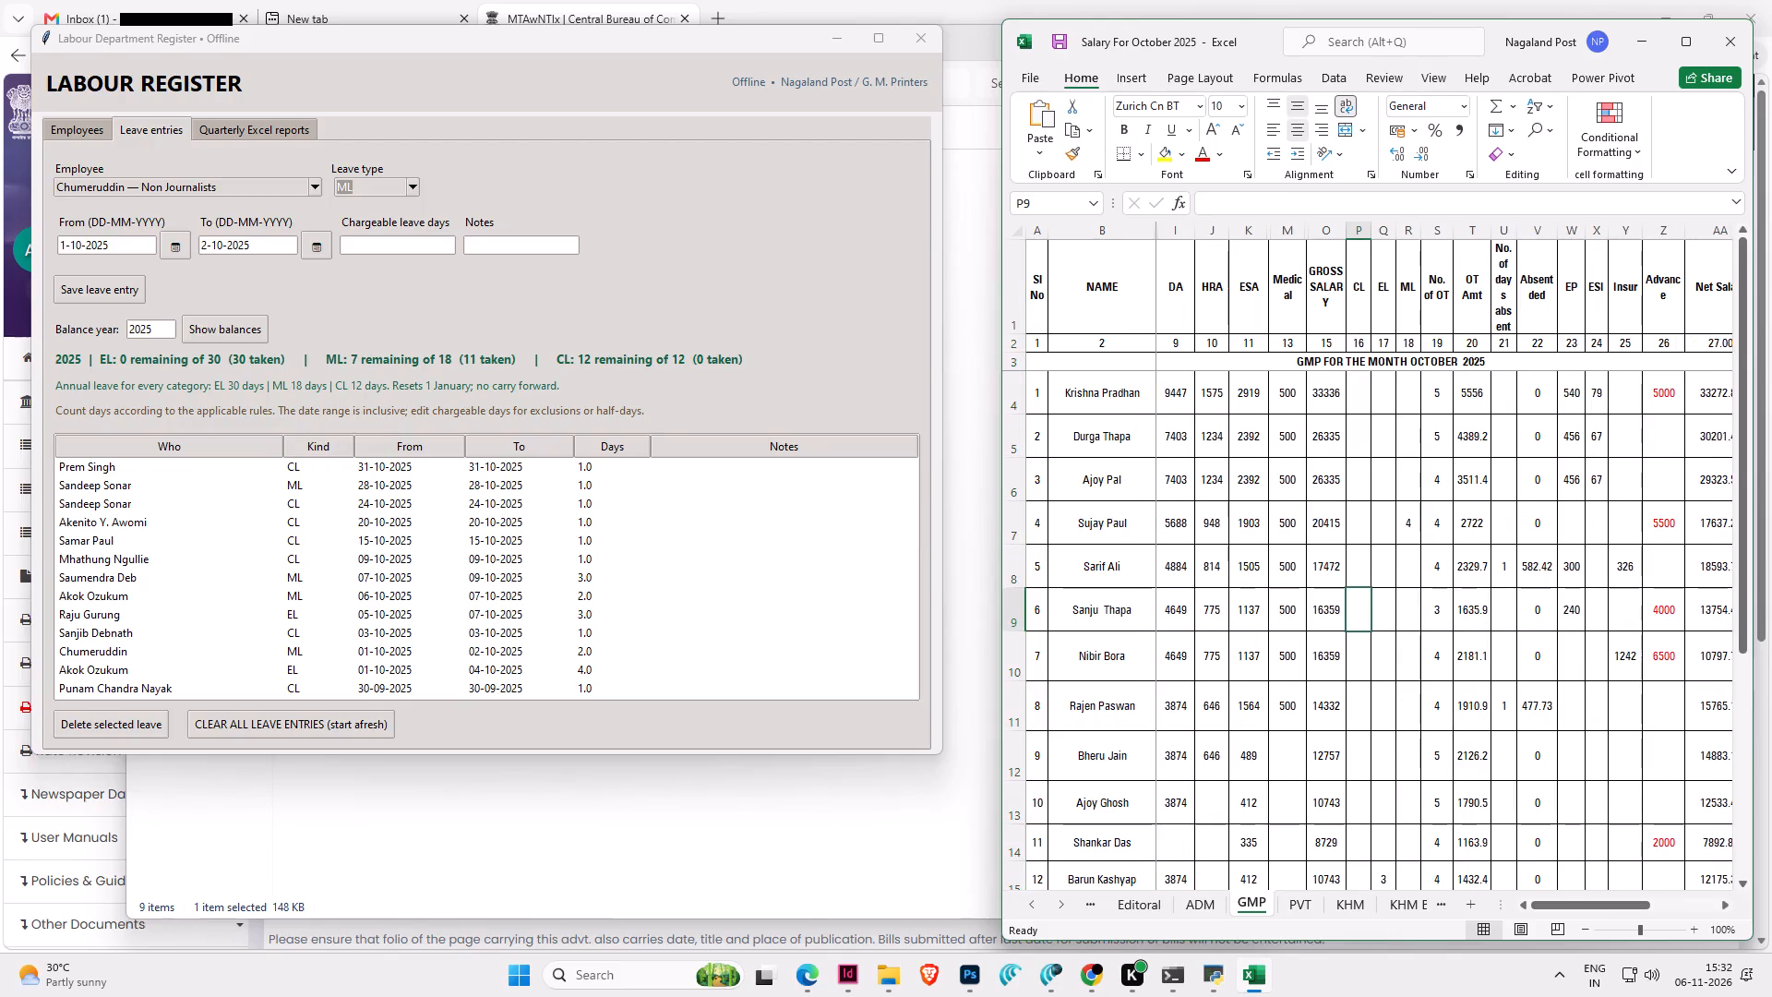
Record ML leave from 16-10-2025 to 19-10-2025 for the factory worker with serial number 4 on the GMP sheet.
left_click(148, 182)
scroll(156, 285, "down", 1)
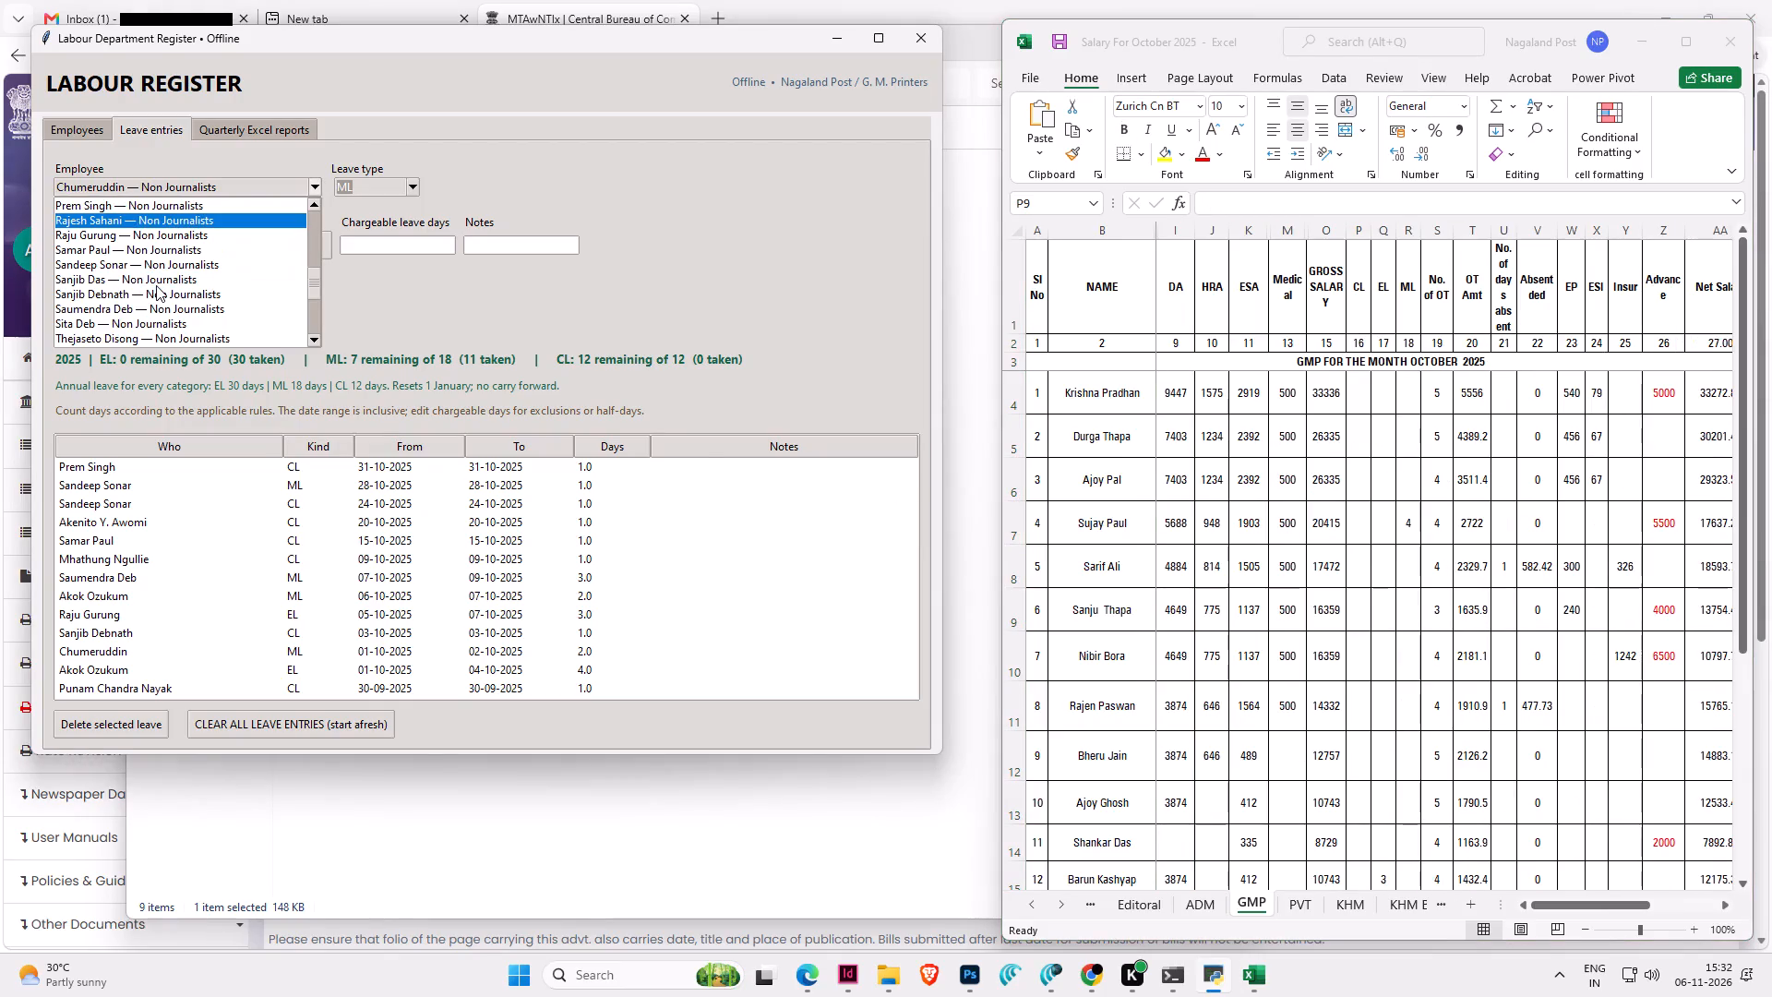
scroll(156, 285, "up", 5)
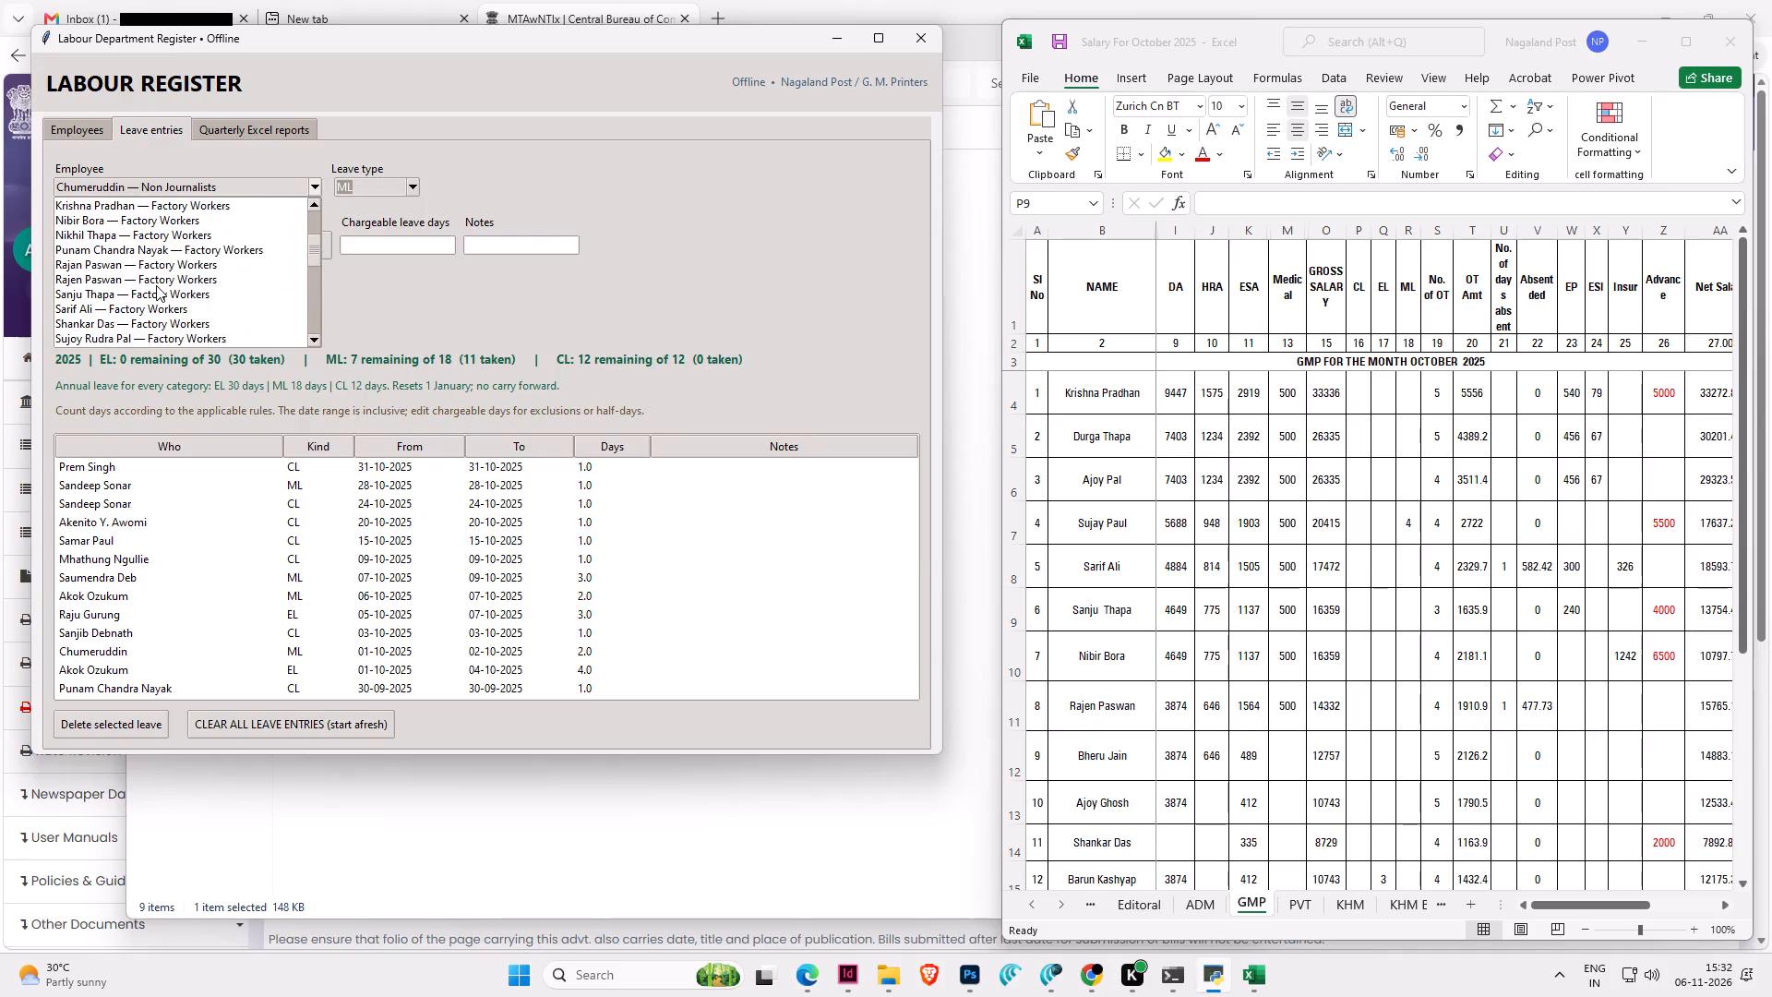
left_click(146, 333)
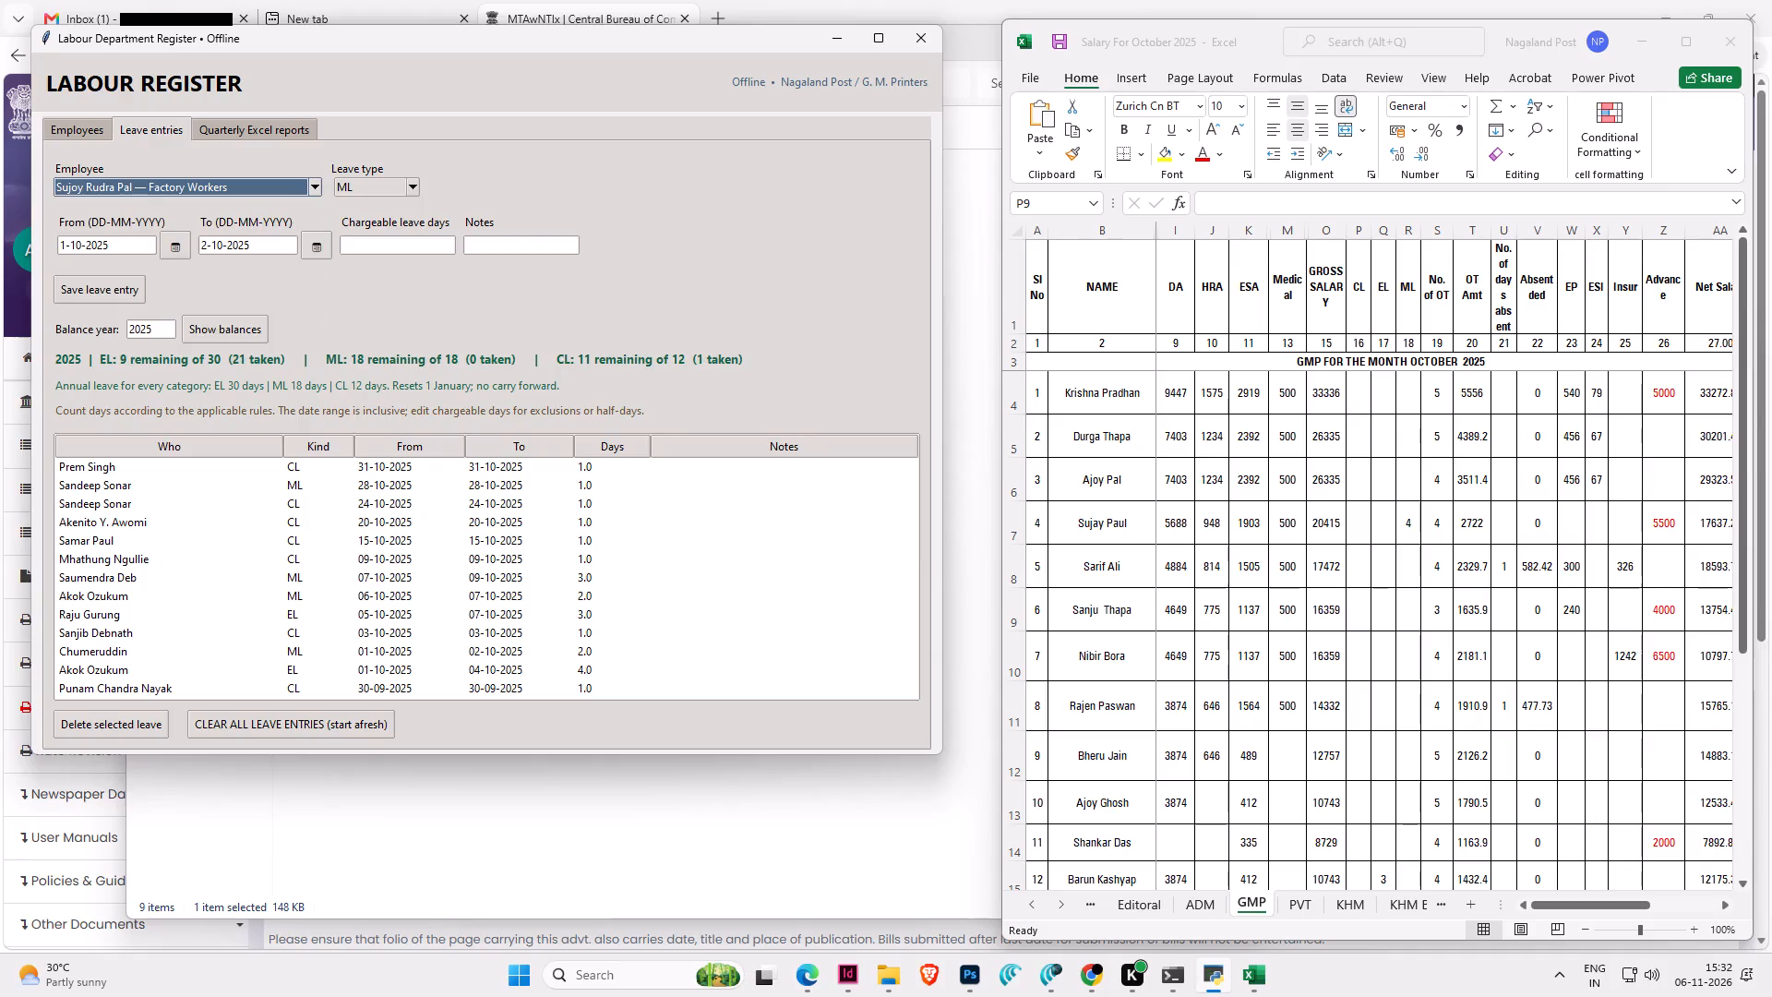
left_click_drag(66, 239, 39, 239)
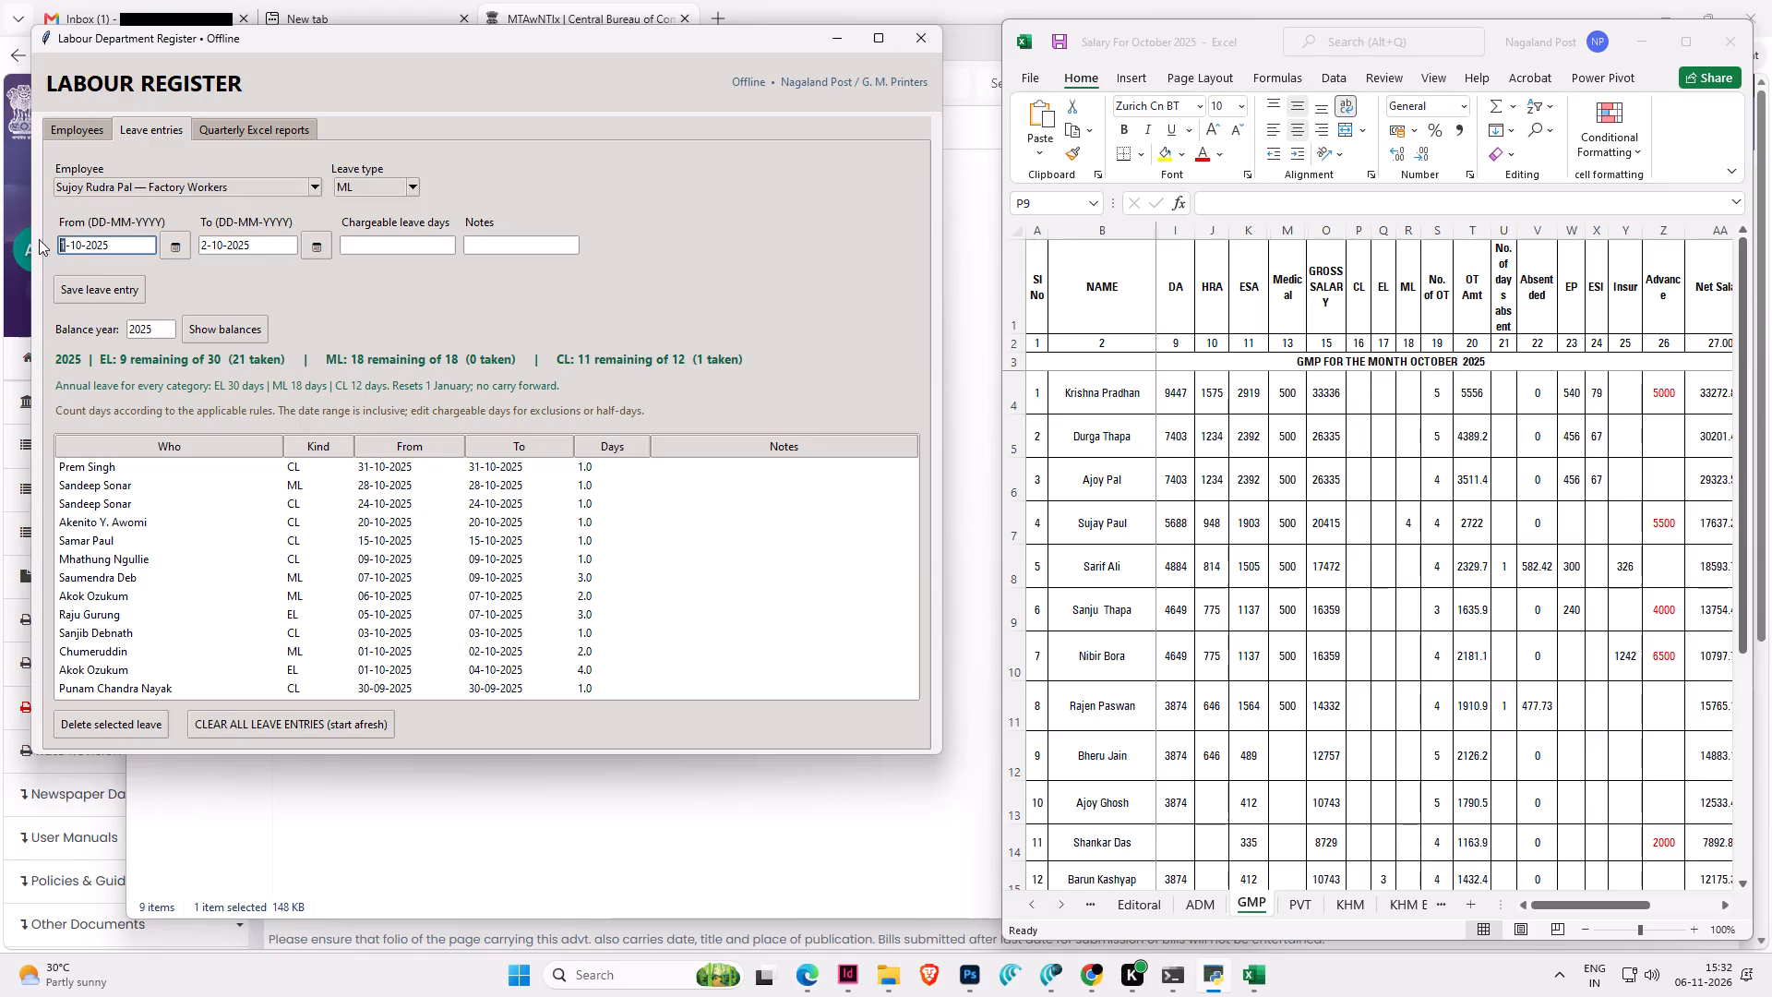
type("16")
left_click_drag(205, 243, 186, 239)
type("19")
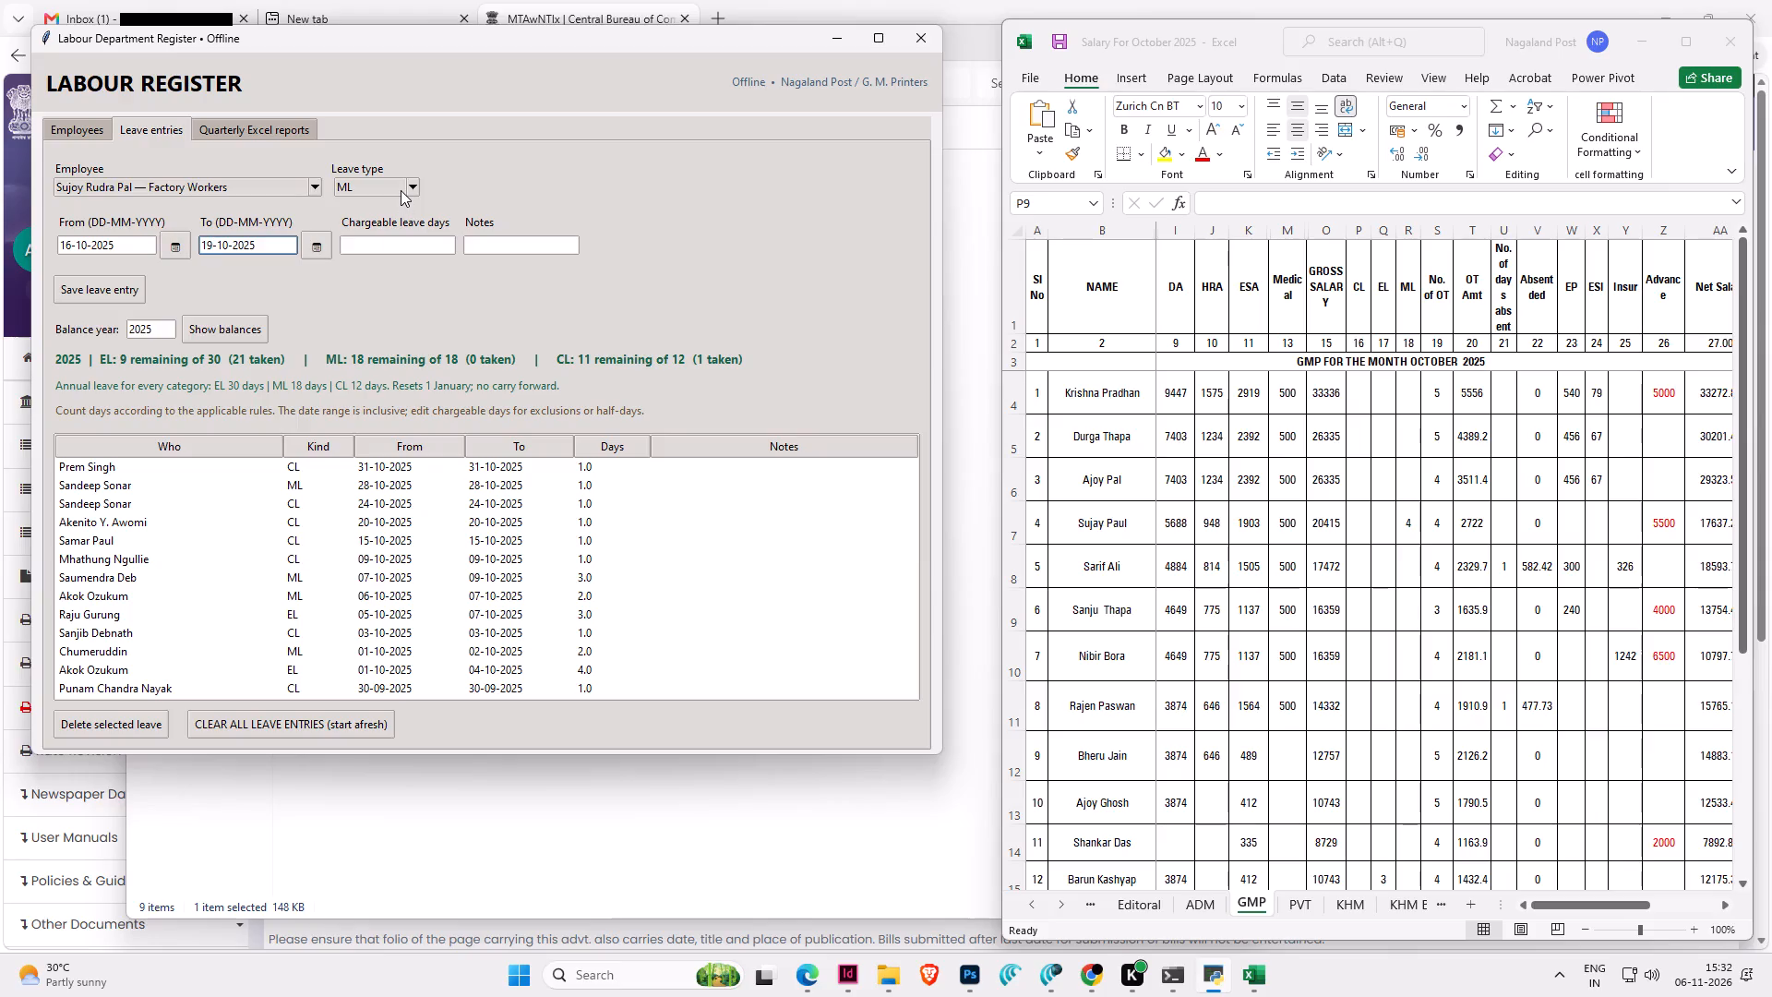
left_click(99, 291)
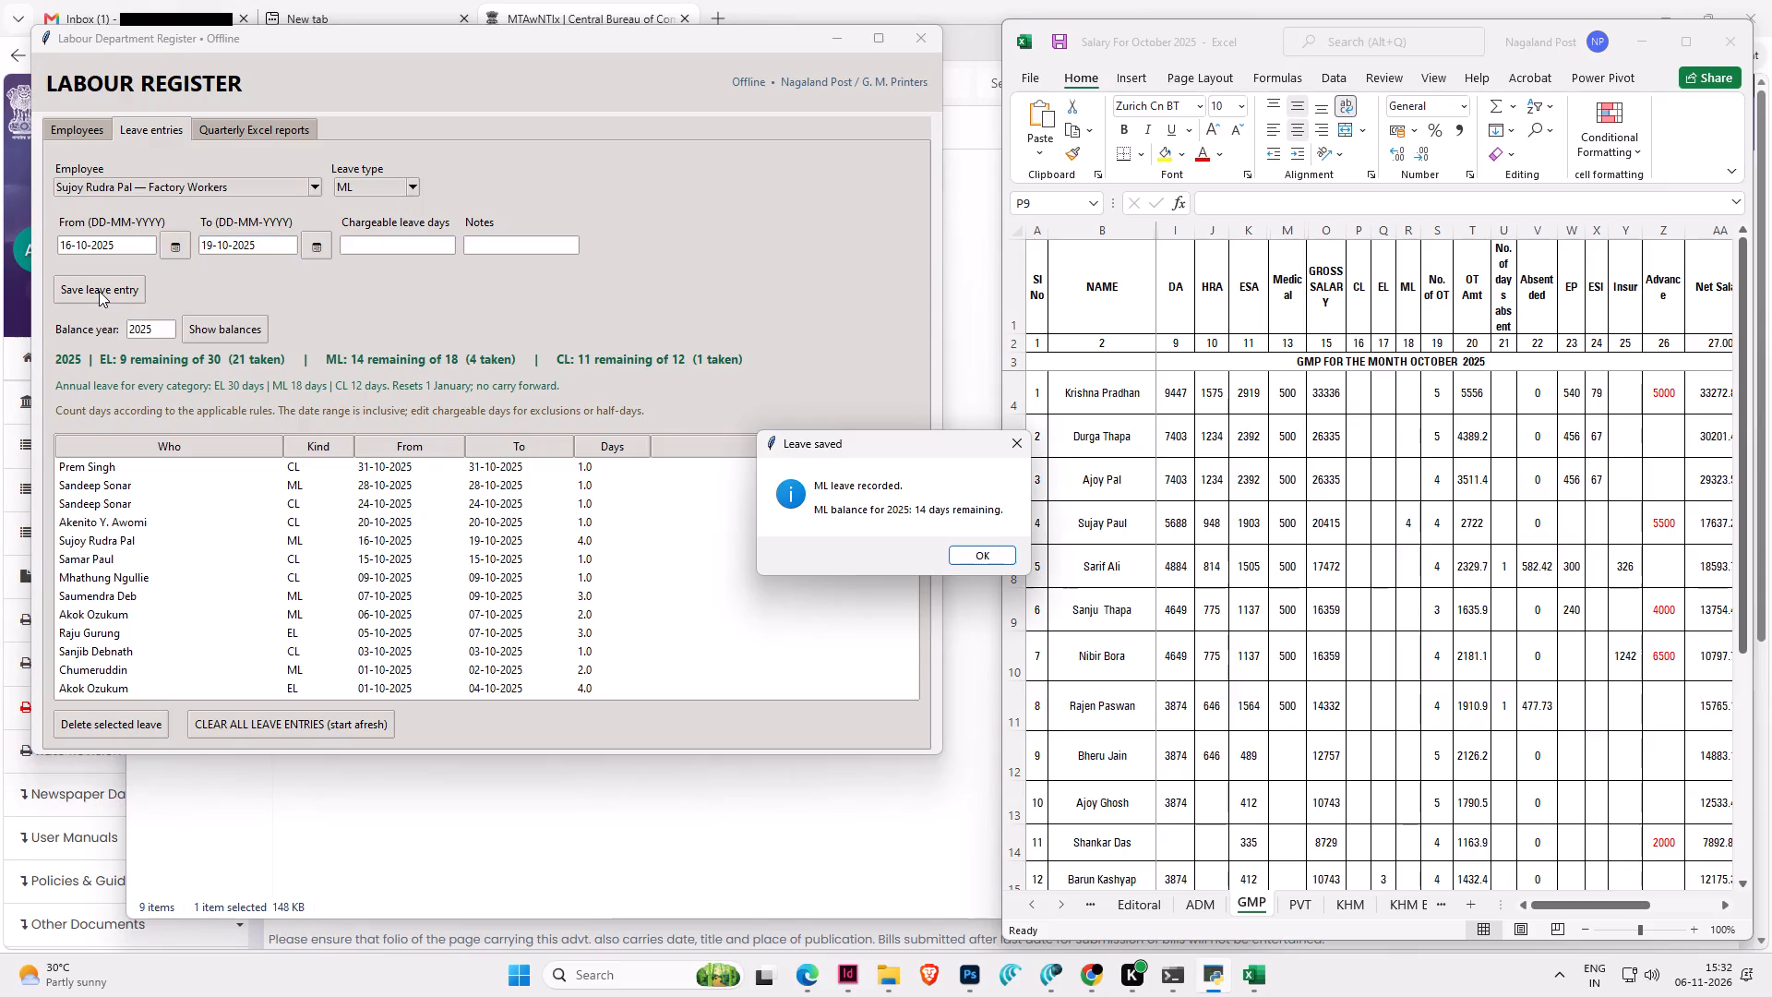
left_click(966, 551)
Record EL leave from 8-10-2025 to 9-10-2025 for the factory worker with serial number 12 on the GMP sheet.
left_click(1323, 630)
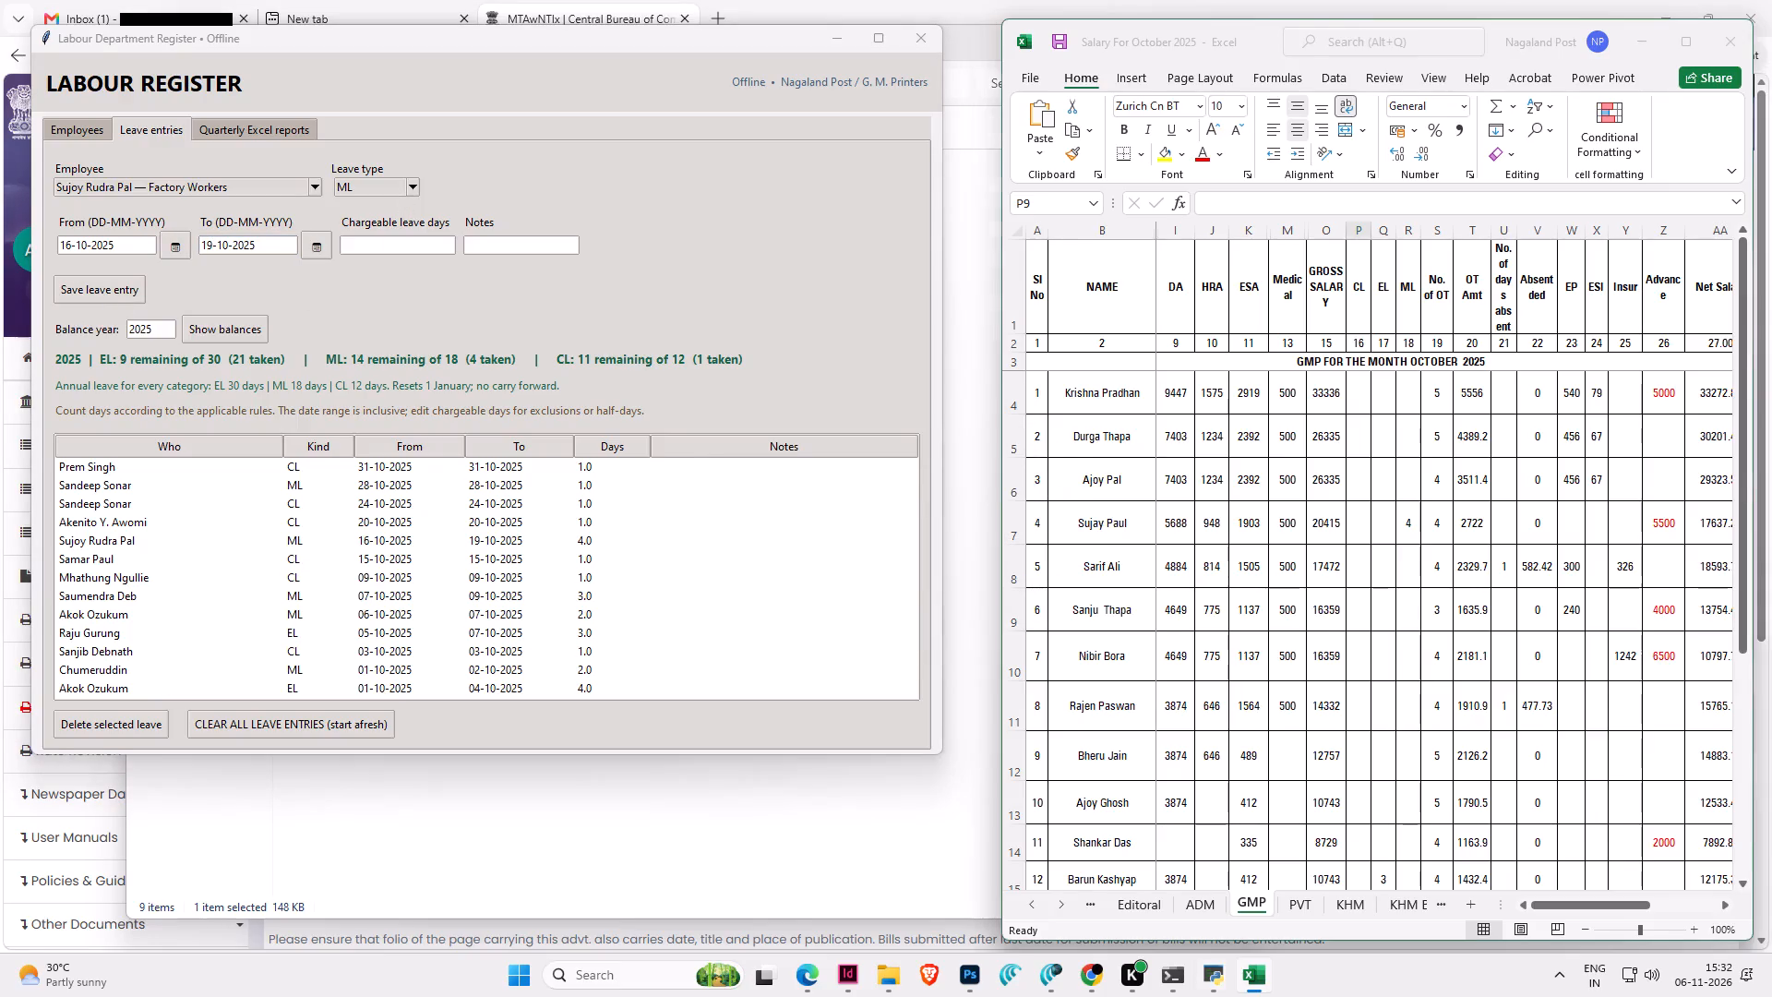
scroll(1323, 630, "down", 2)
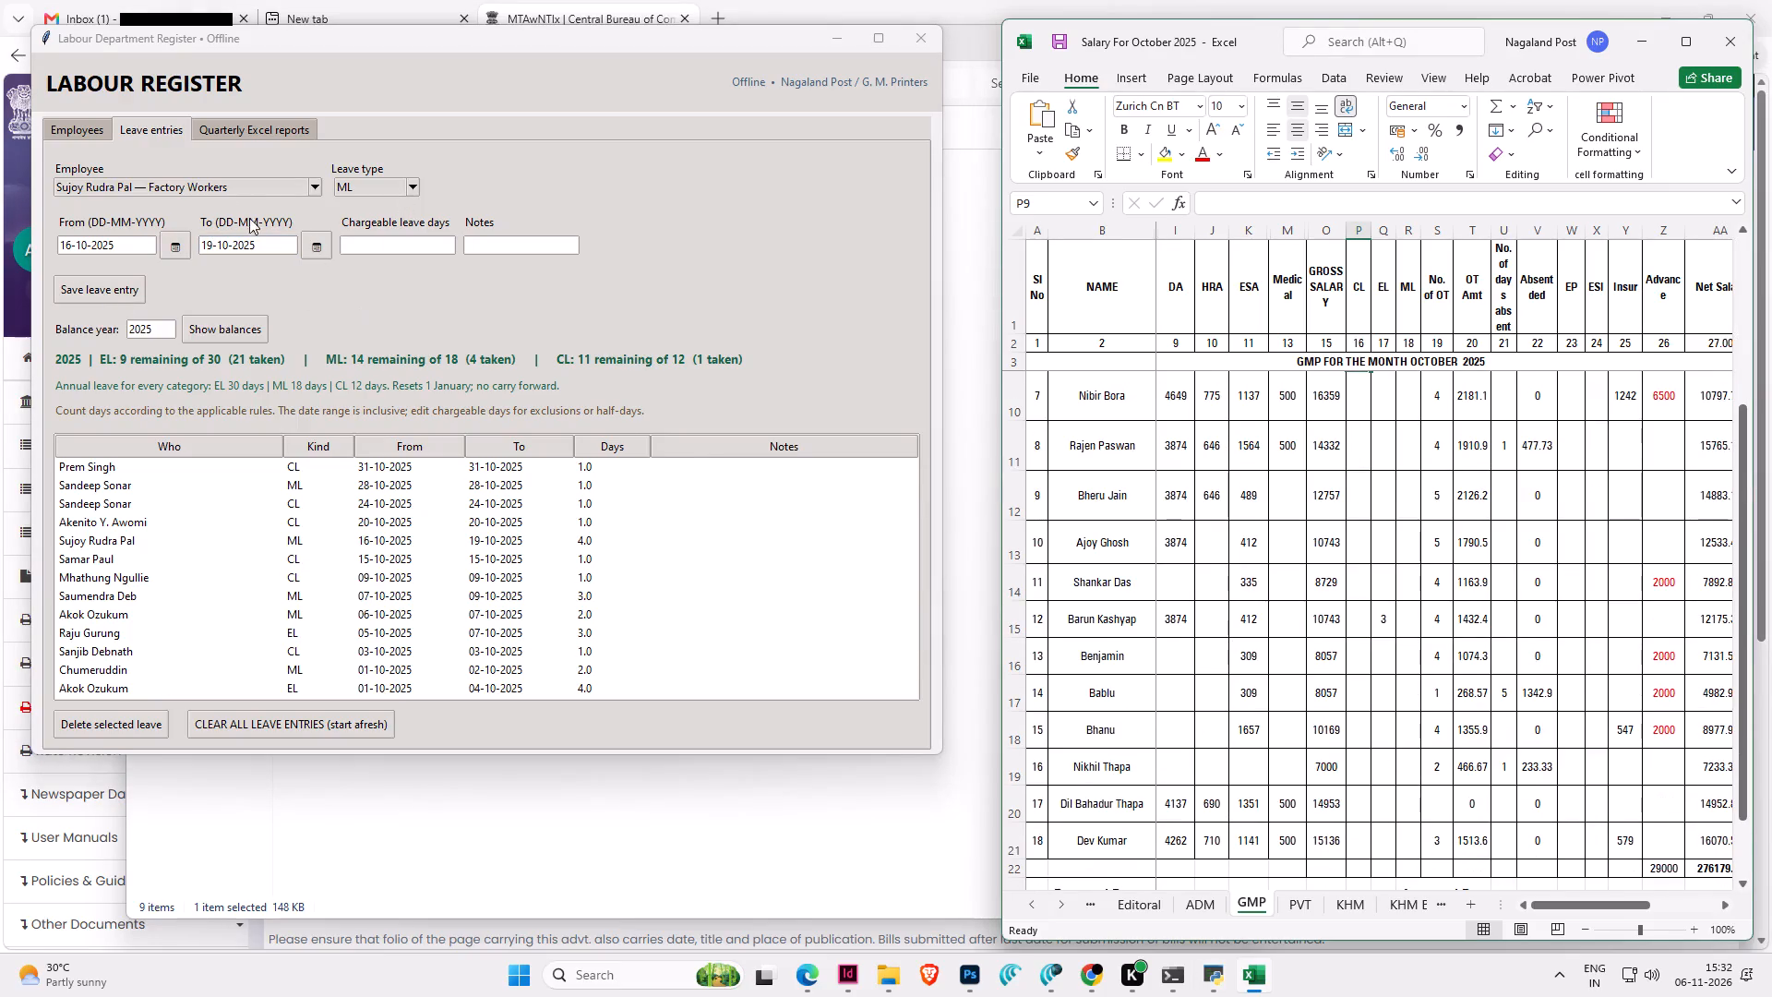
left_click(225, 187)
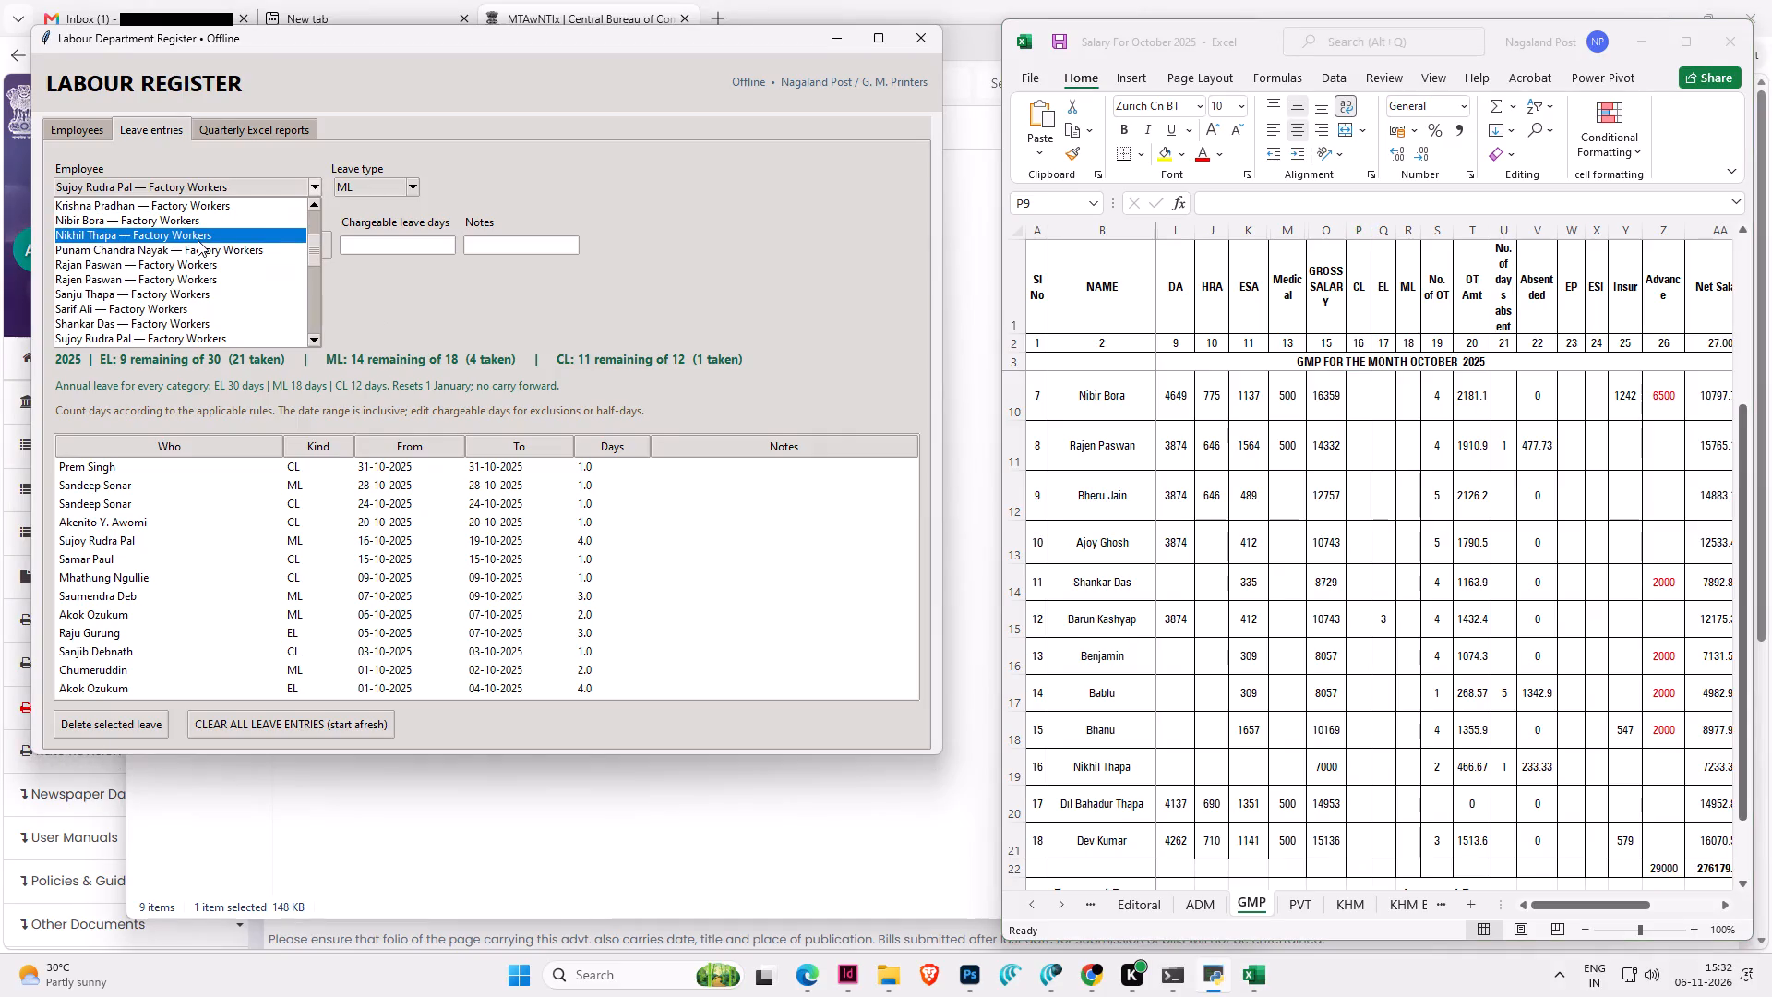
scroll(198, 240, "up", 2)
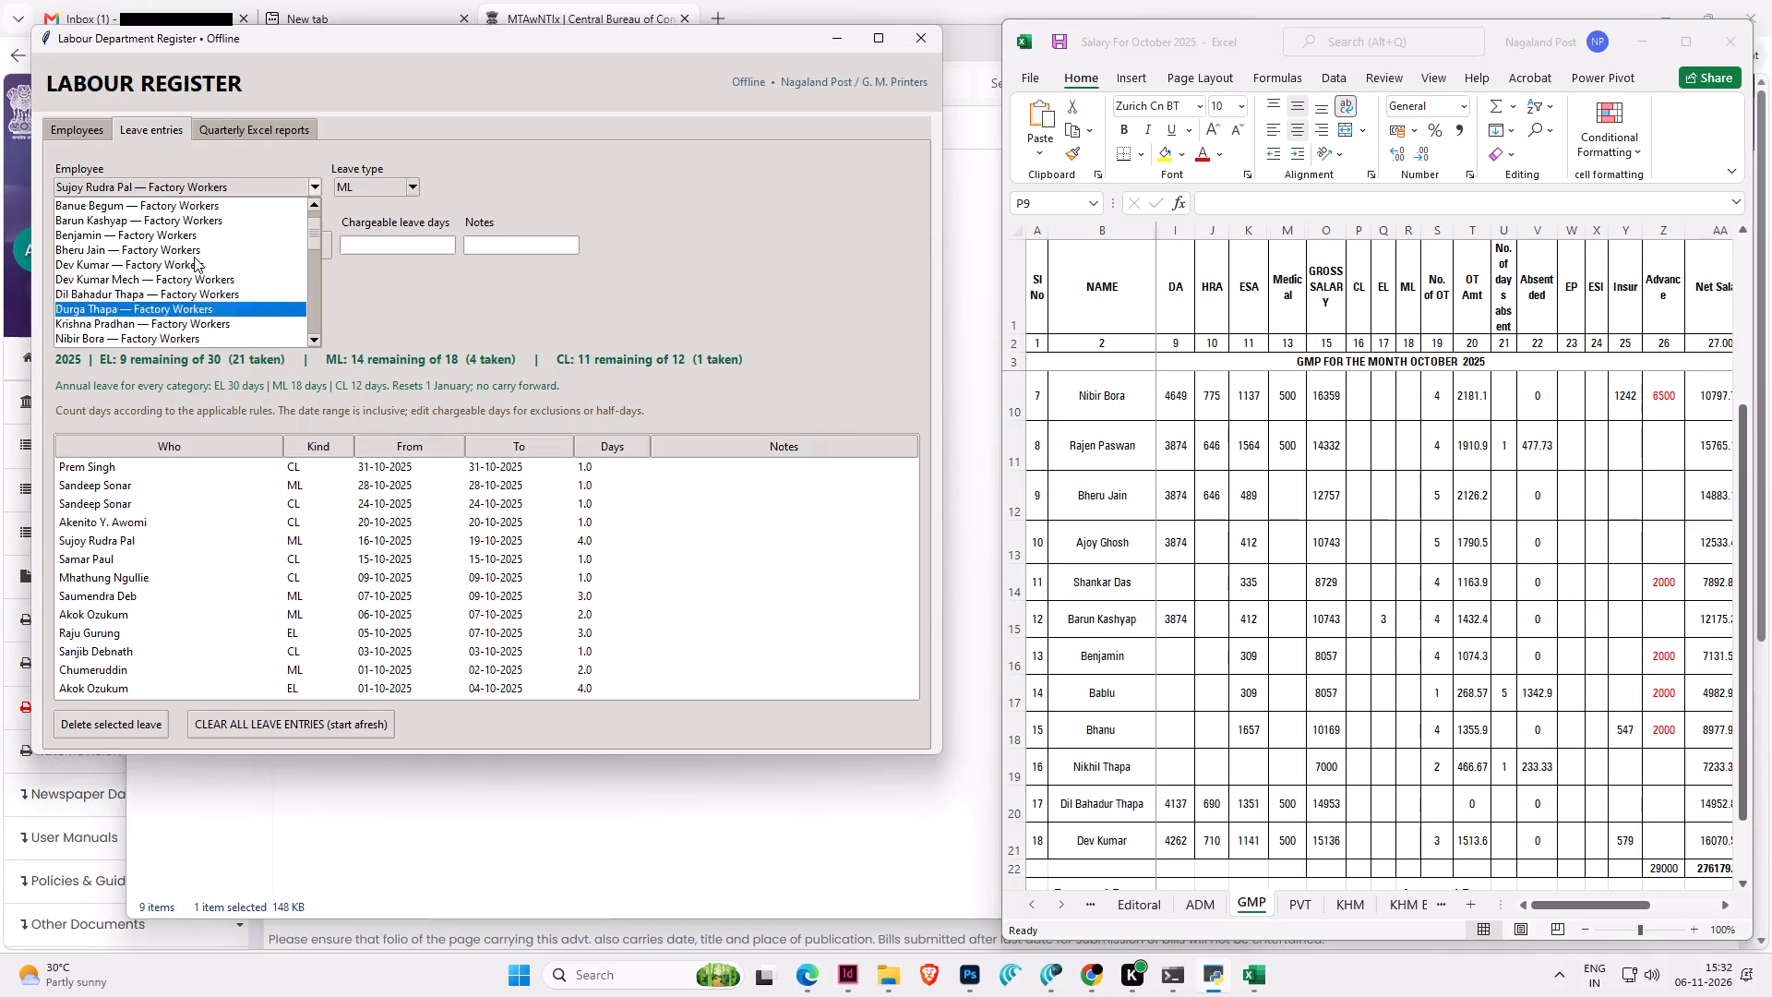
scroll(194, 257, "up", 1)
left_click(166, 264)
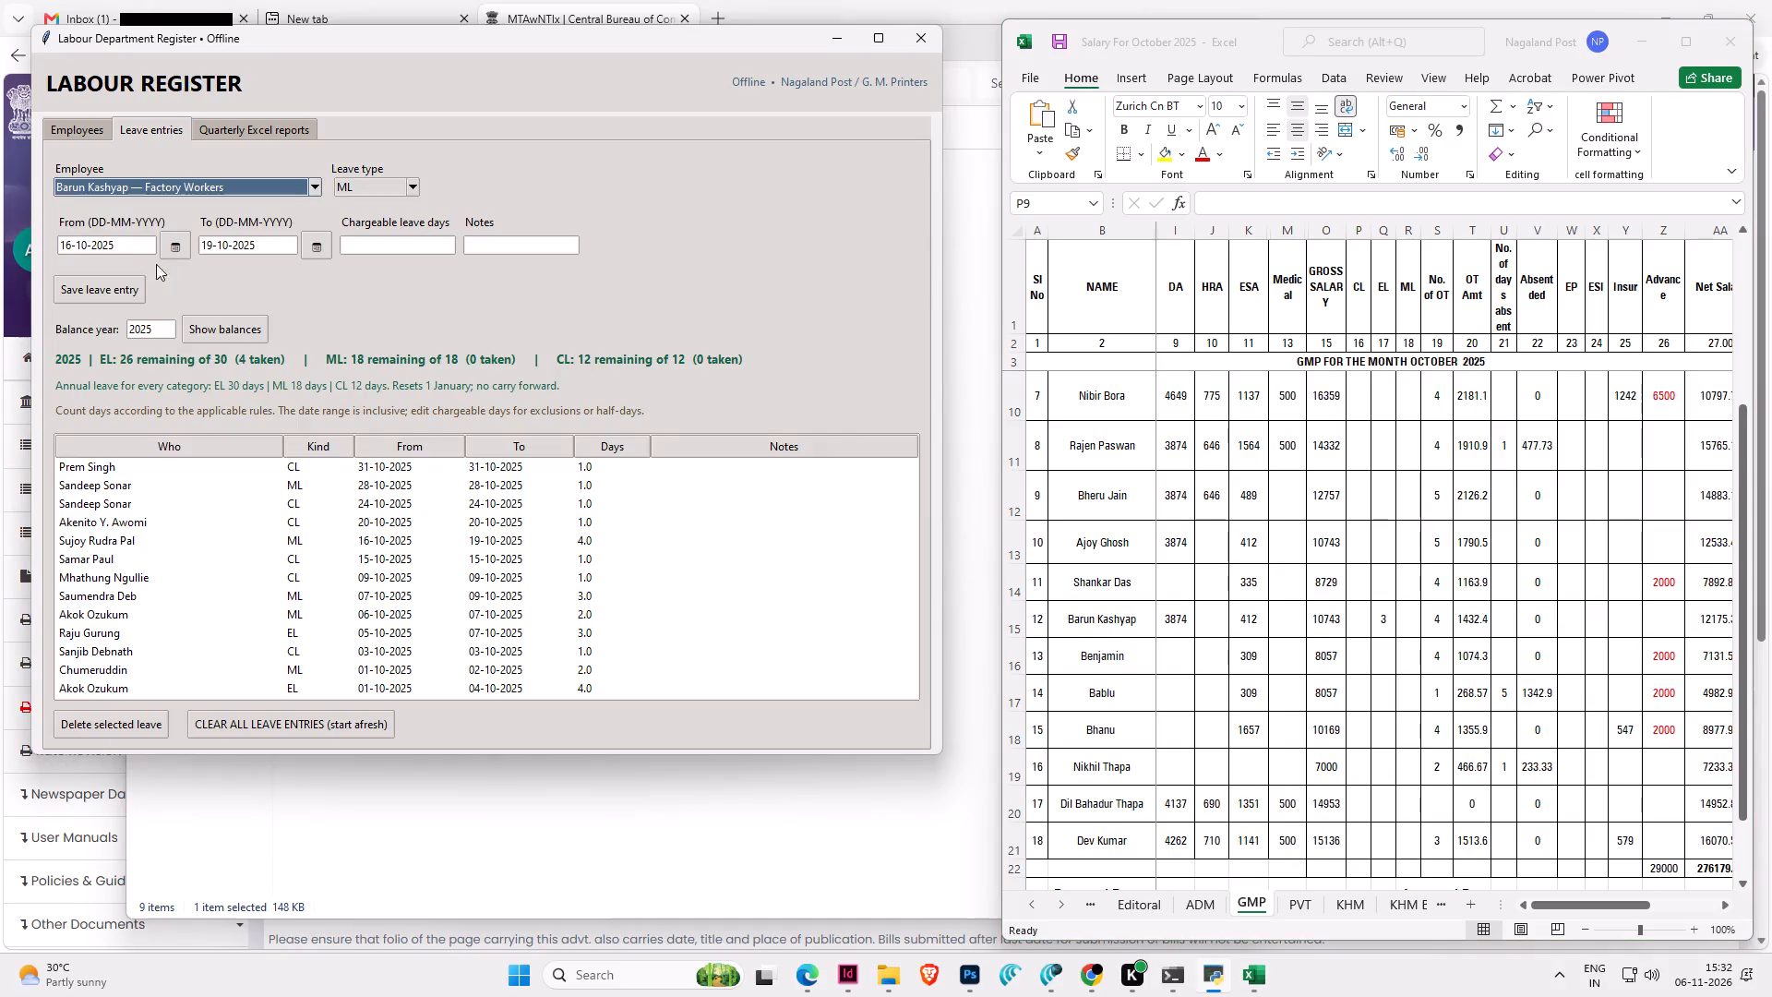
left_click_drag(71, 244, 29, 238)
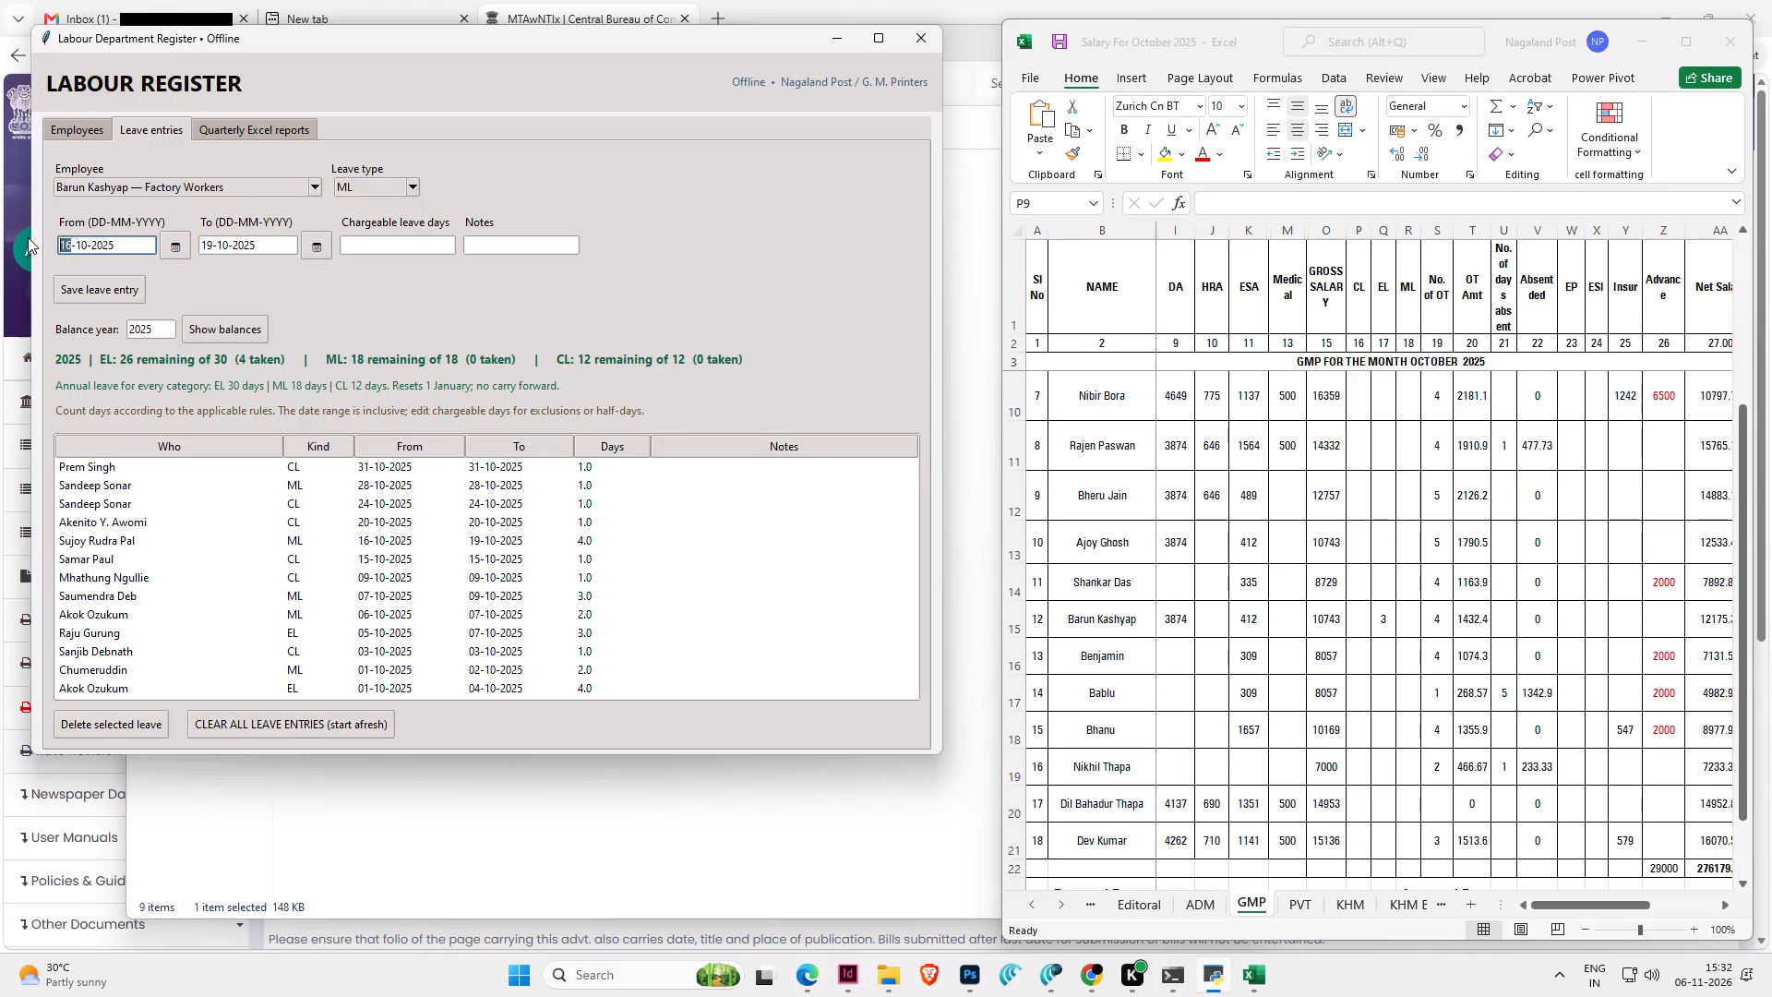
key("8")
left_click(207, 242)
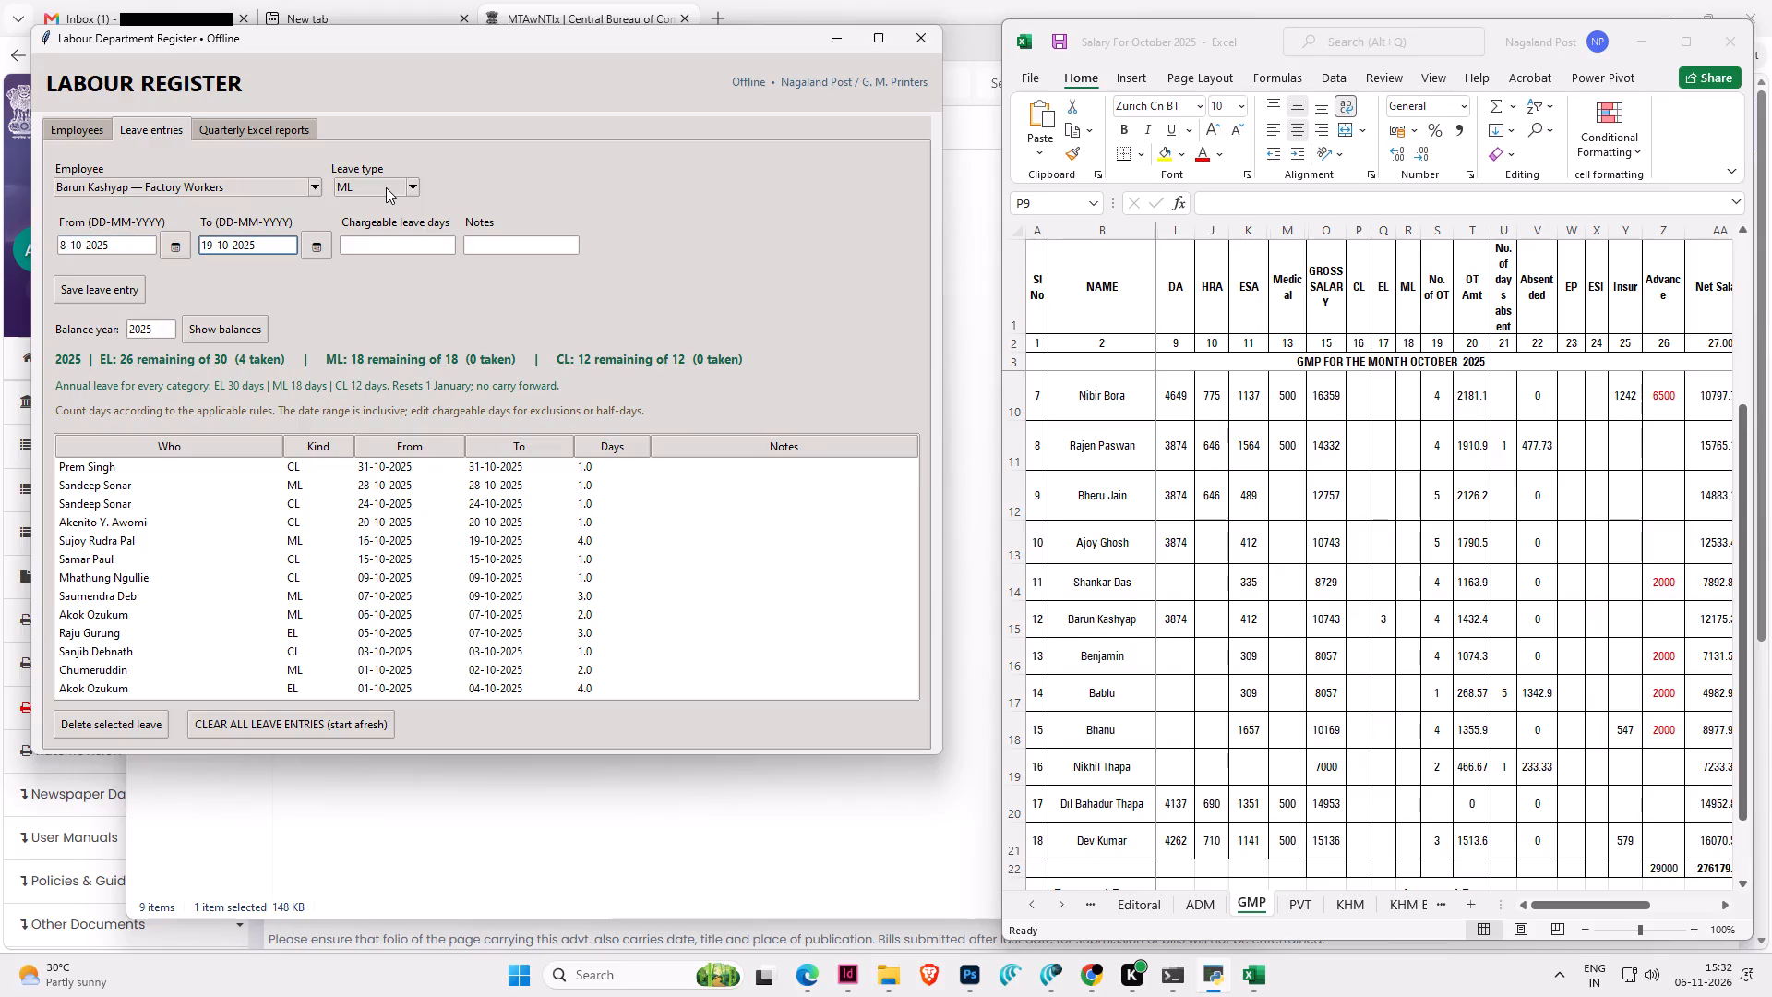
key("BackSpace")
left_click(386, 187)
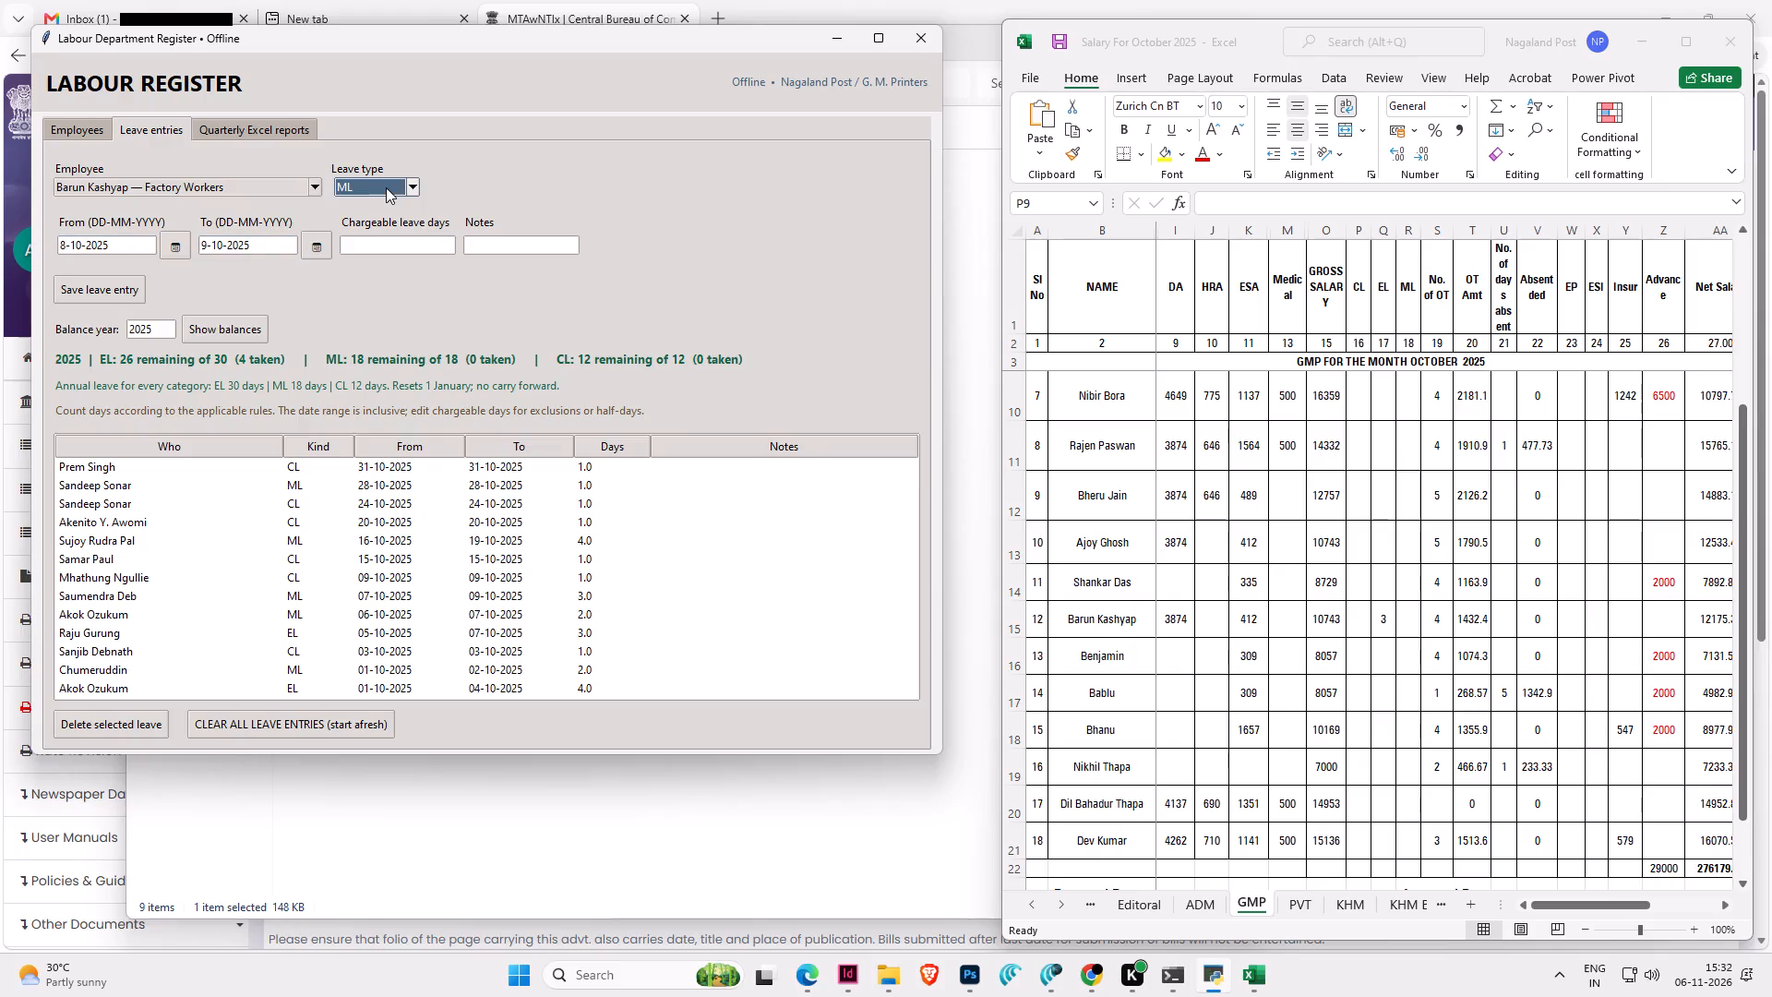
left_click(383, 220)
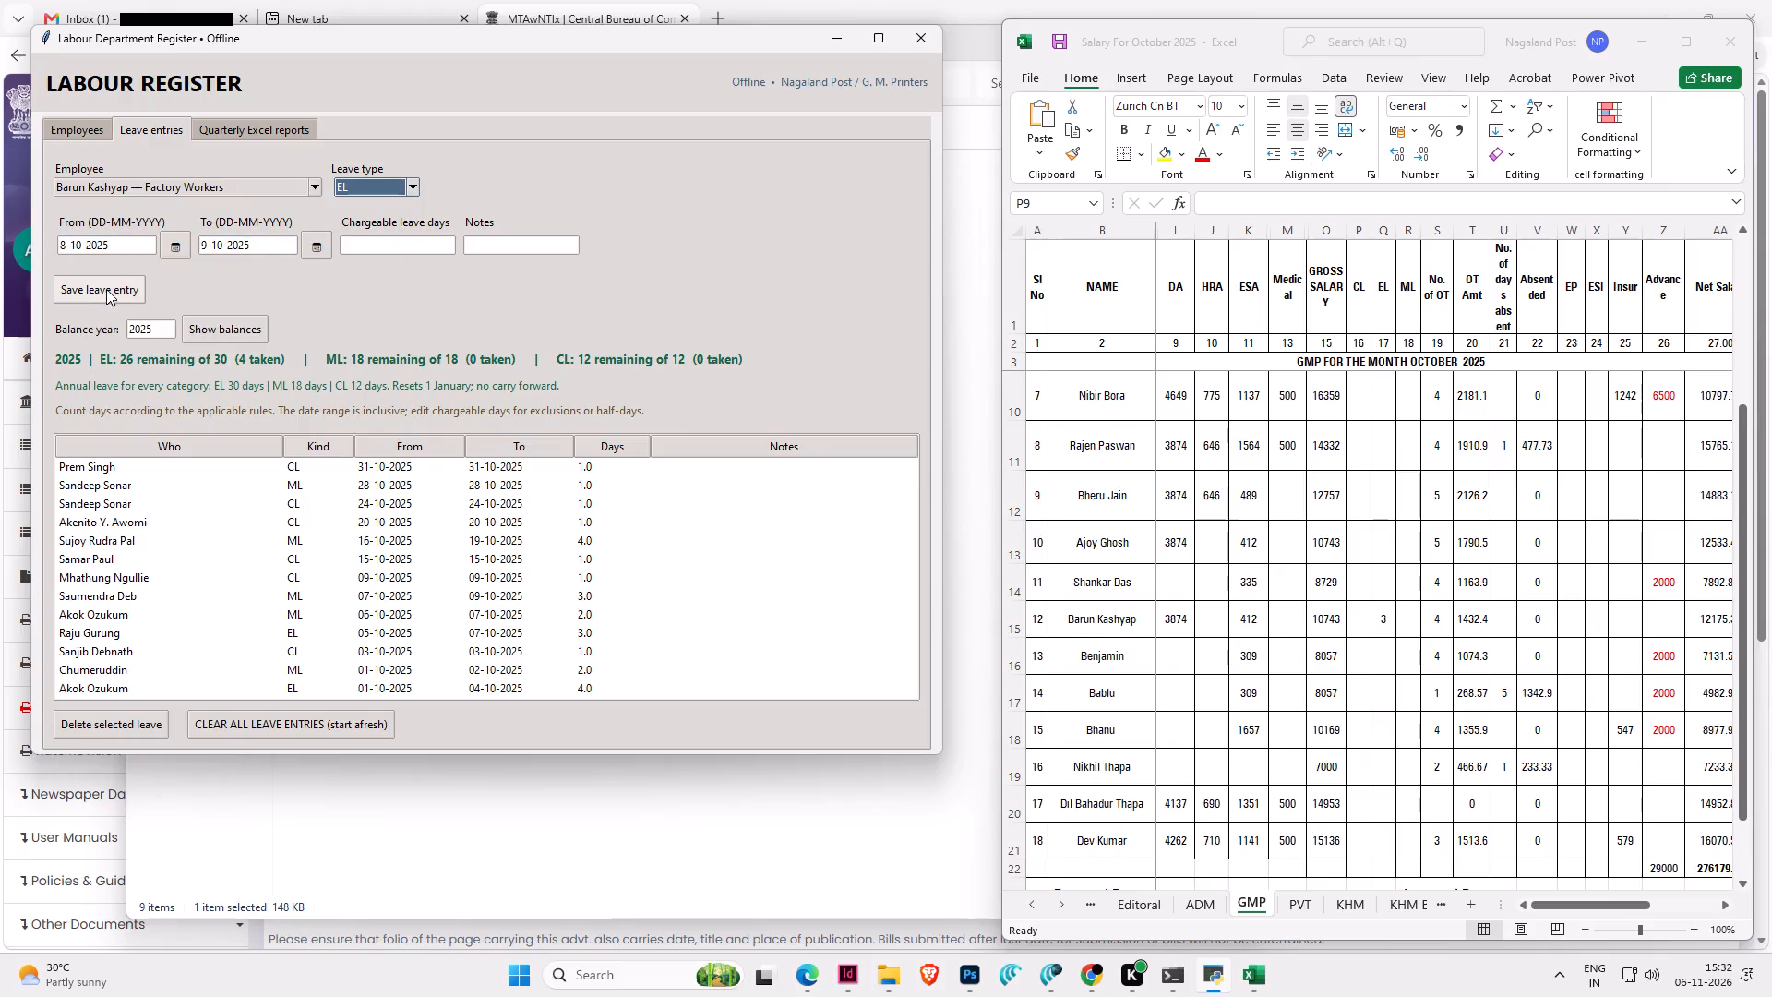
left_click(101, 286)
left_click(964, 550)
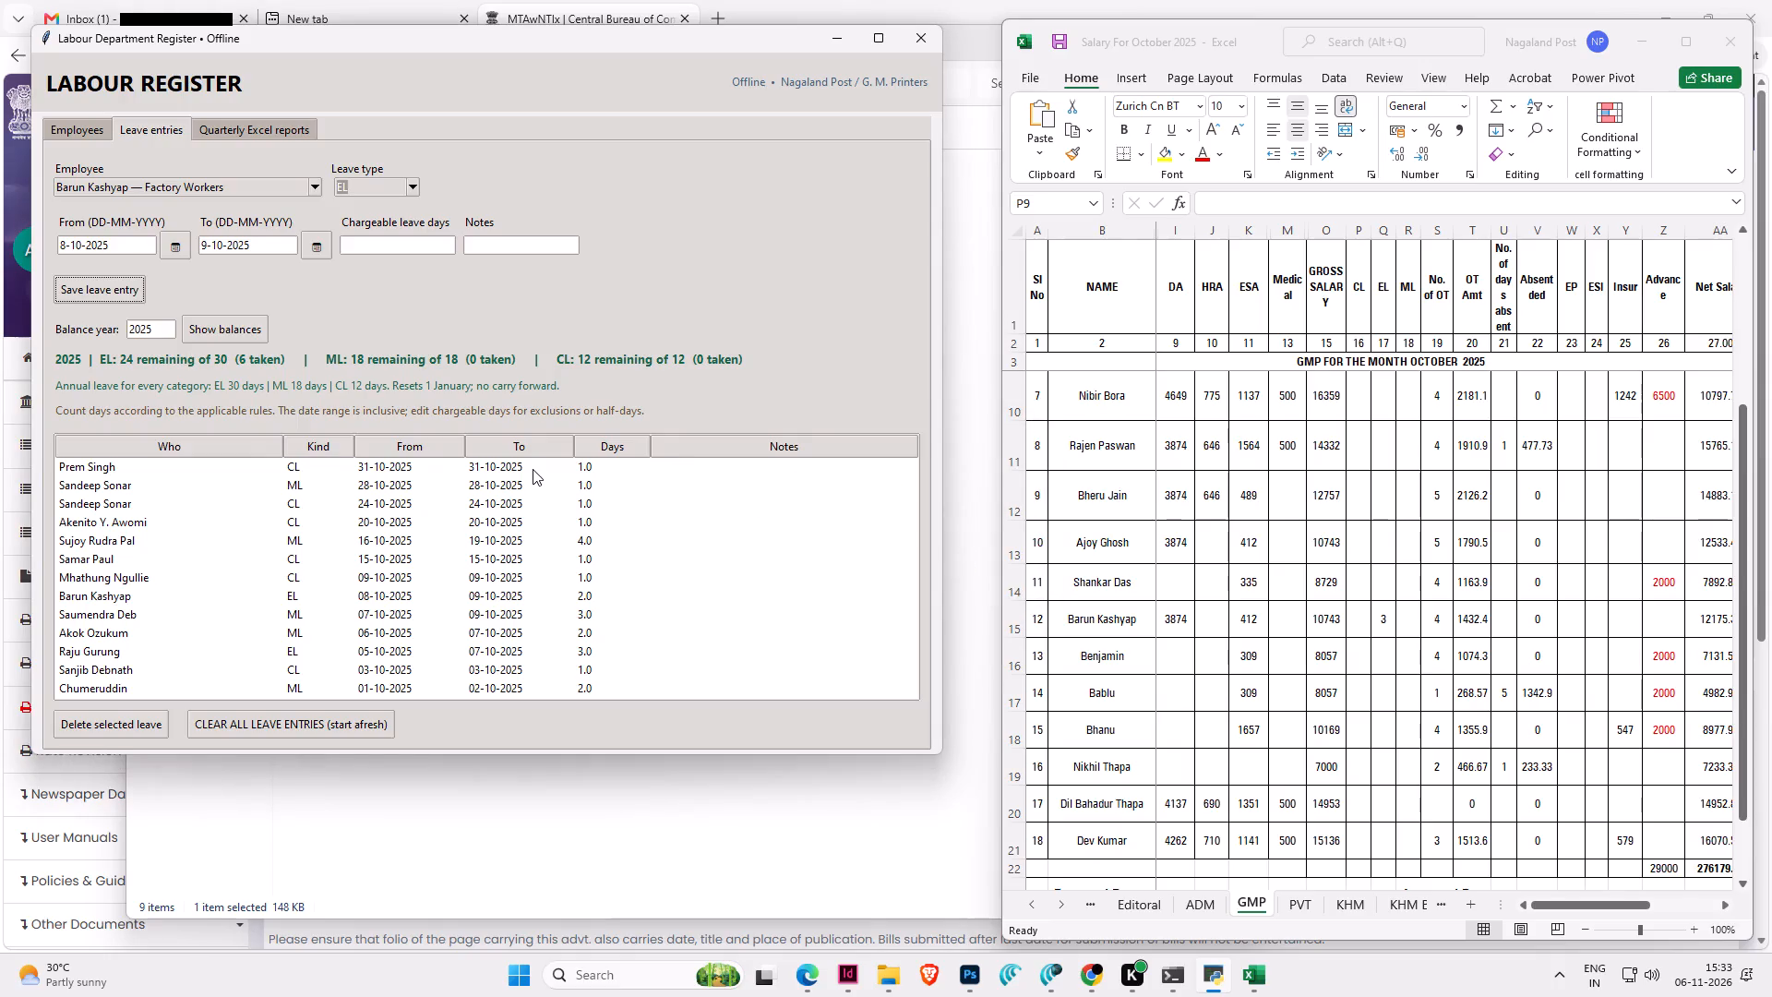
Check the GMP sheet for remaining leave entries and close the October 2025 salary workbook, saving its changes.
left_click(1316, 643)
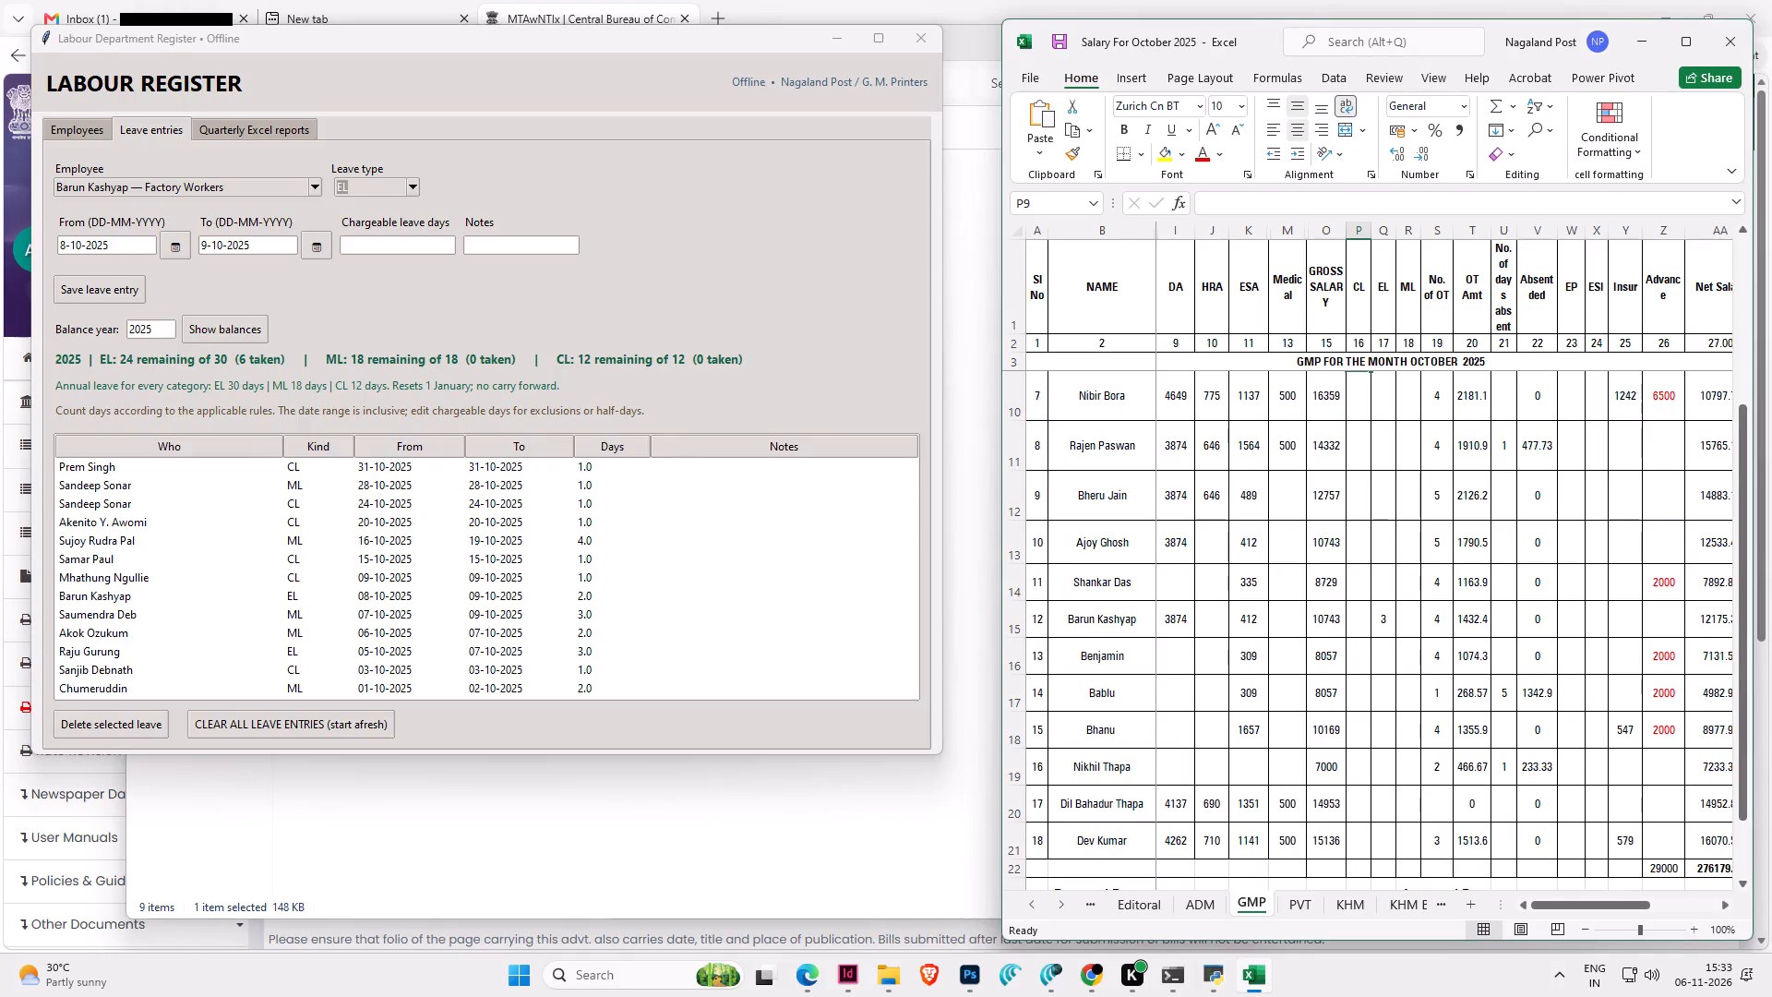
scroll(1316, 643, "down", 3)
scroll(1317, 643, "up", 9)
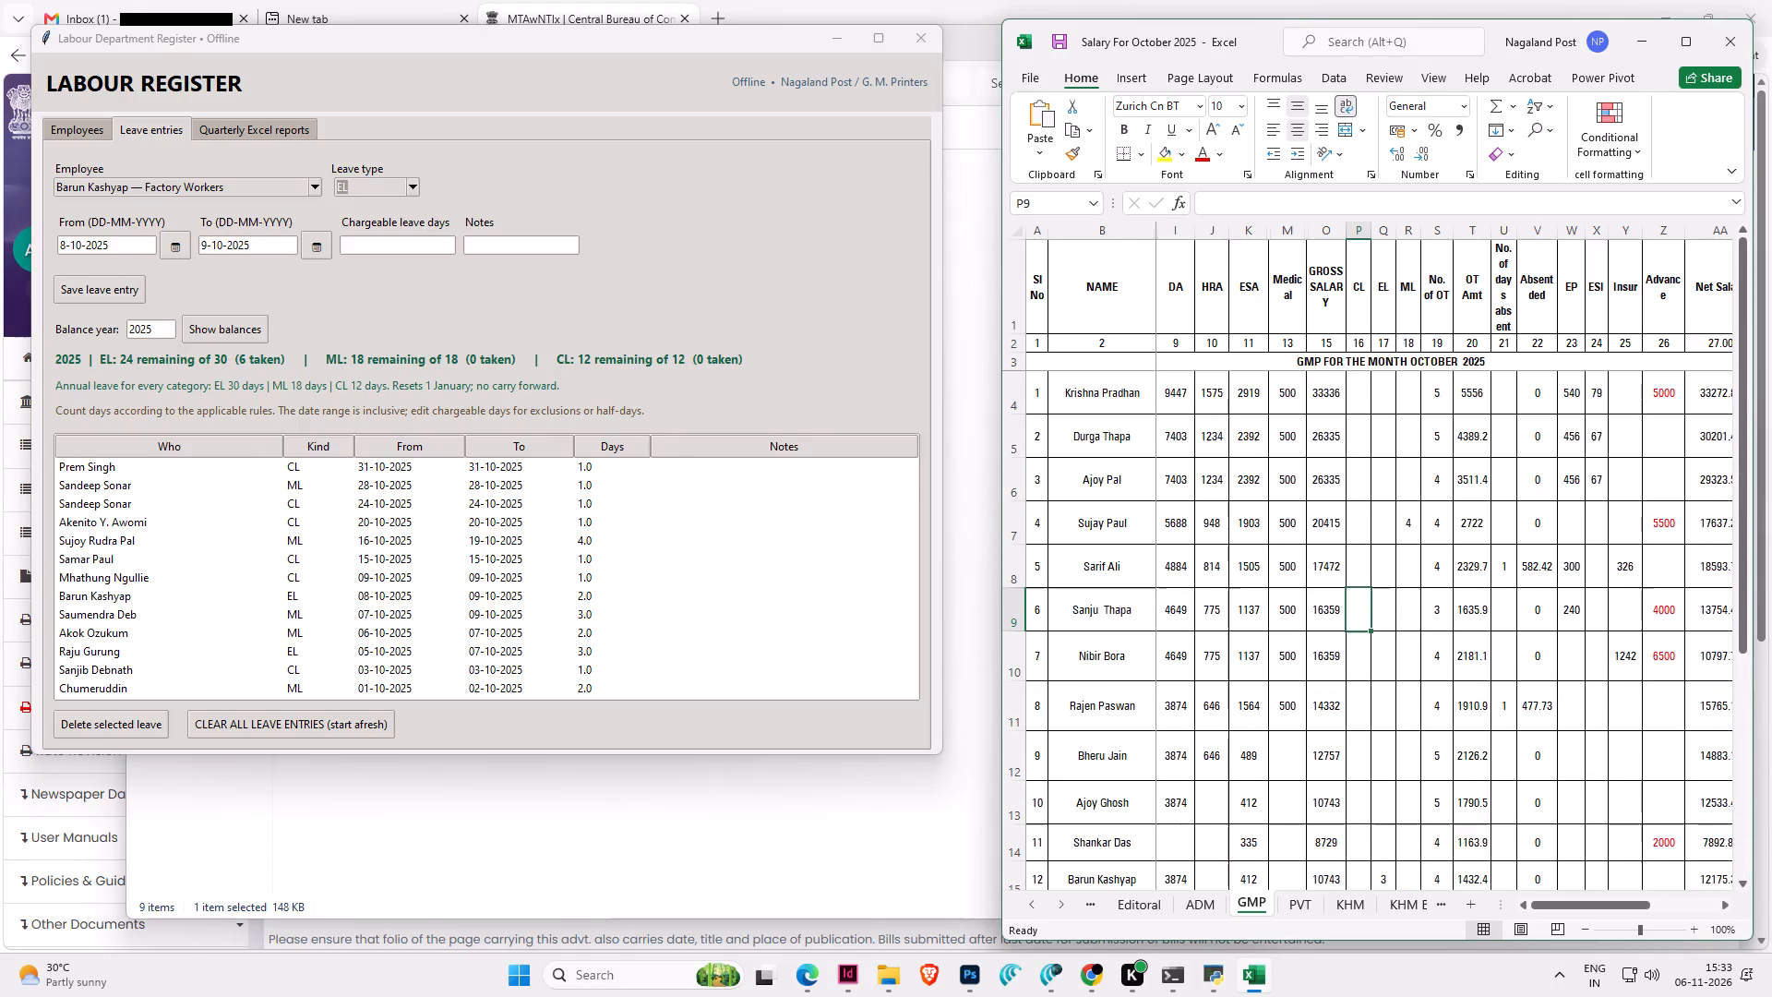
scroll(1317, 643, "down", 6)
scroll(1317, 643, "up", 9)
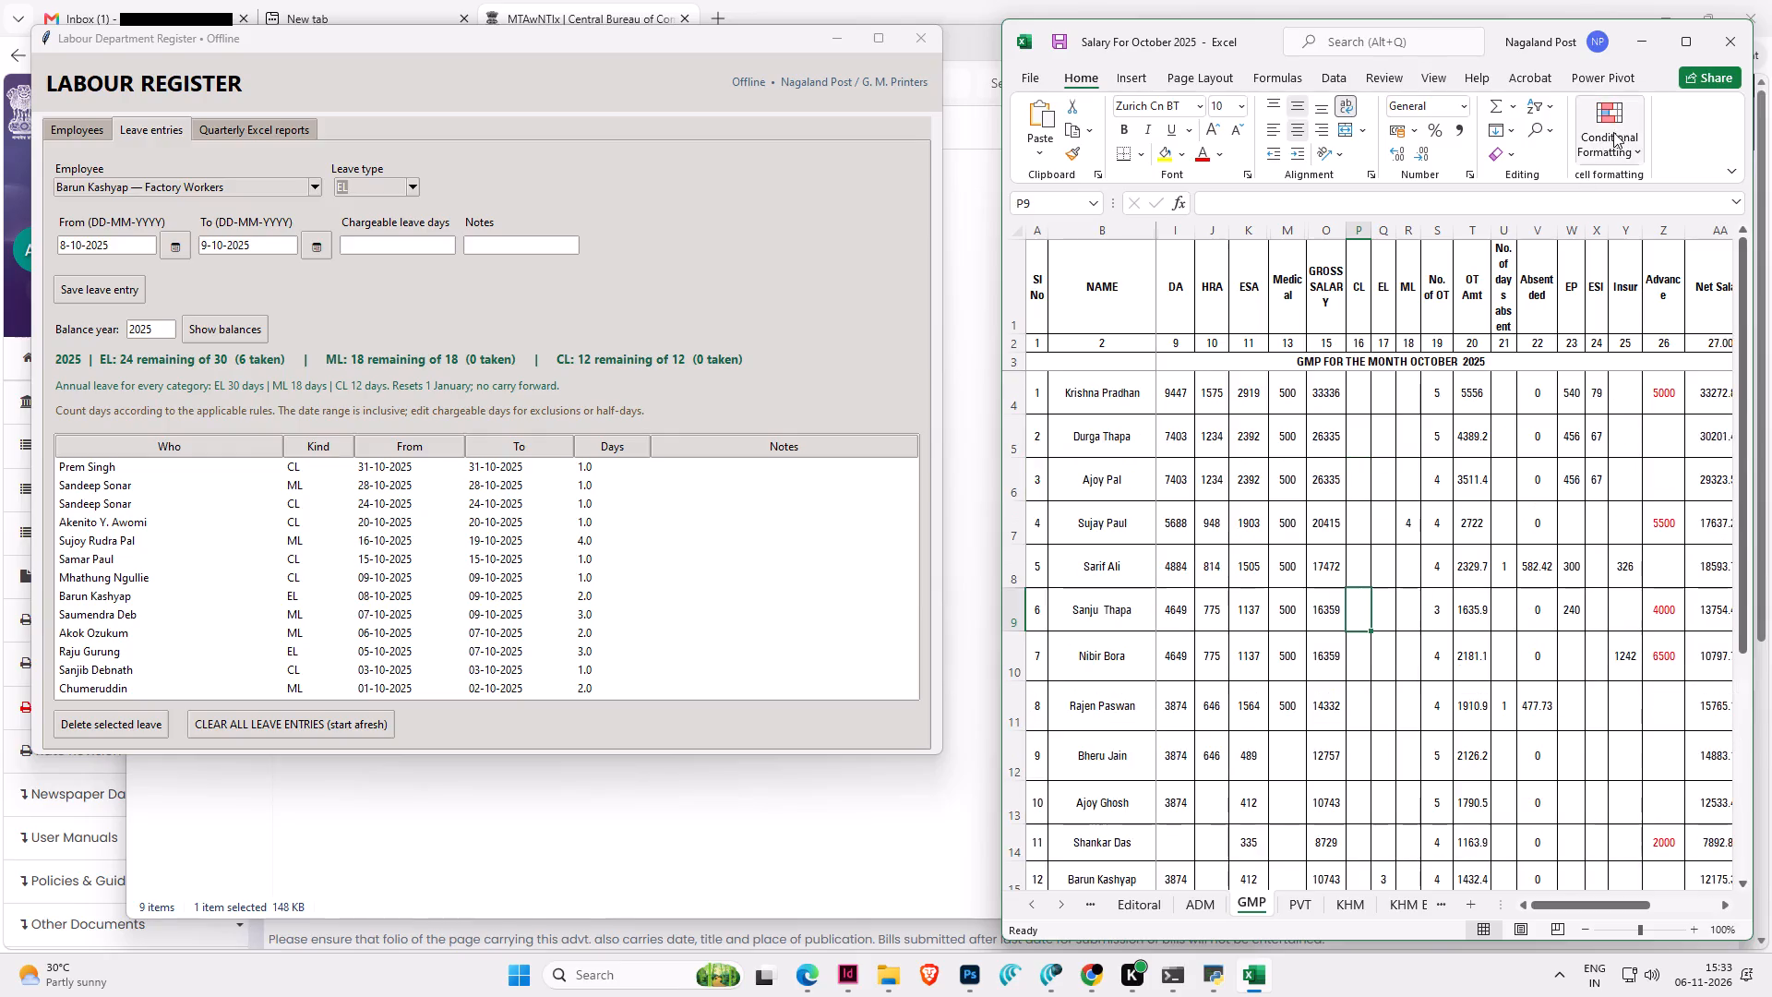
left_click(1725, 41)
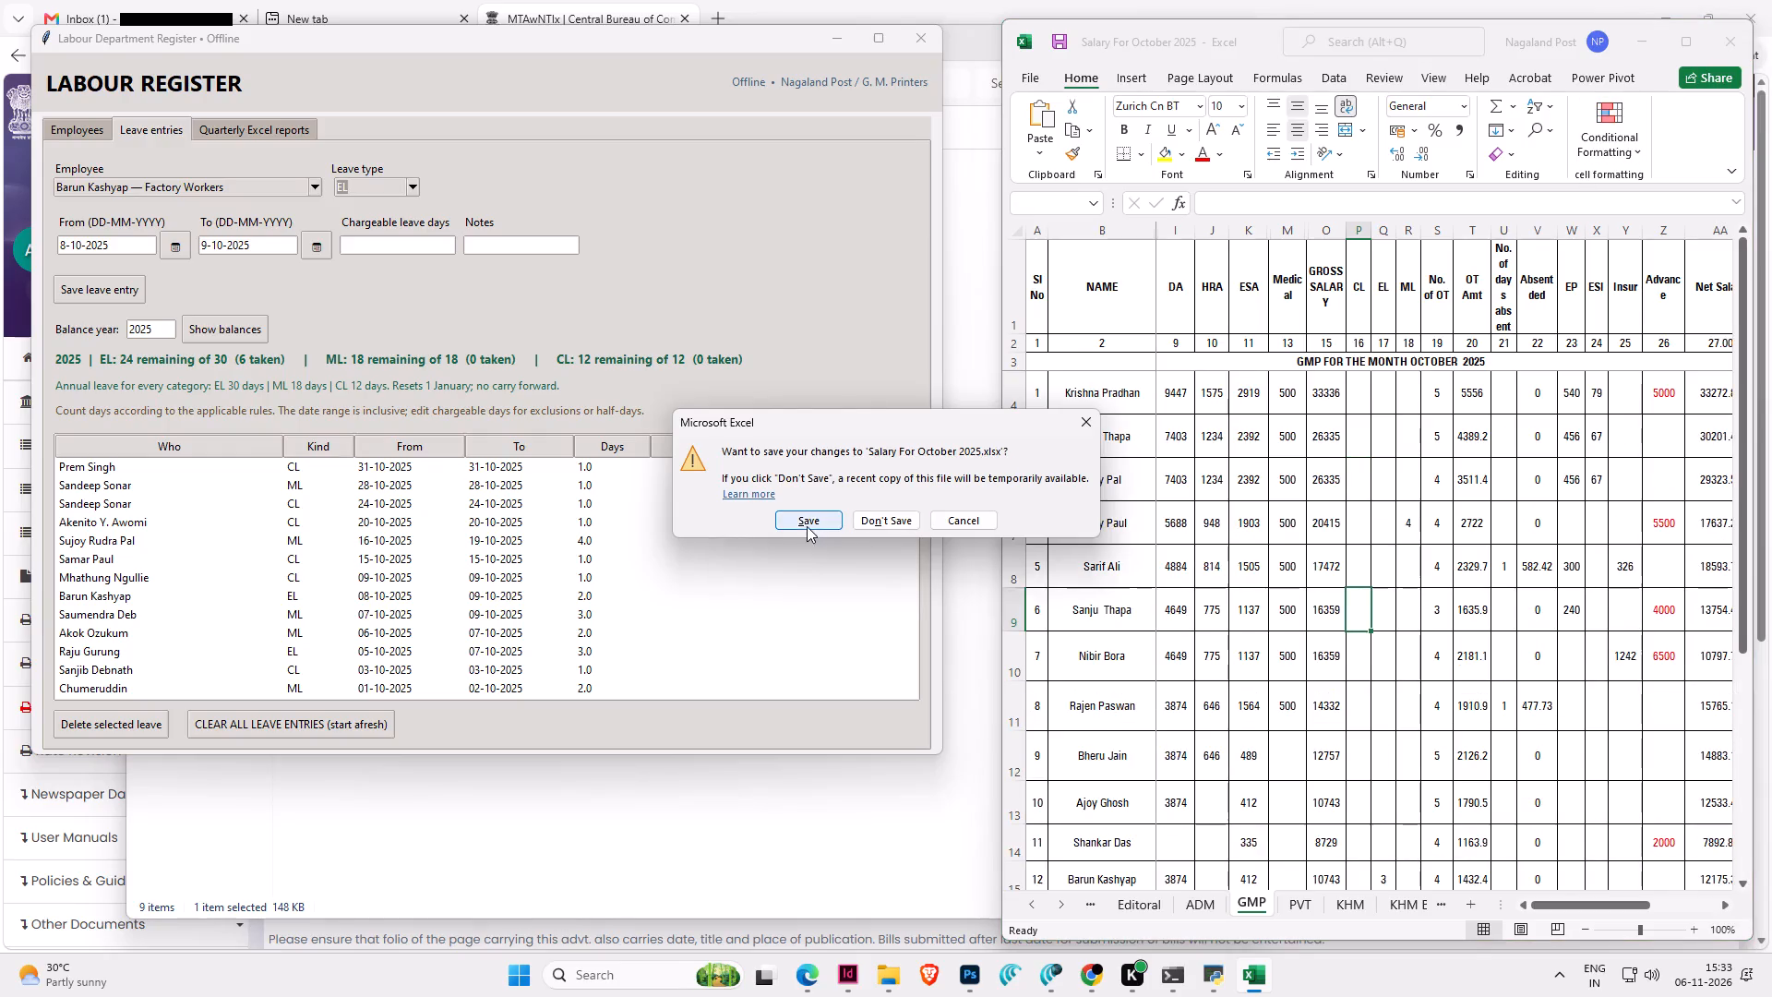
left_click(810, 522)
Open the Salary For November 2025 workbook from the 2025 folder.
left_click(773, 844)
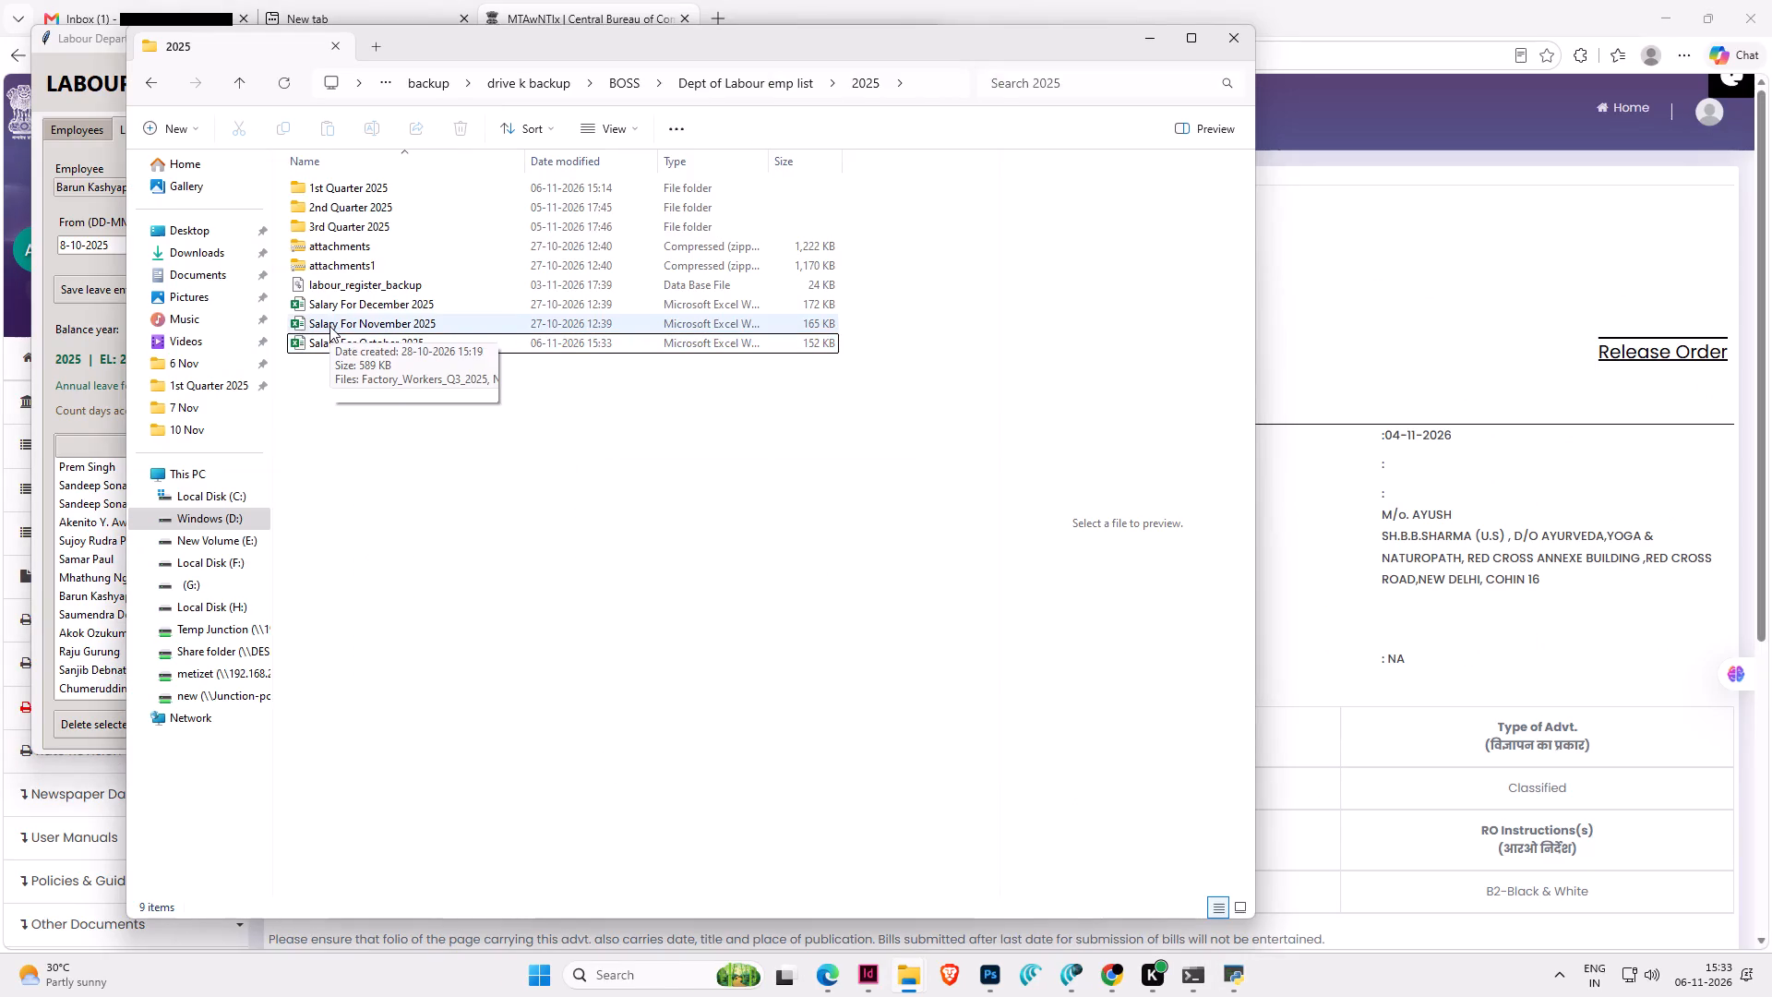
double_click(329, 326)
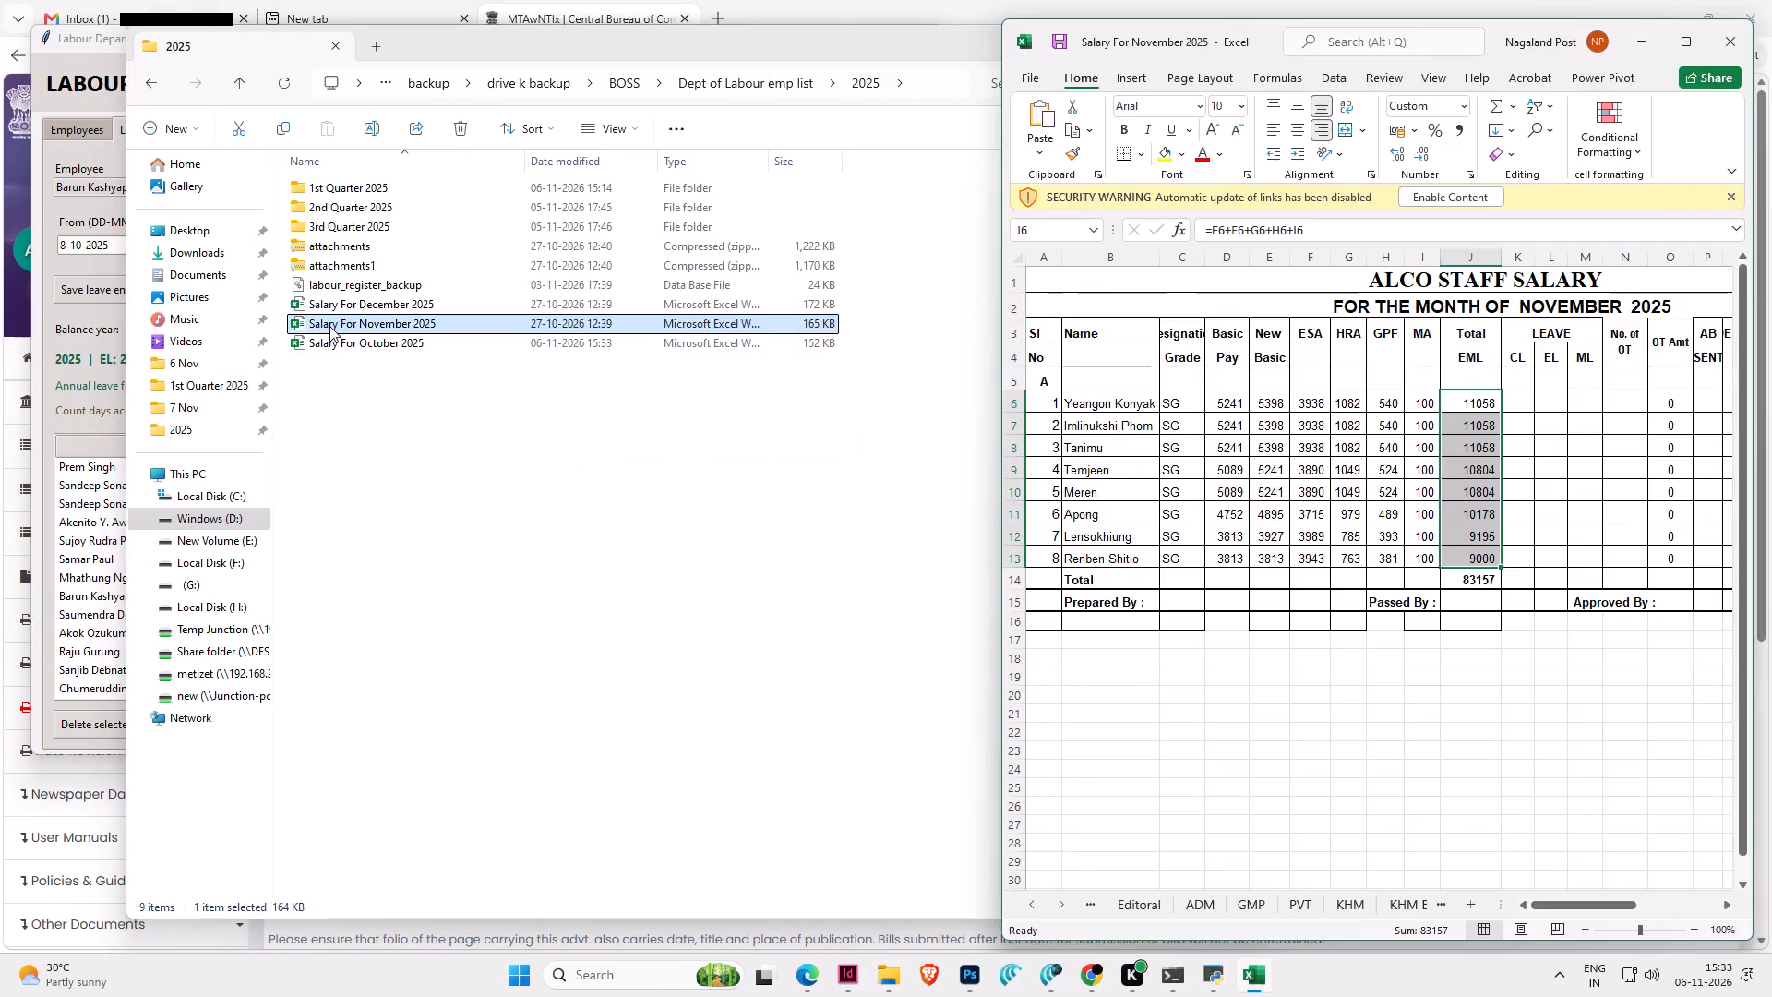
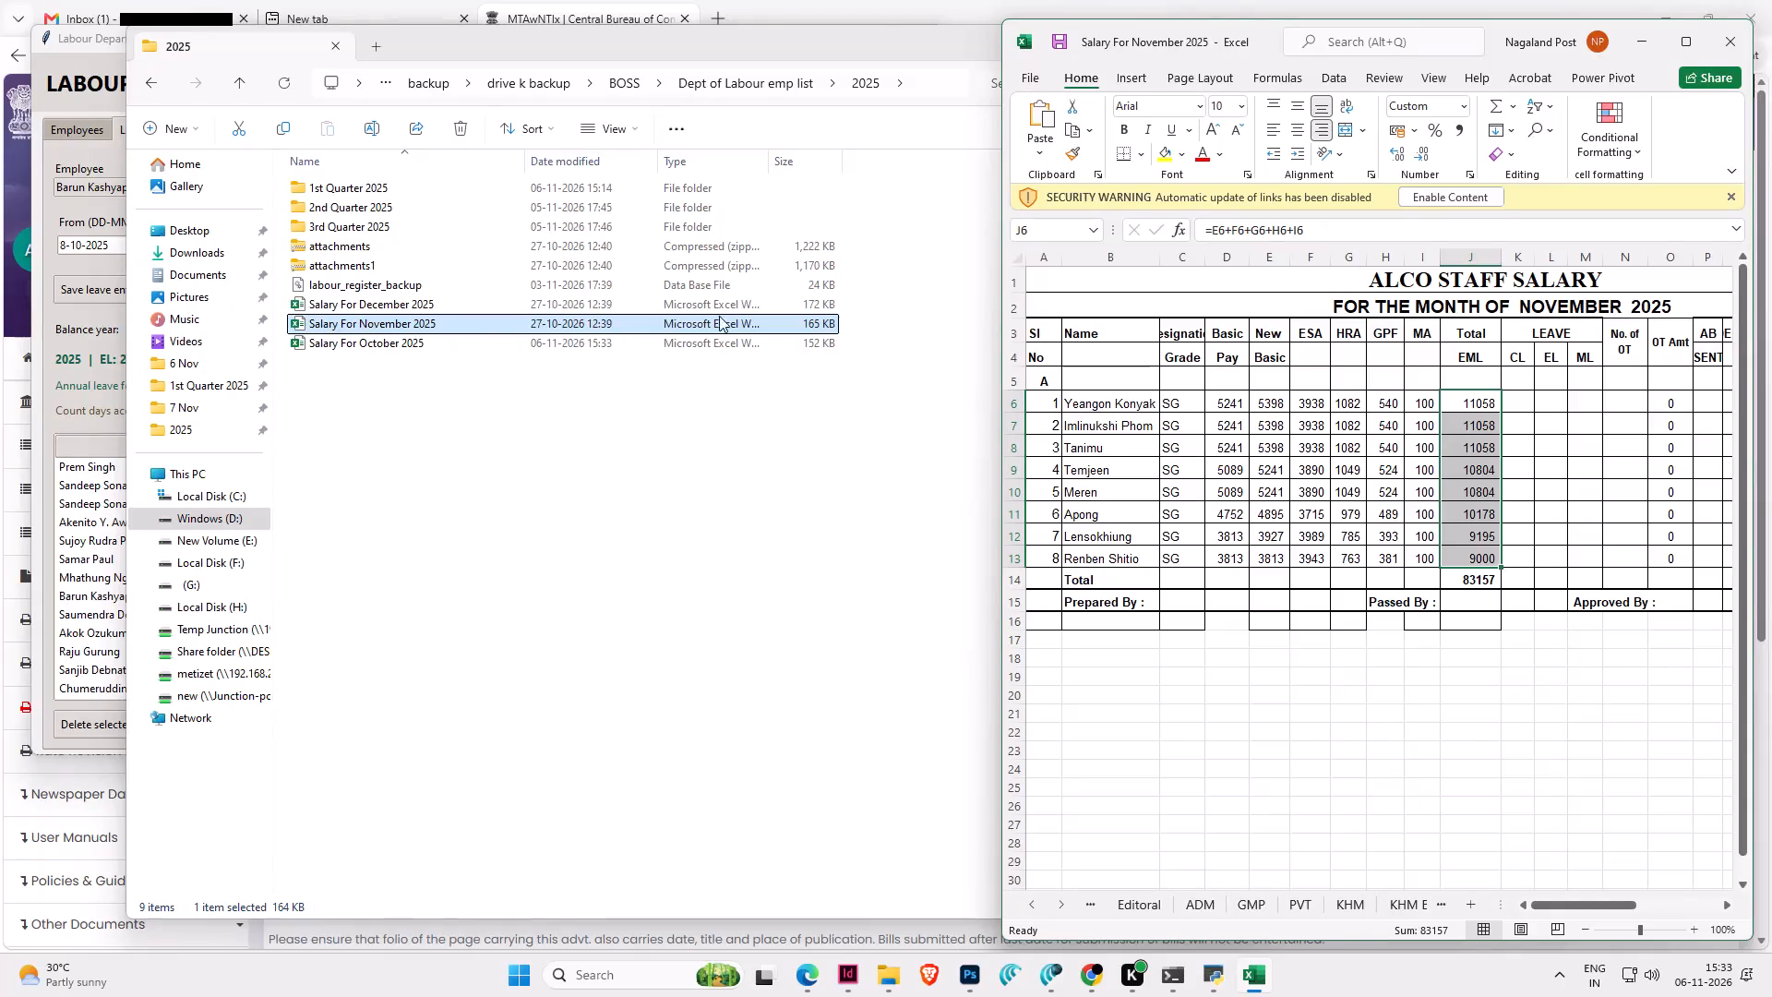
Enable the blocked content in the Salary For November 2025 workbook.
left_click(1434, 193)
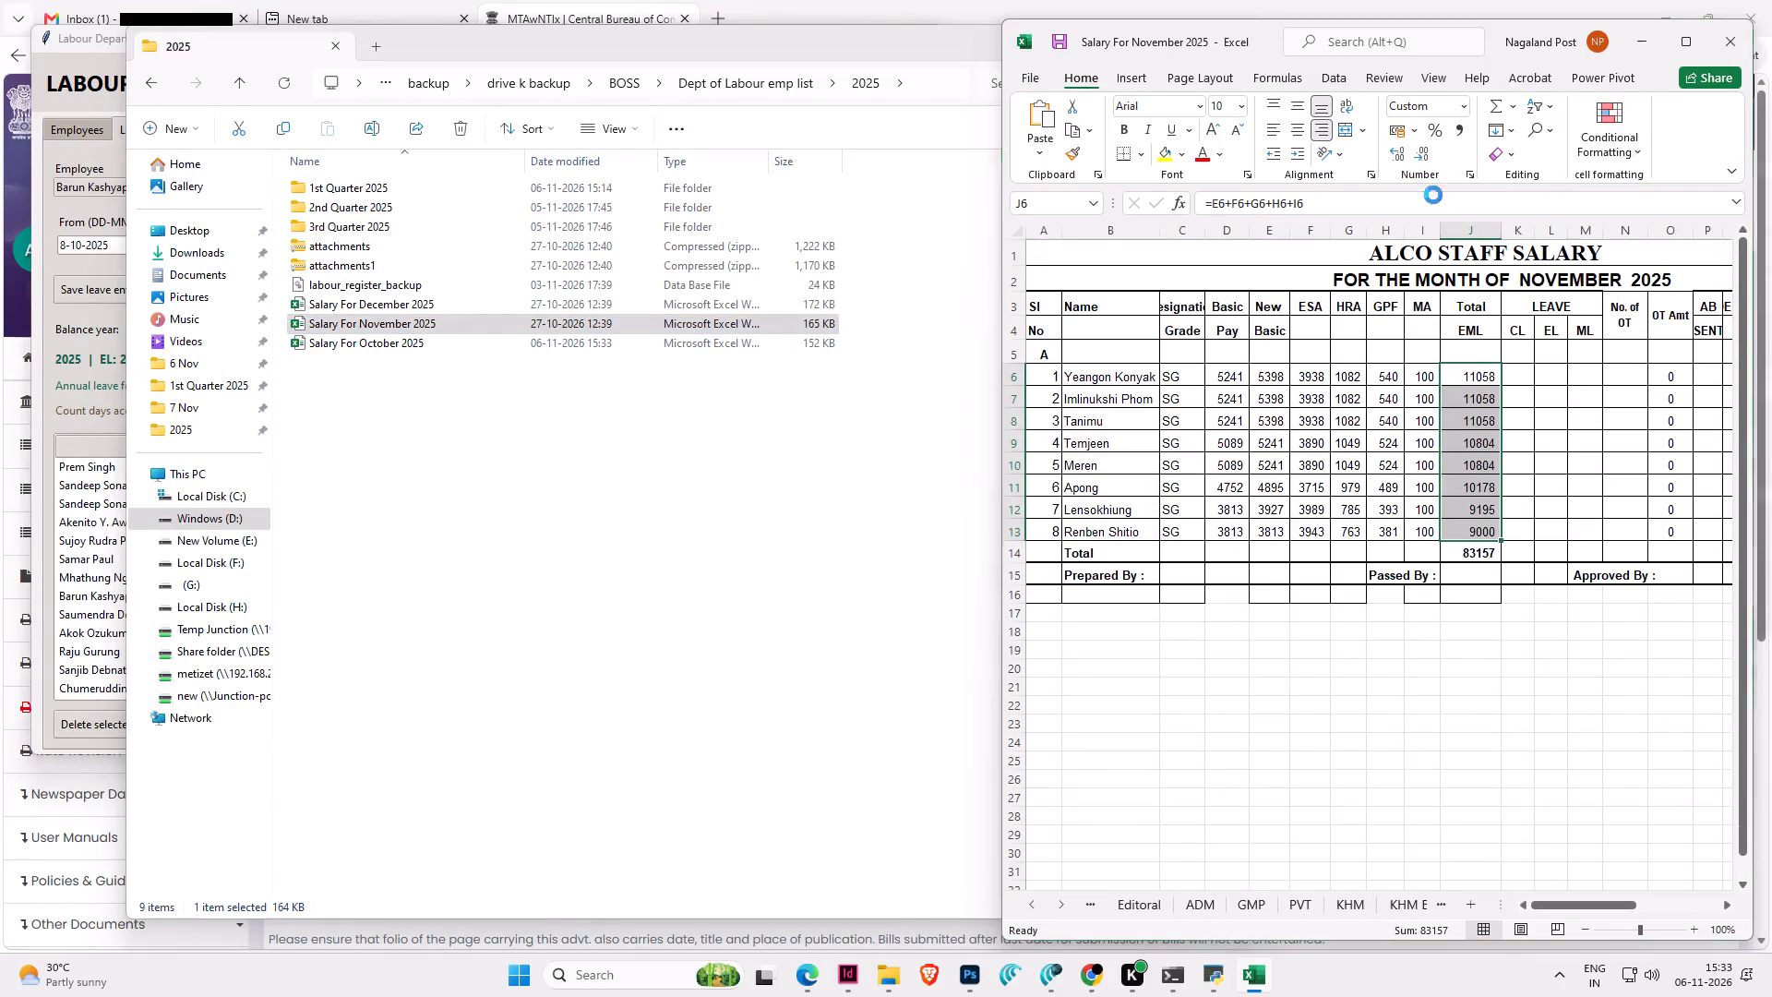
left_click(828, 545)
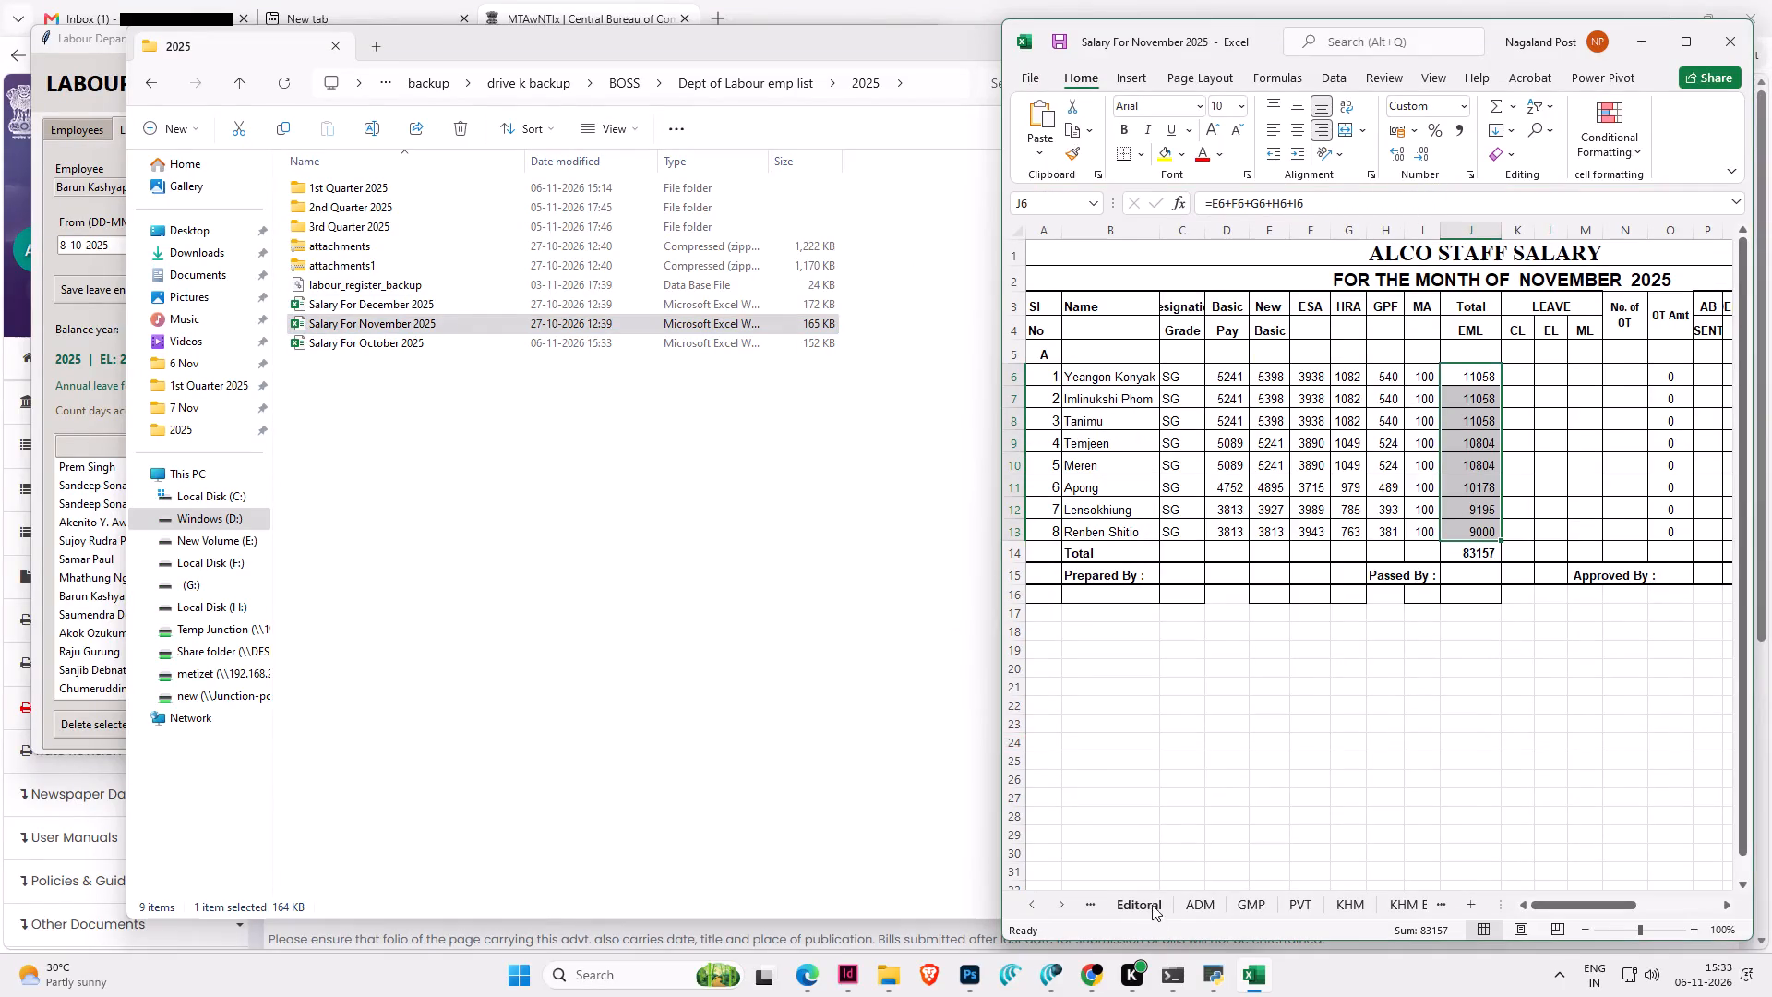
Hide the DESIGNATION through DA columns (C to I) on the Editoral sheet and zoom the sheet to 100%.
left_click(1140, 909)
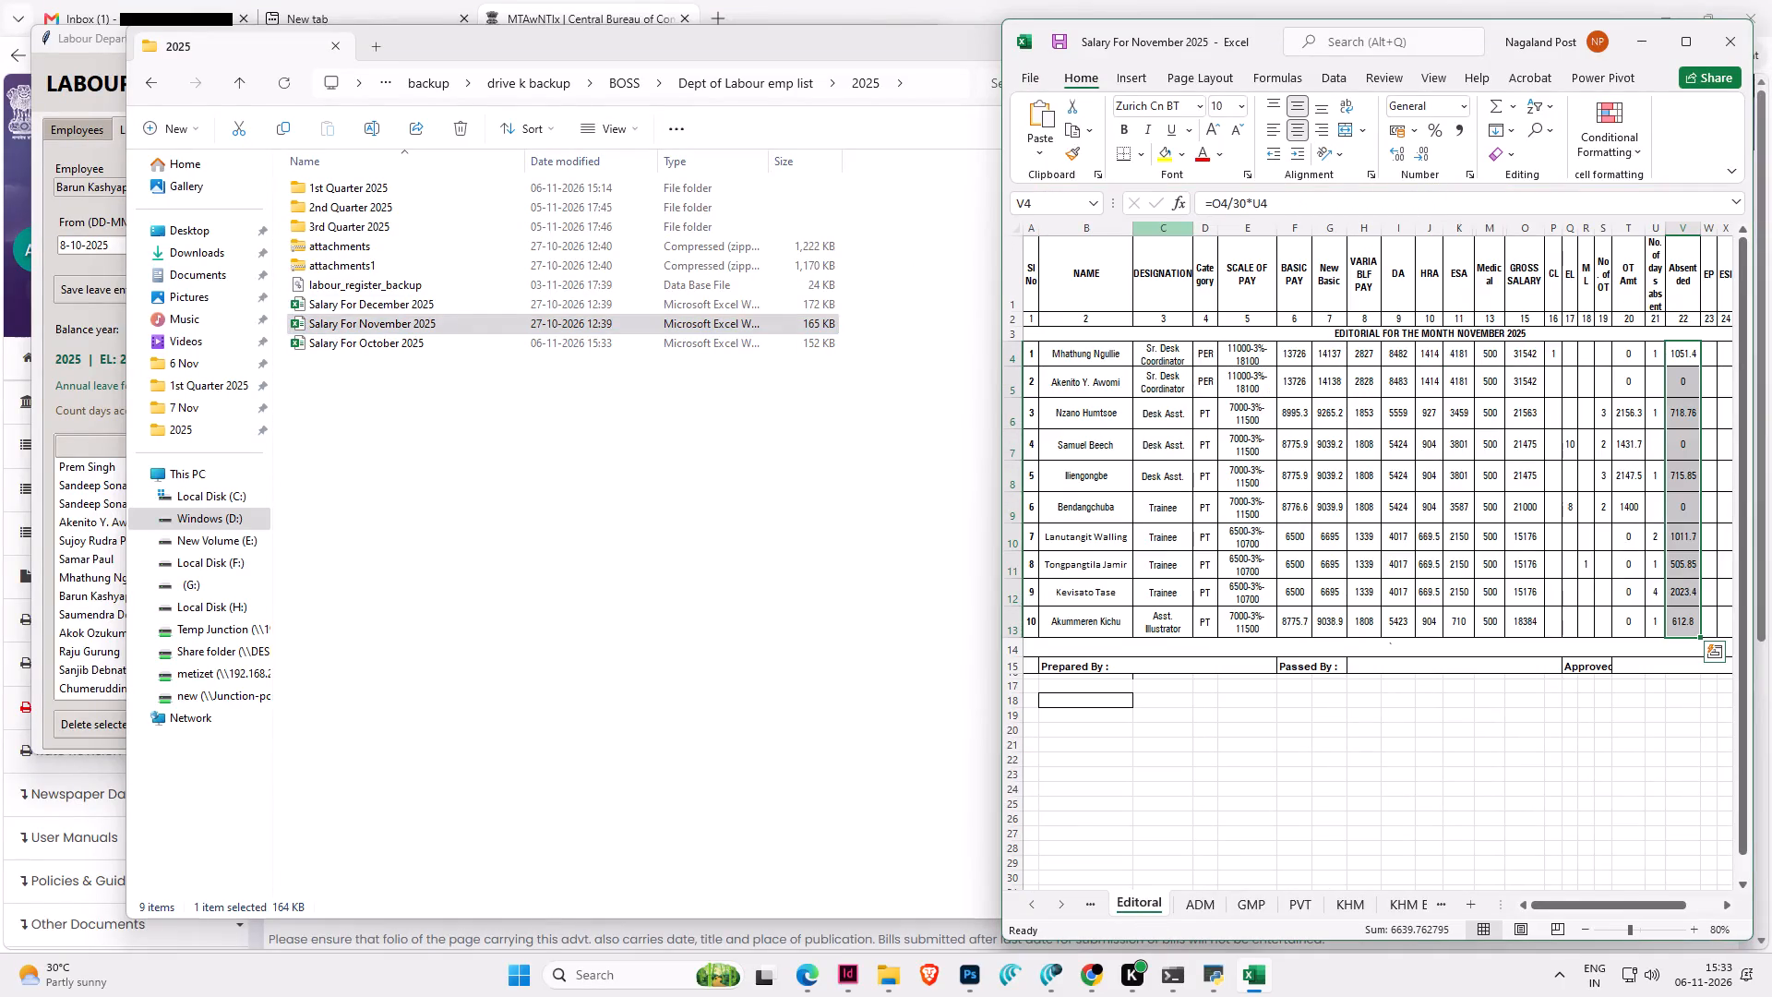
left_click_drag(1169, 229, 1384, 249)
right_click(1378, 378)
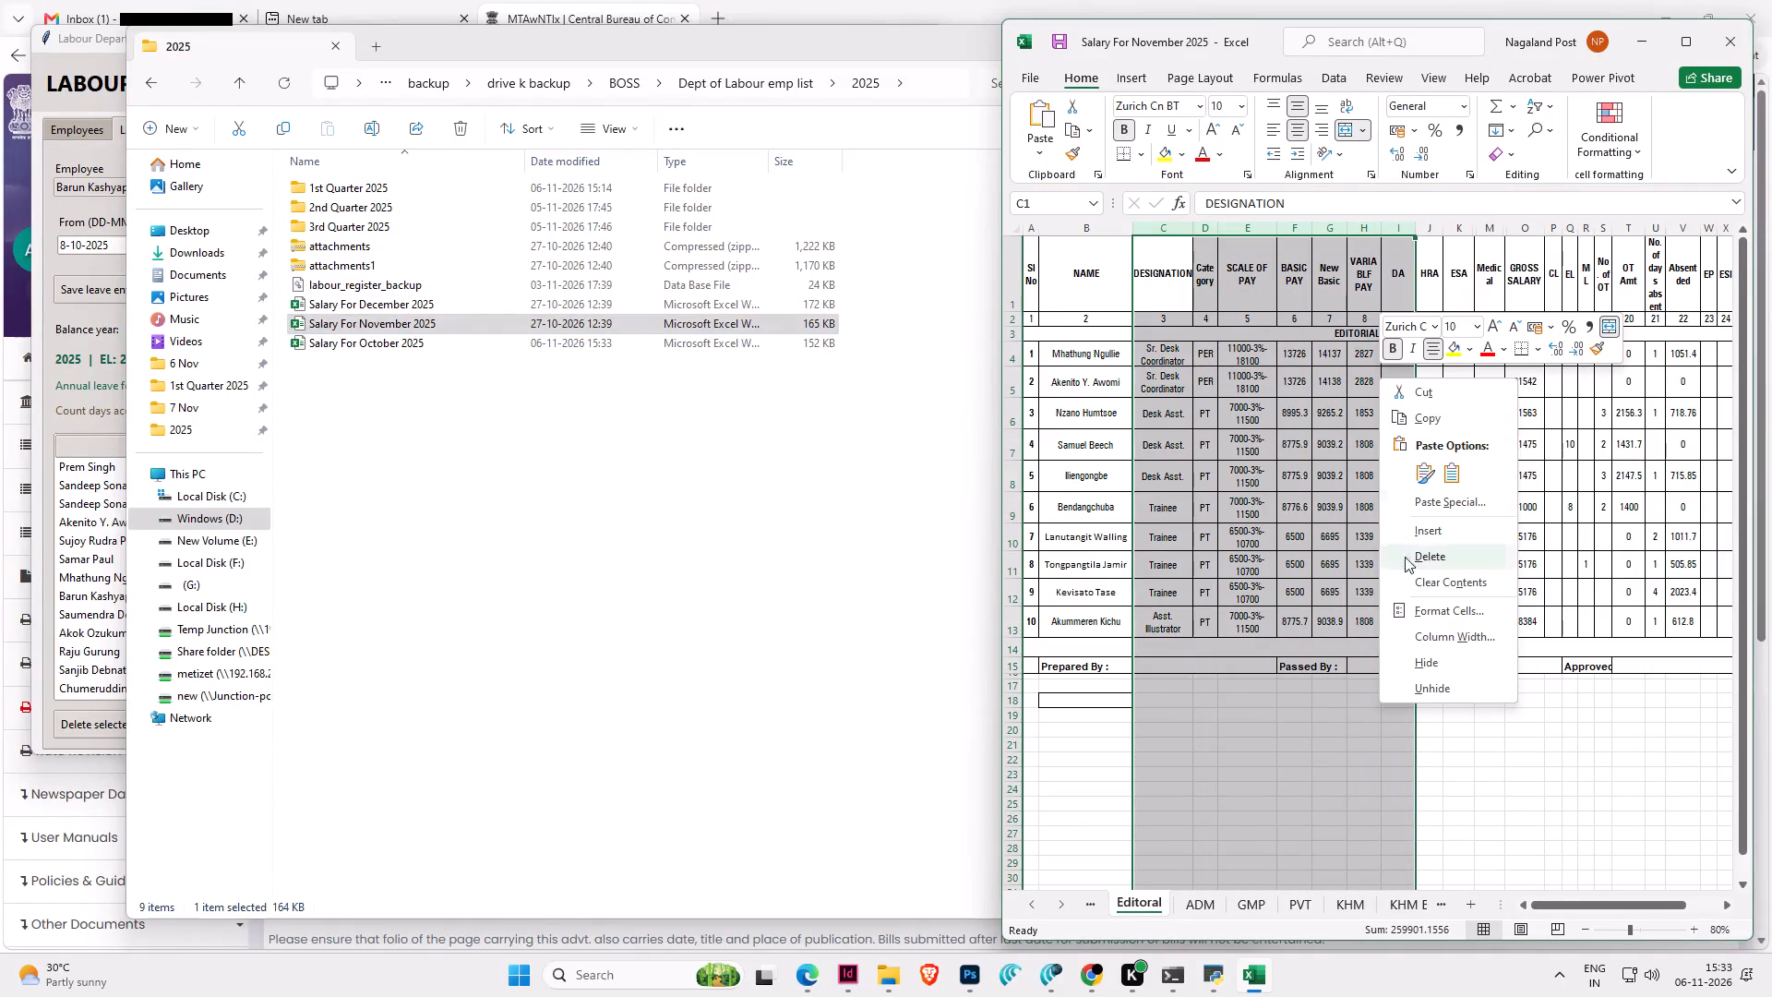
left_click(1432, 660)
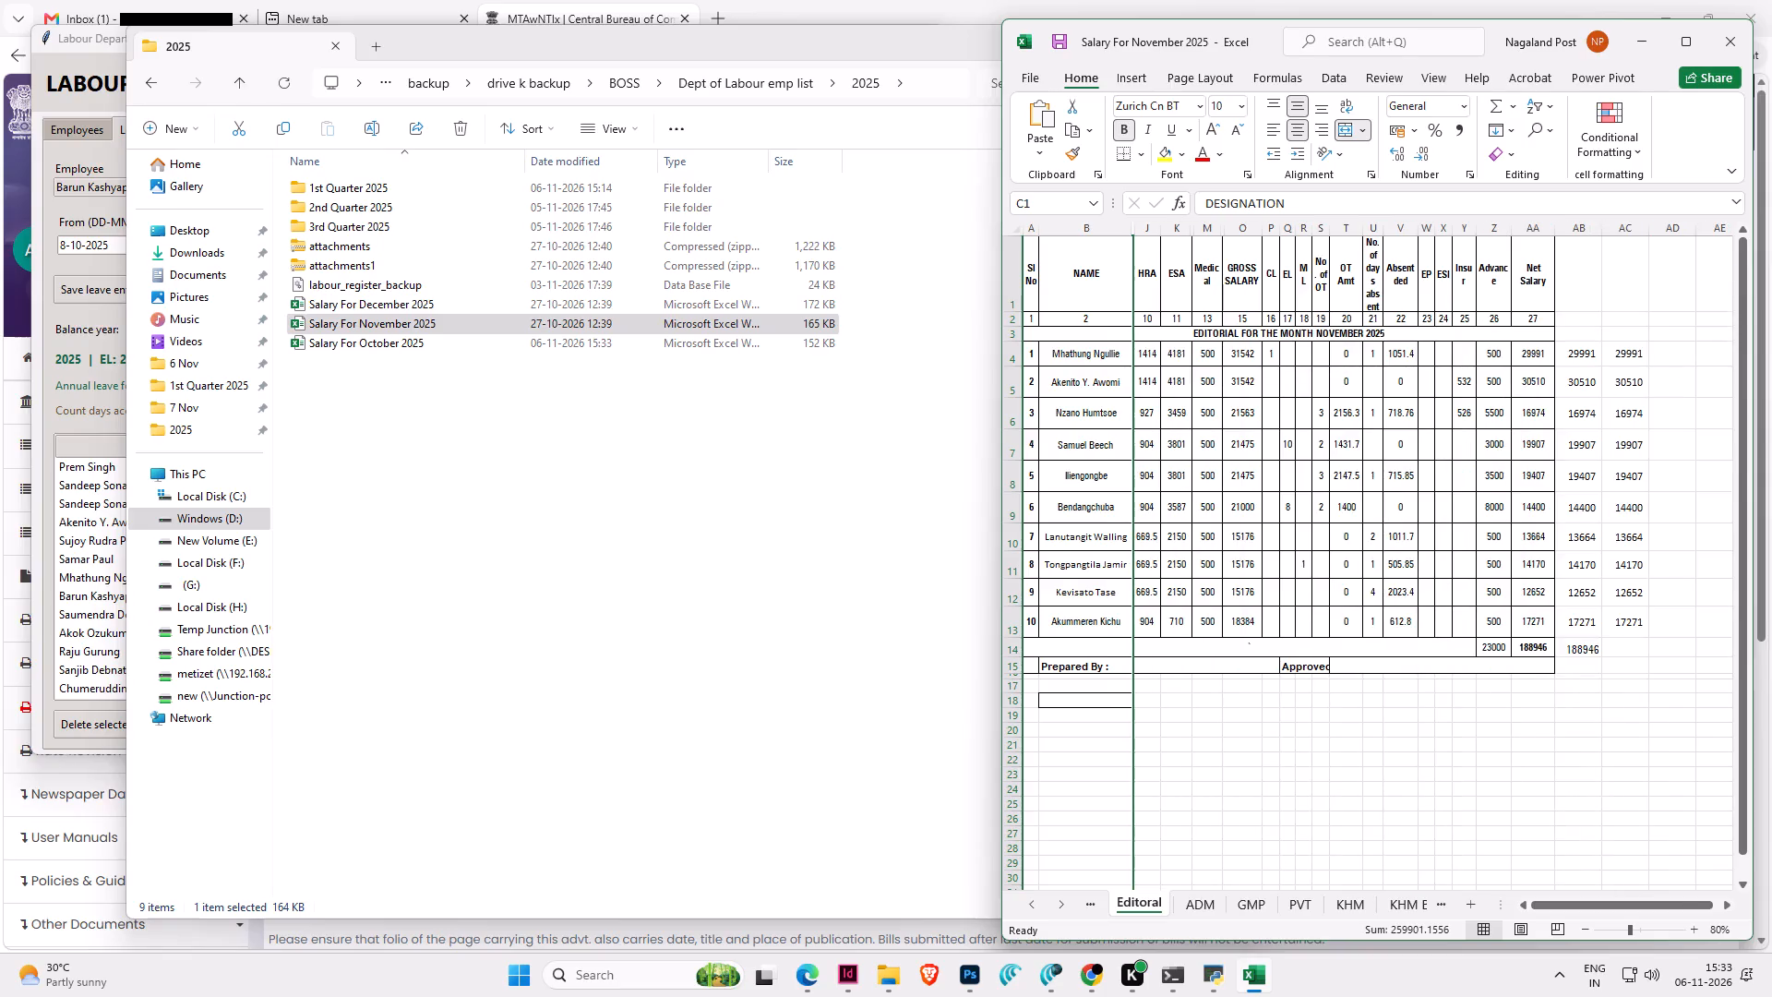
scroll(1239, 508, "up", 4)
left_click(1177, 502)
scroll(1141, 462, "up", 1)
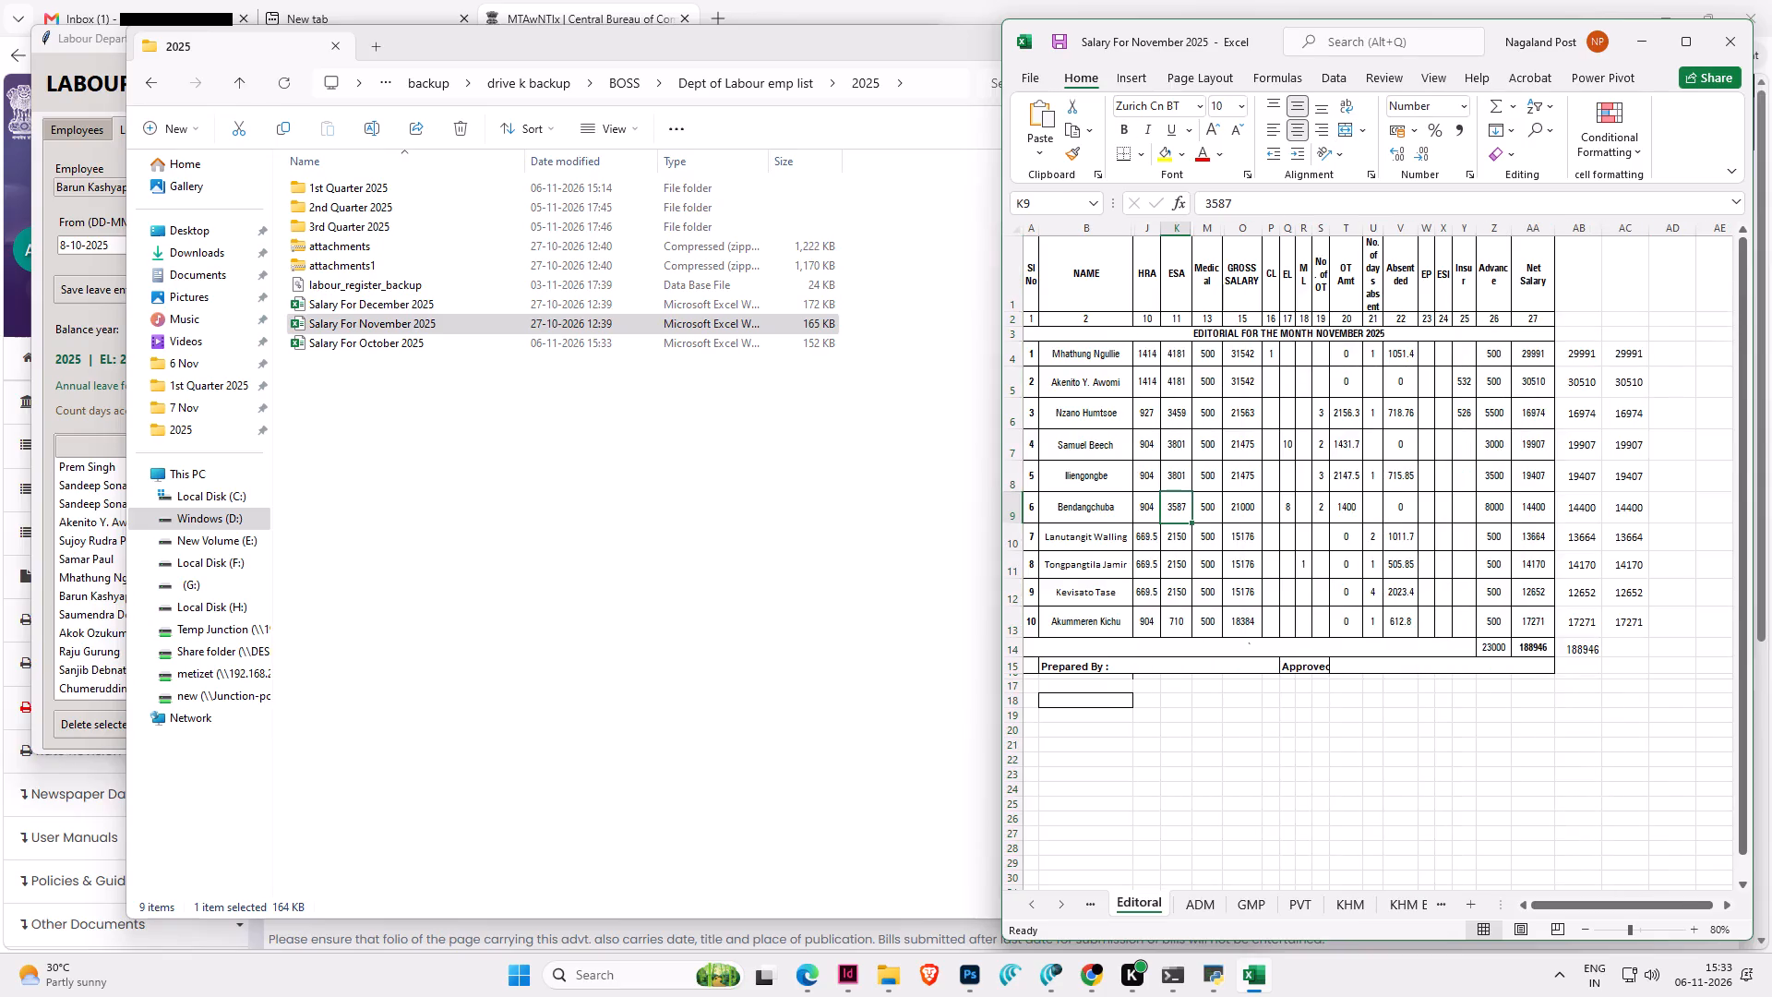
left_click(1520, 902)
scroll(1154, 428, "up", 1, "ctrl")
scroll(1132, 387, "up", 3)
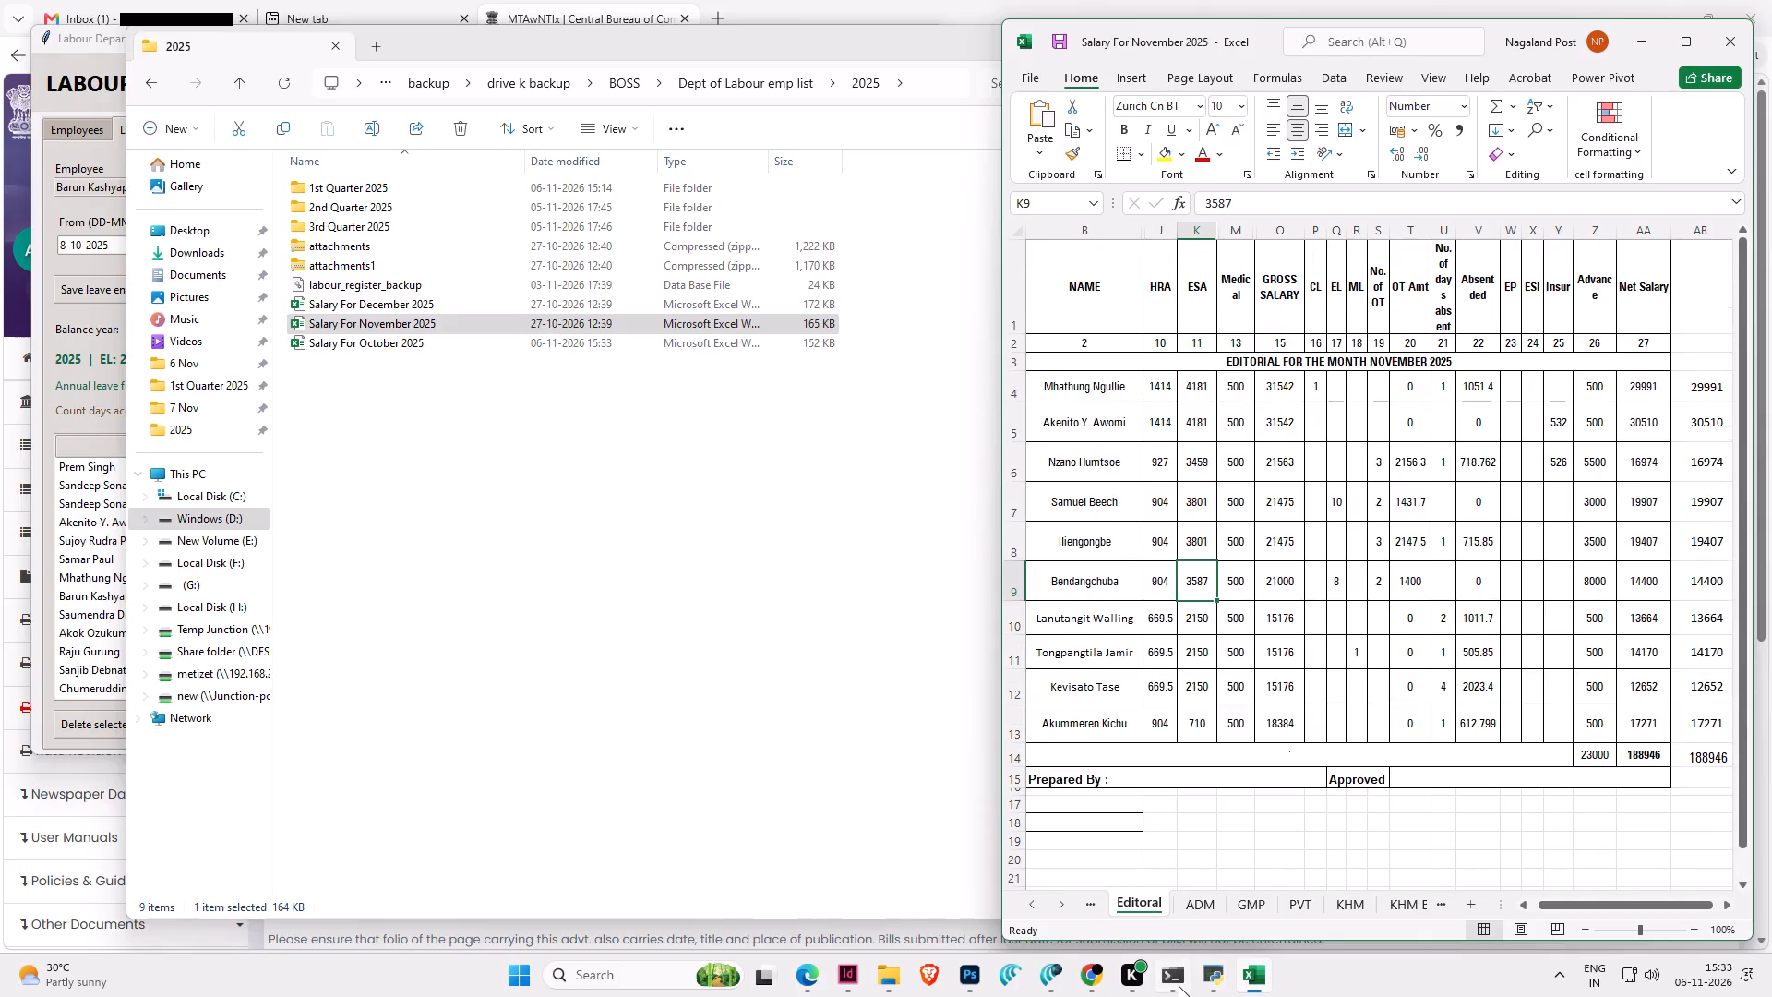
In the Labour Register, record CL leave from 5-11-2025 to 5-11-2025 for the working journalist with serial number 1 on the Editoral sheet.
left_click(1223, 987)
left_click(150, 191)
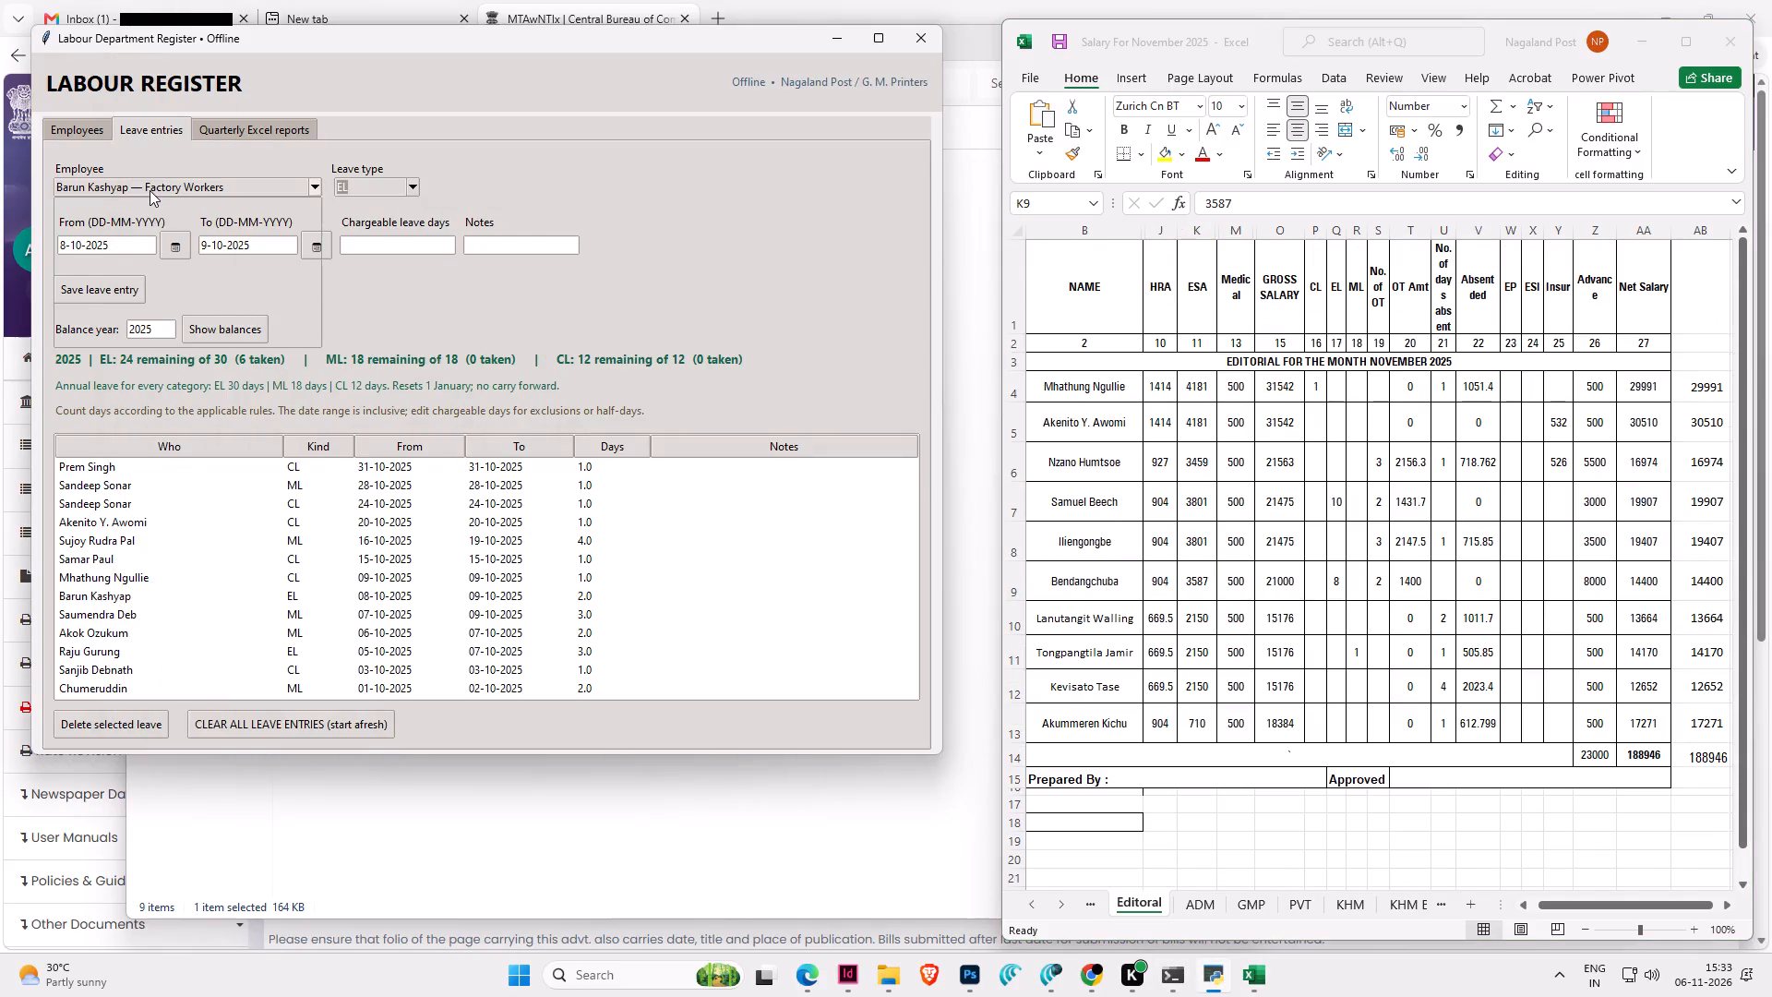
scroll(146, 276, "down", 5)
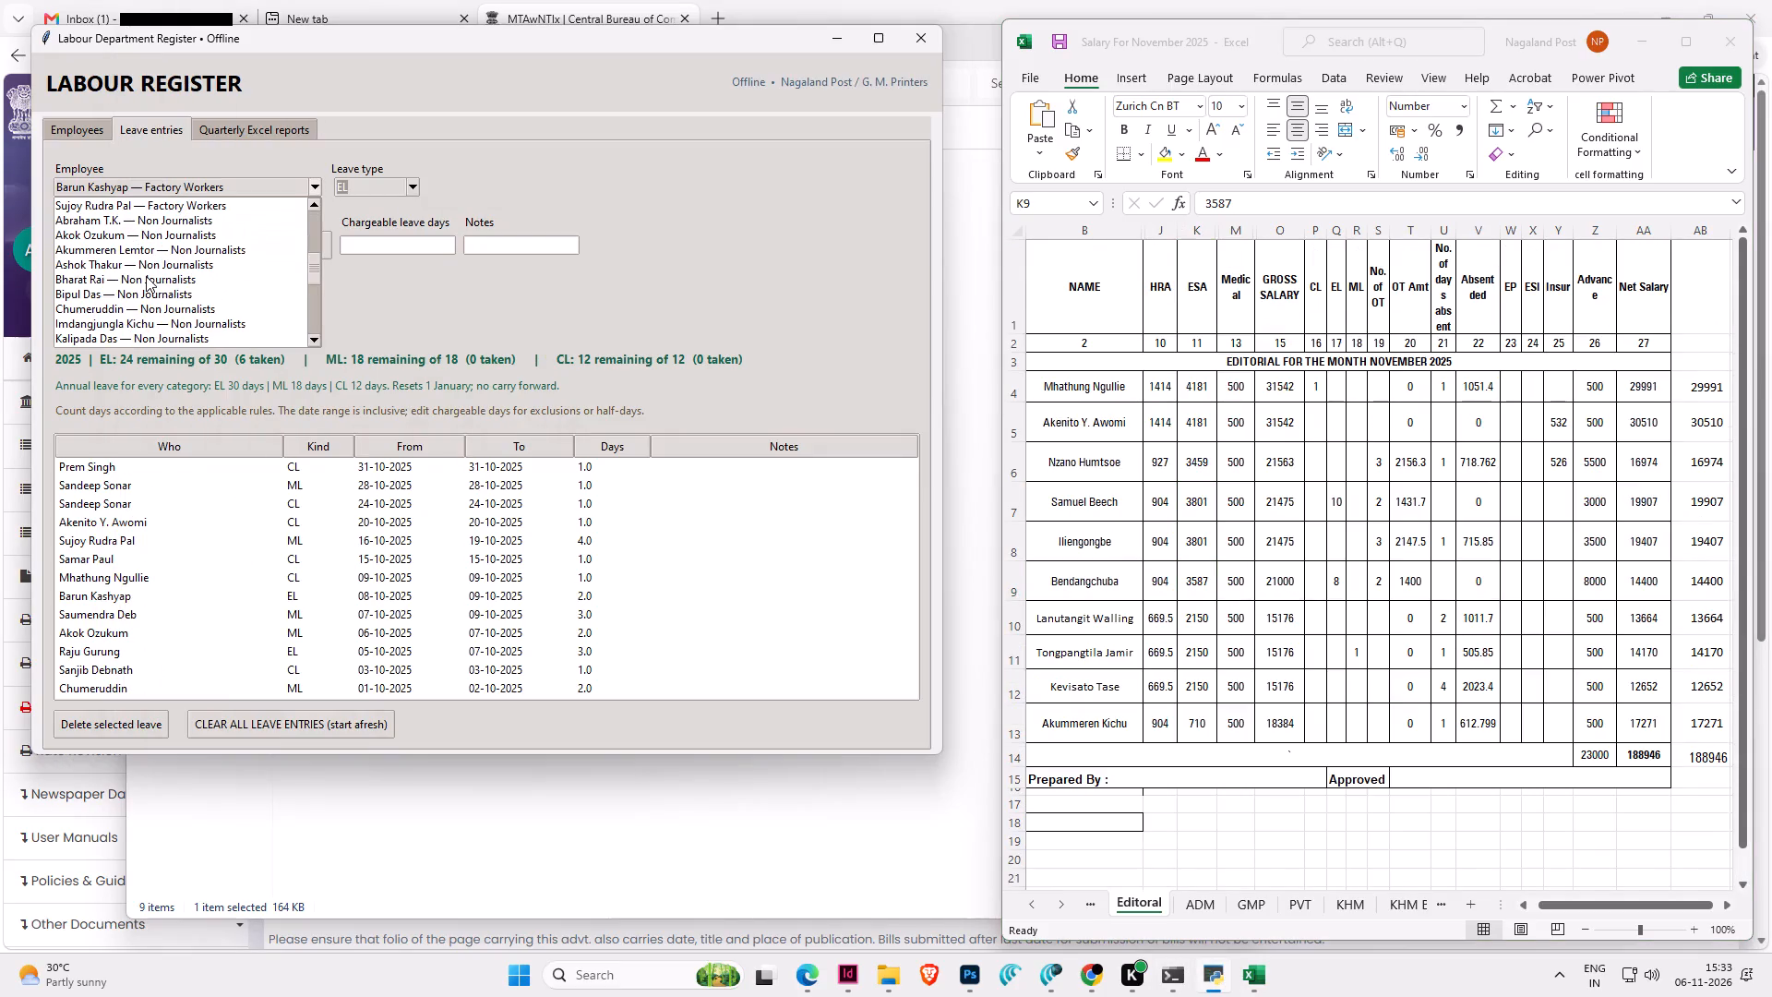
scroll(146, 276, "down", 5)
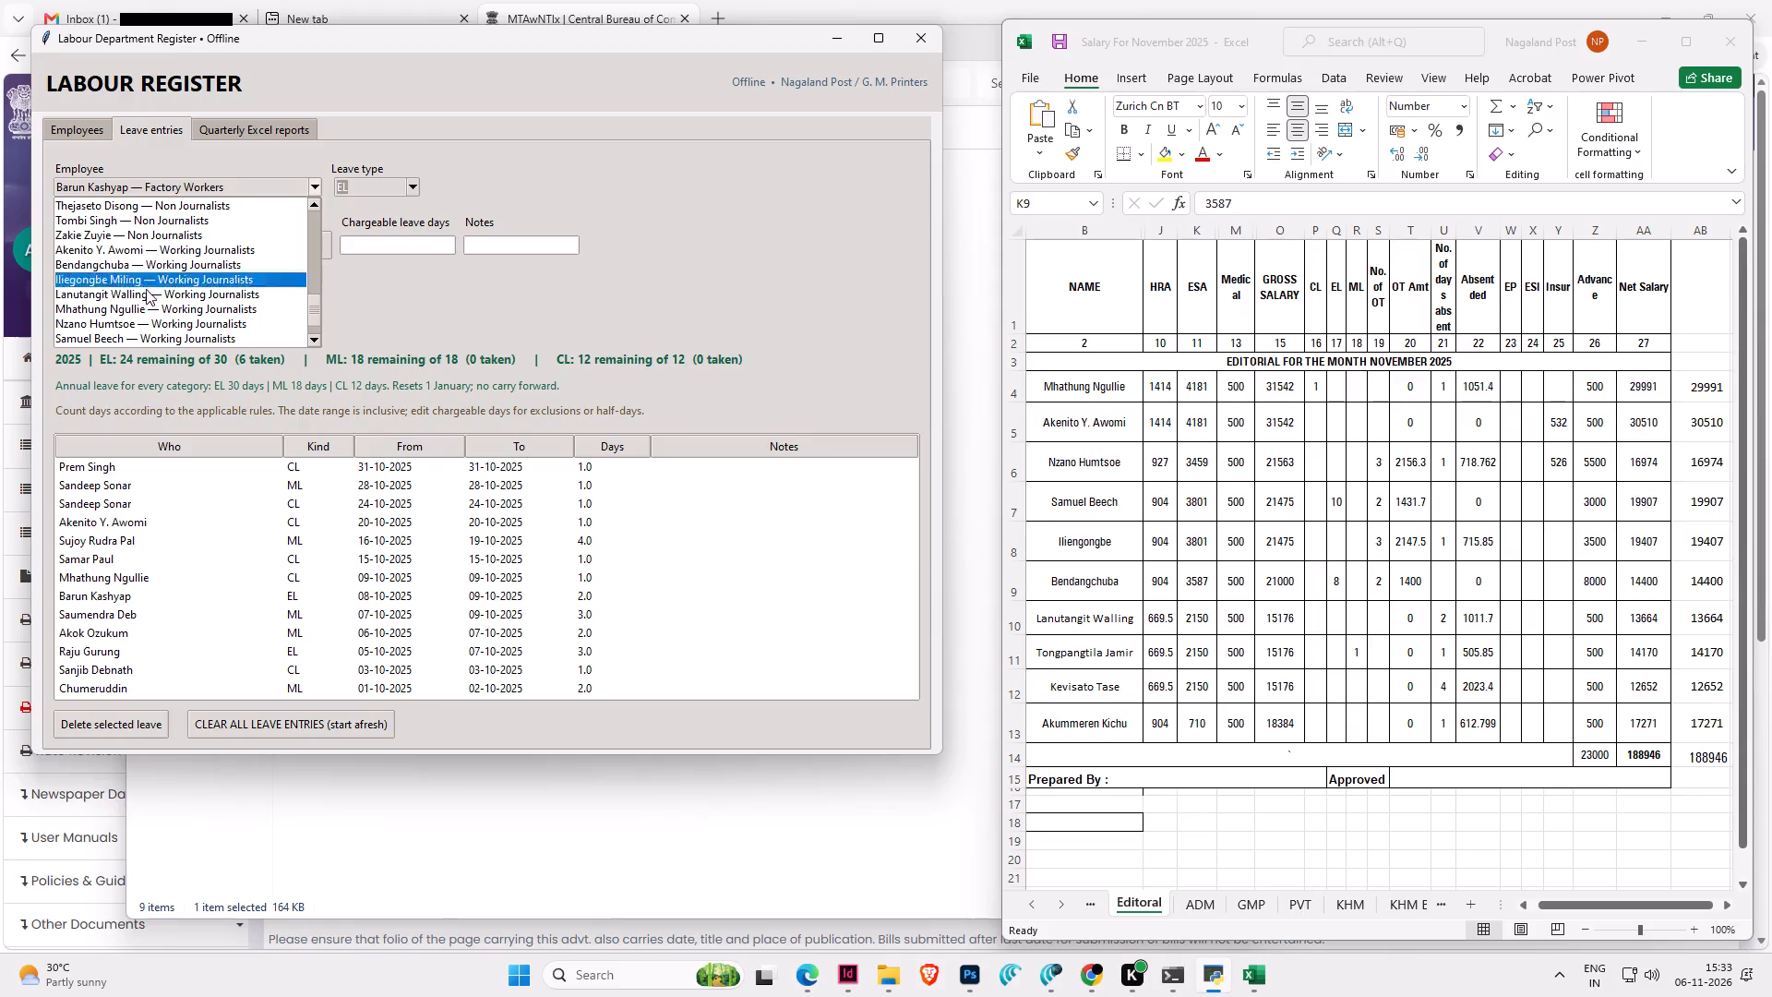
left_click(147, 308)
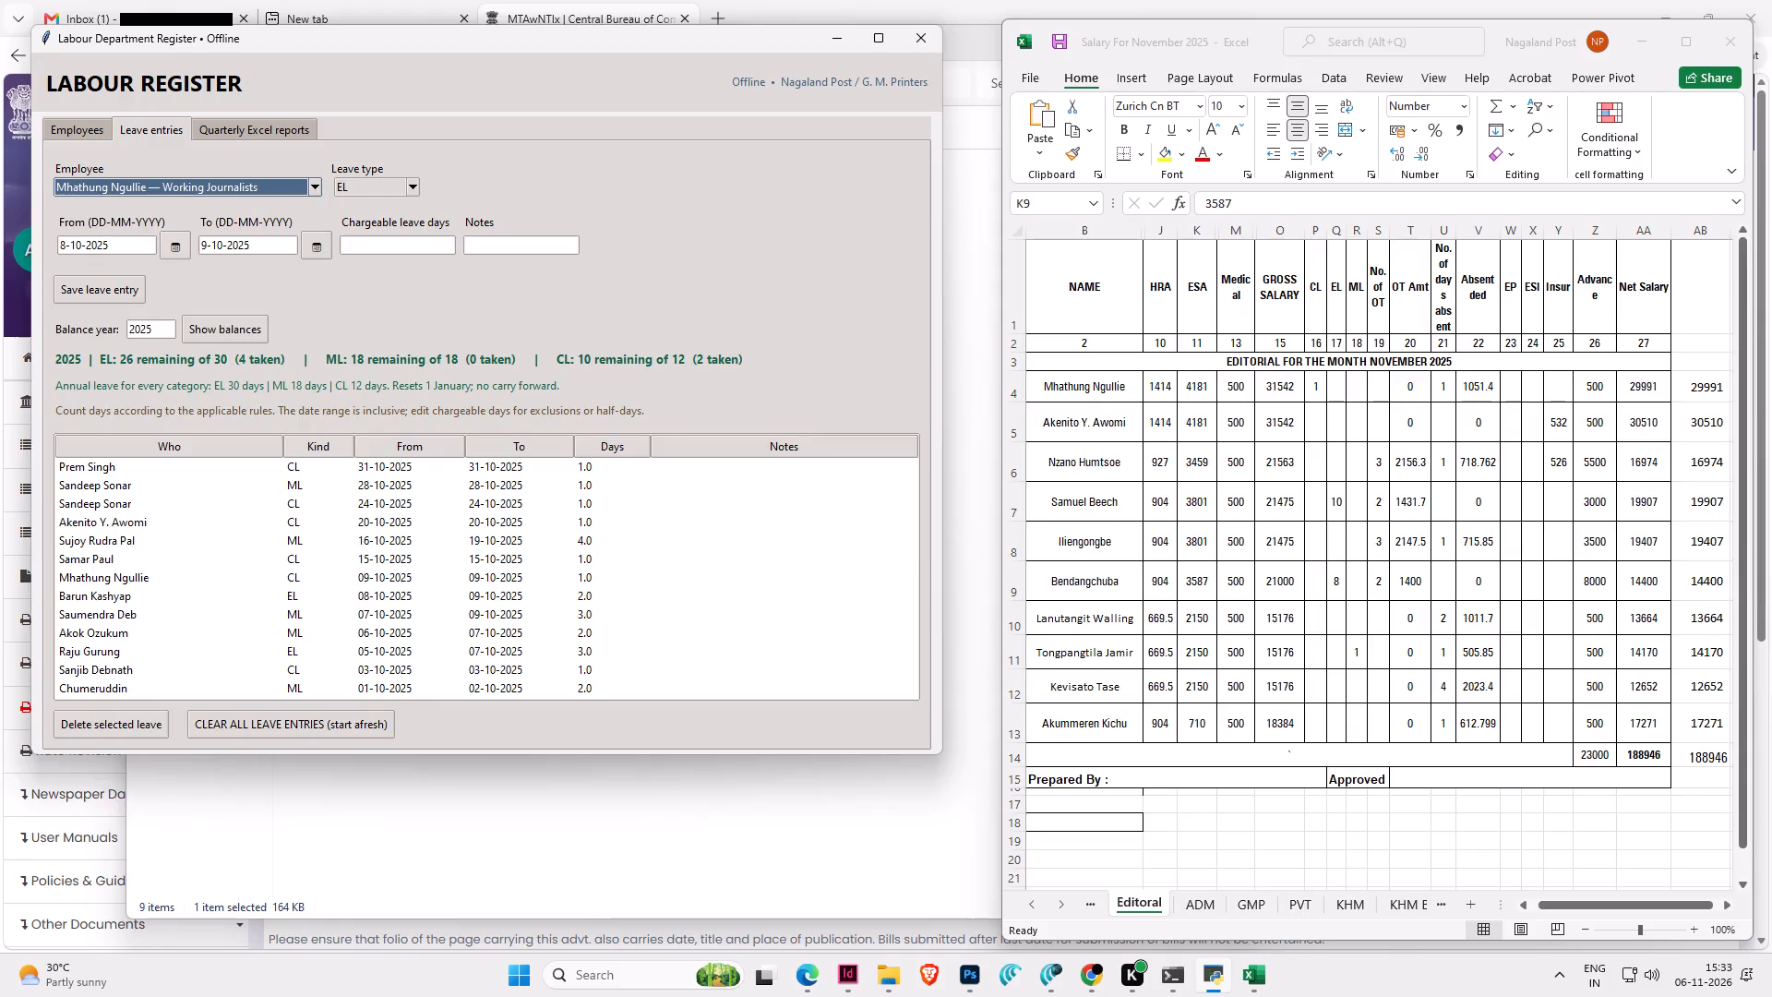
left_click(66, 244)
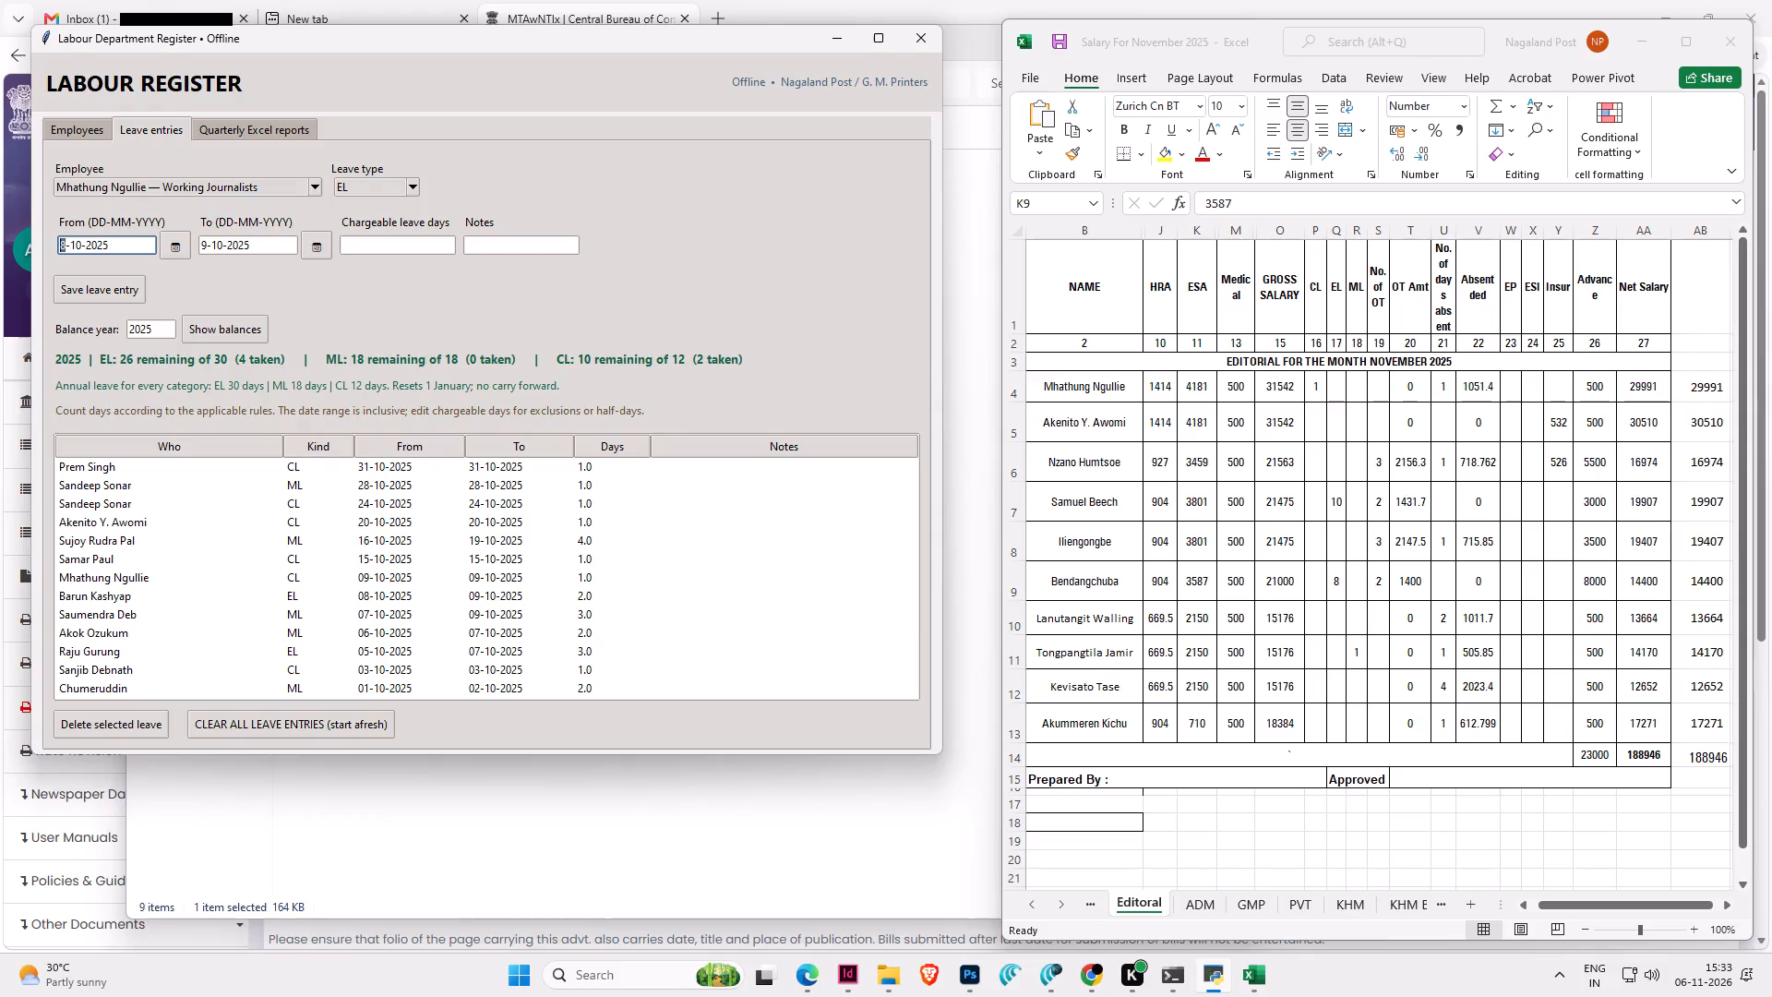
key("5")
key("Right")
key("Right")
key("Delete")
key("1")
left_click(203, 242)
key("Delete")
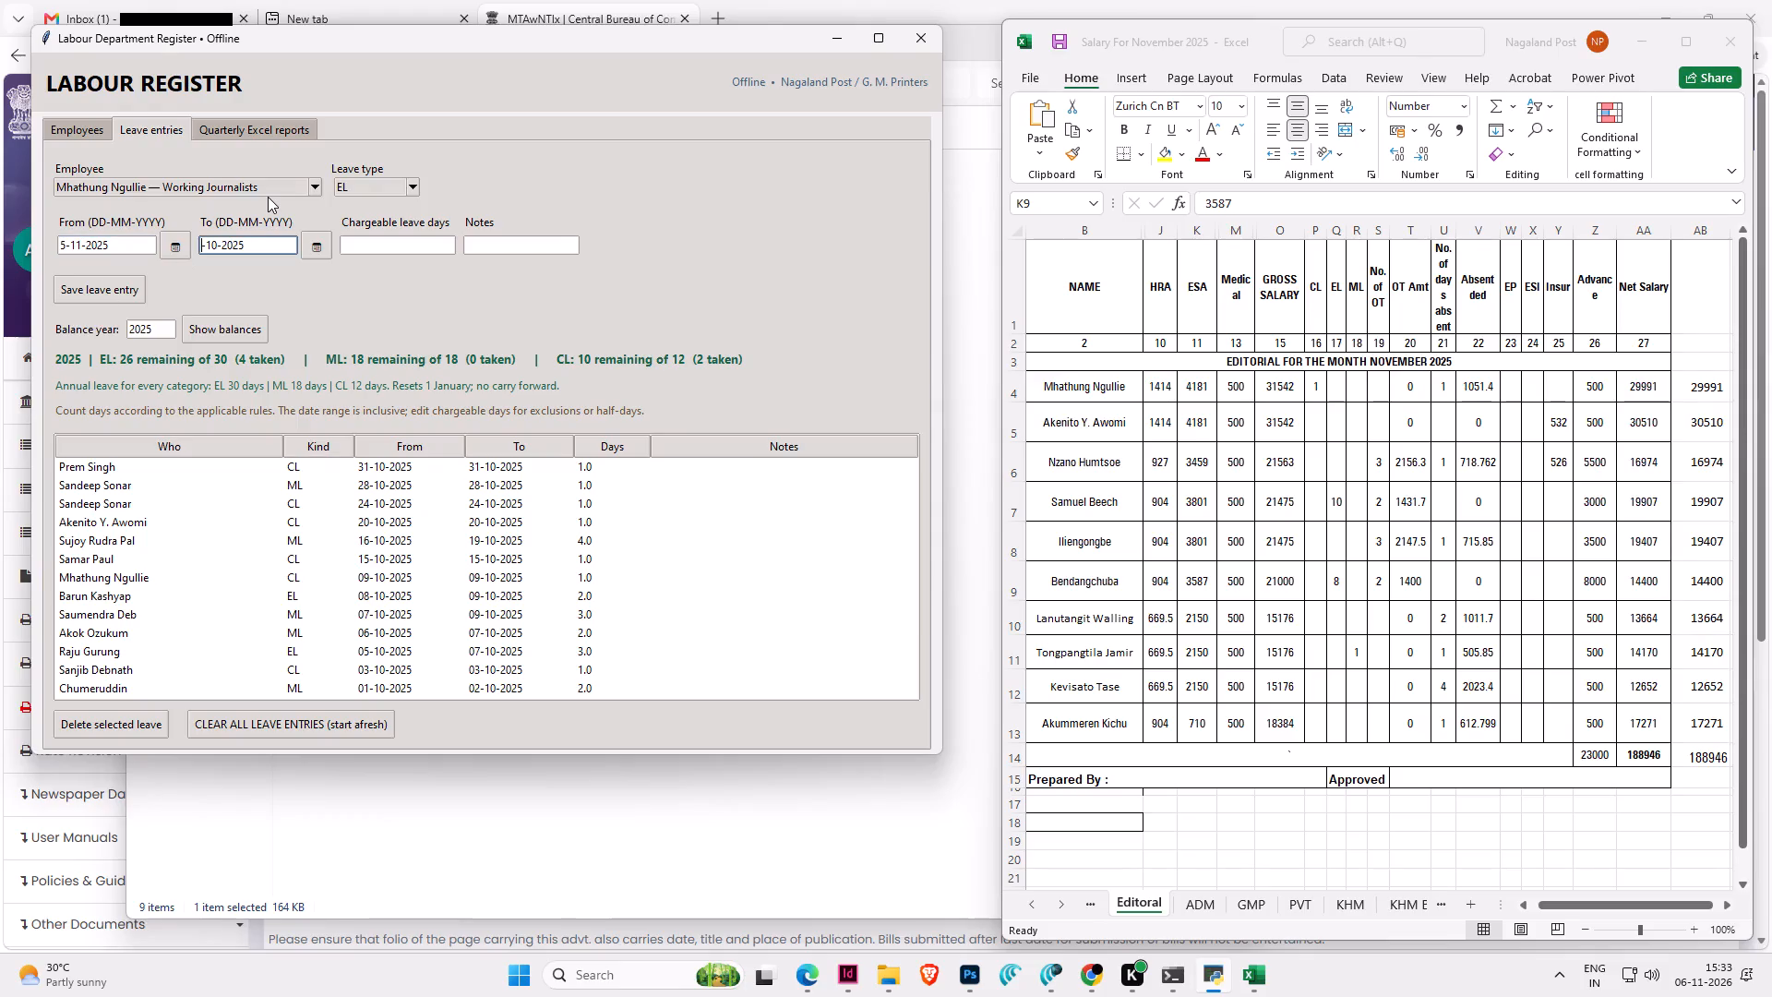
key("5")
key("Right")
key("Right")
key("Delete")
key("1")
left_click(389, 178)
left_click(373, 209)
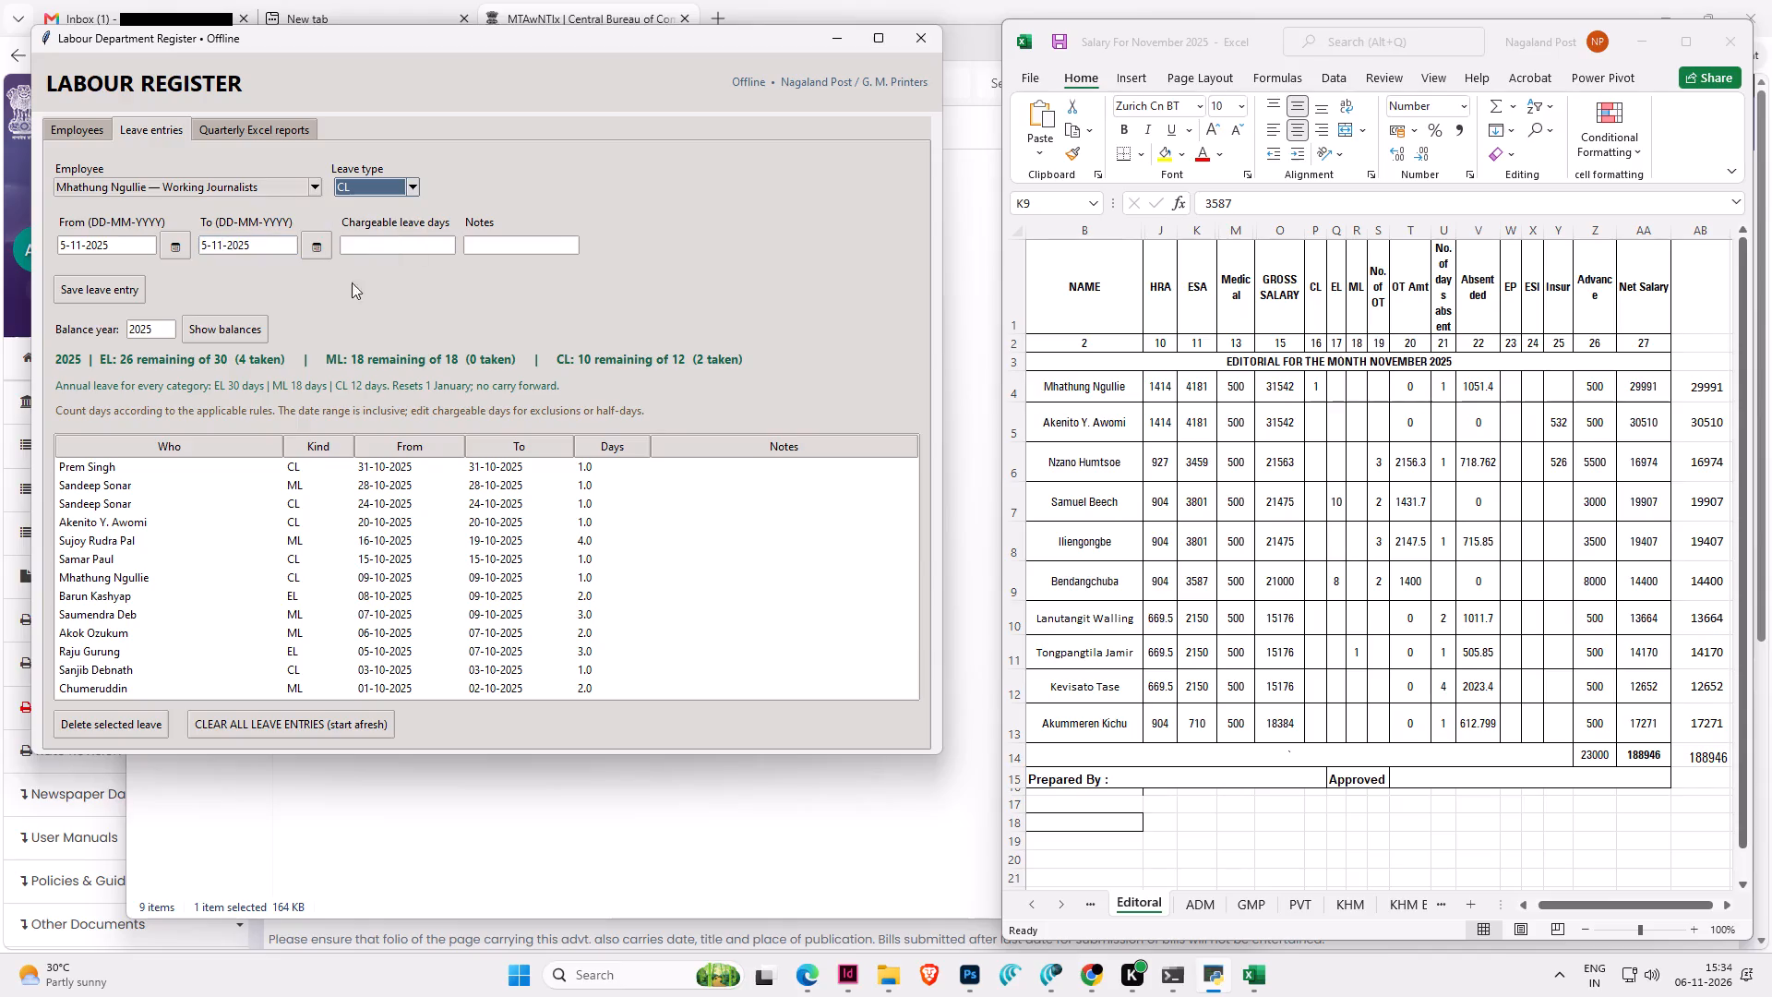
left_click(92, 293)
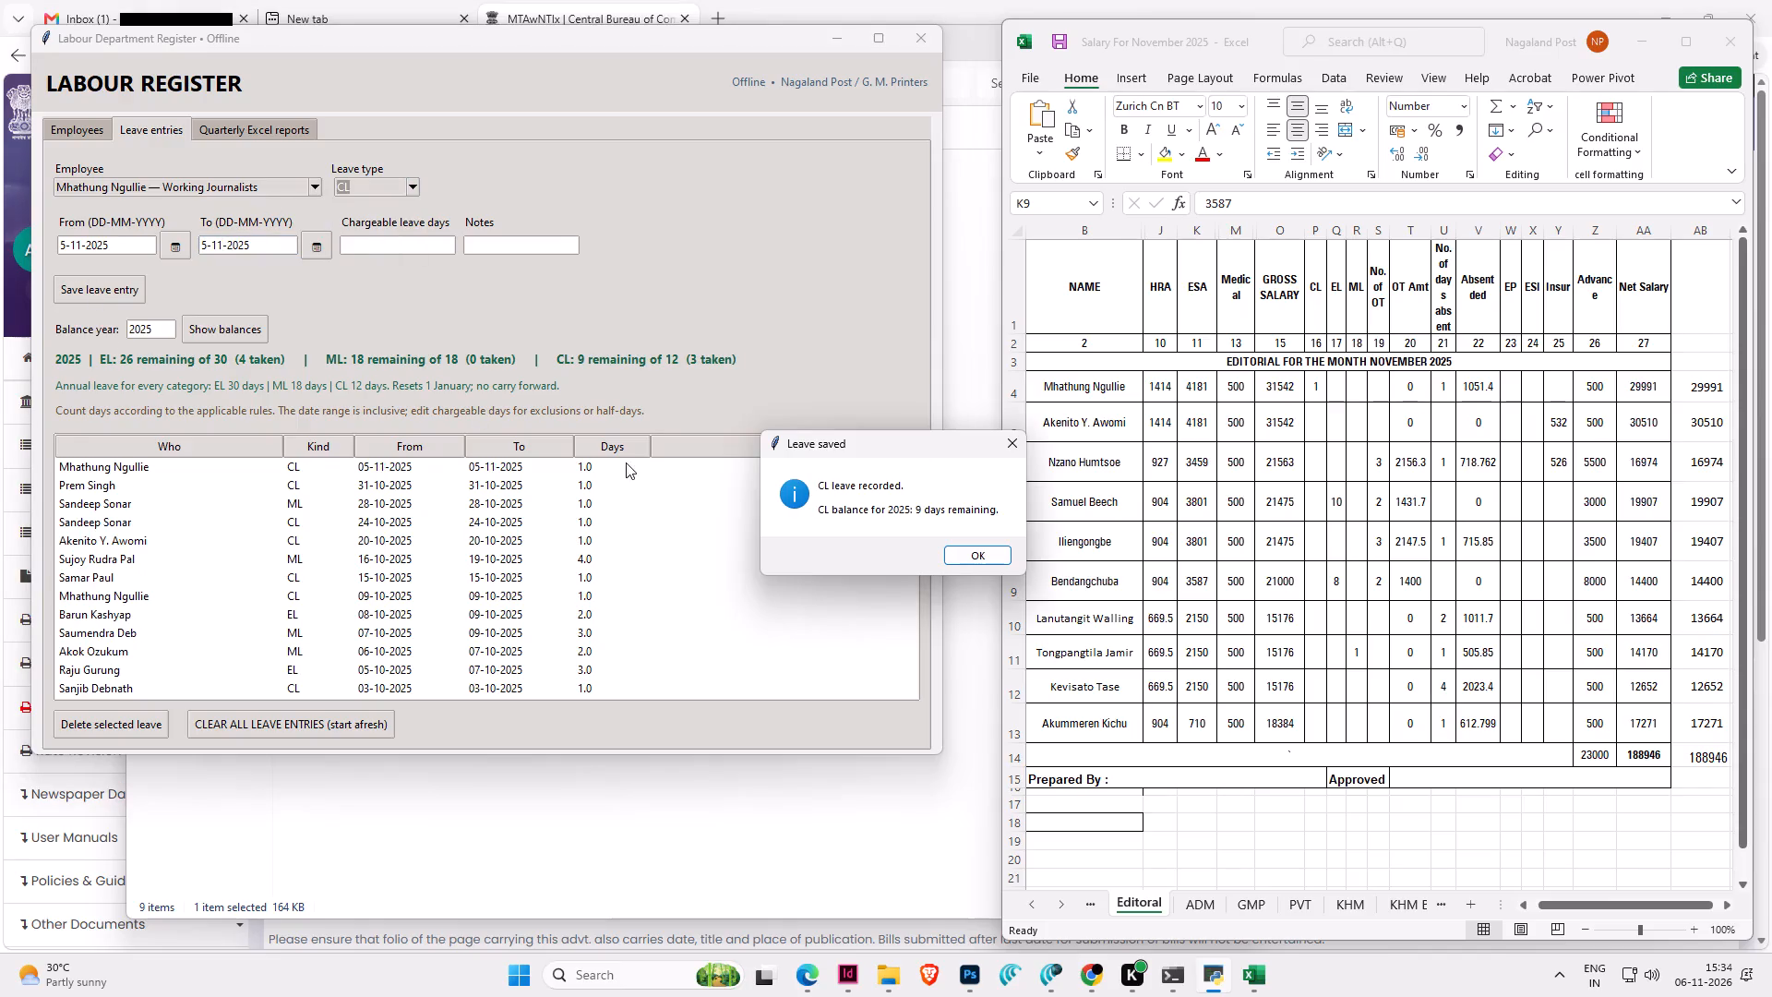
left_click(970, 557)
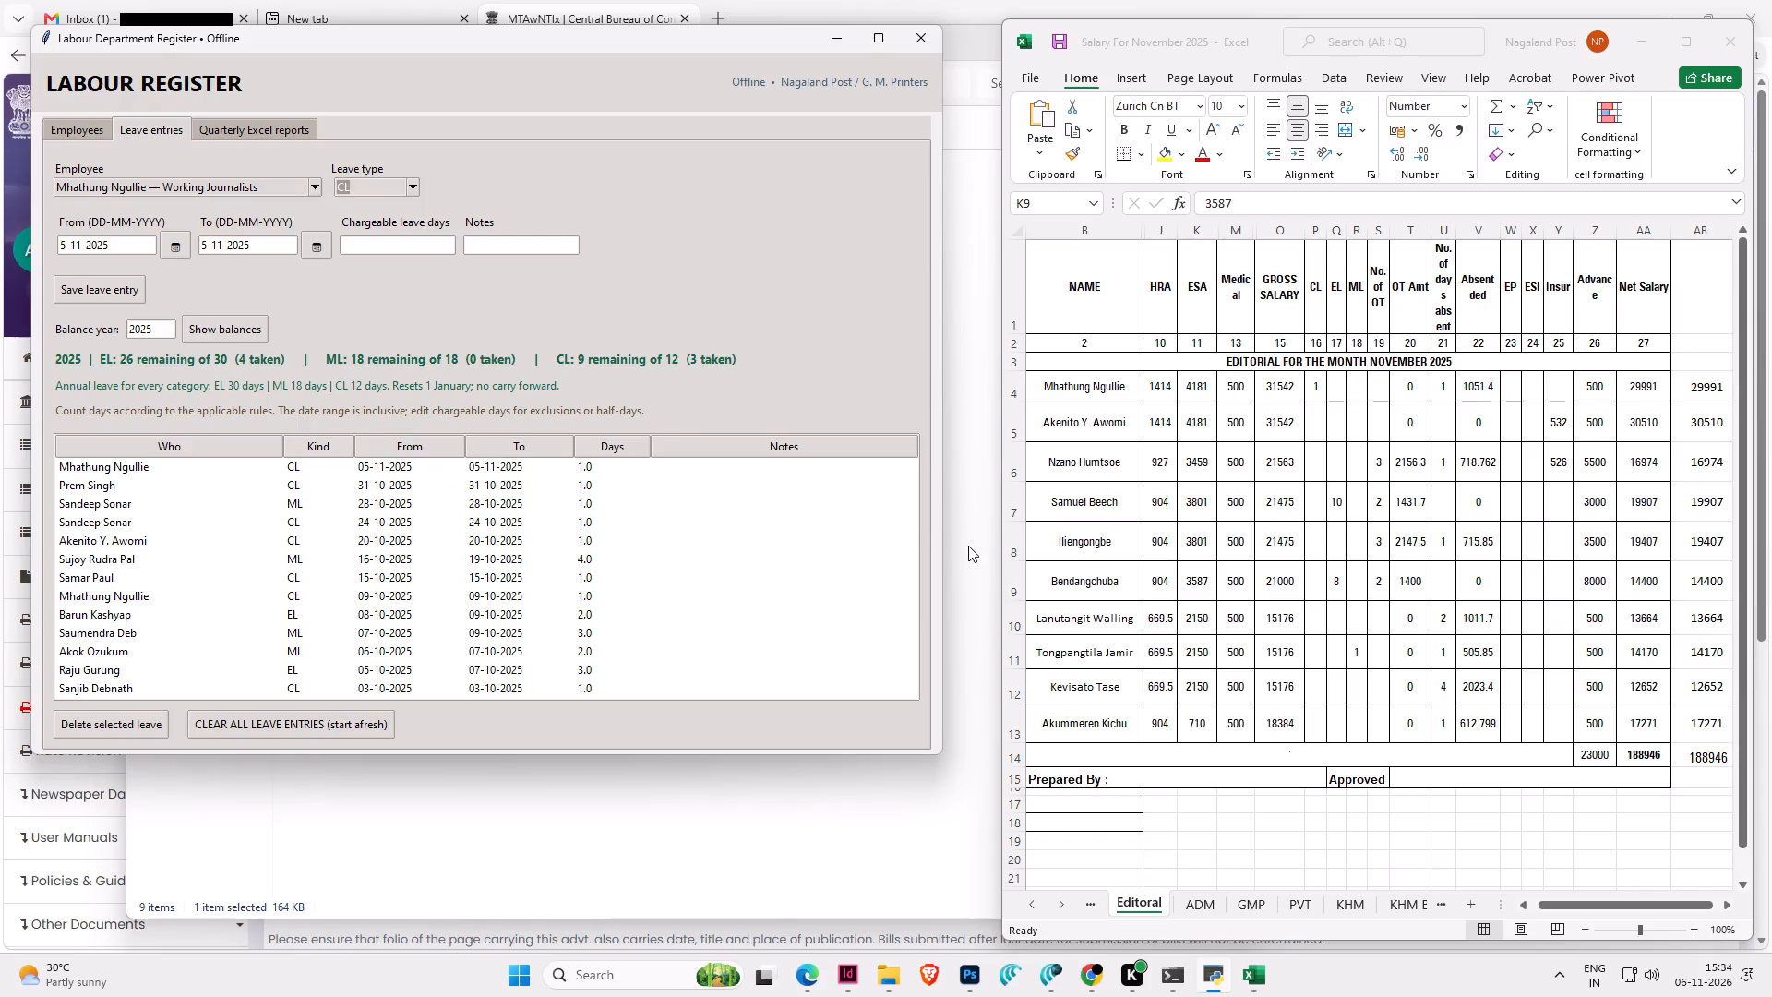
Record EL leave from 21-11-2025 to 30-11-2025 for the working journalist with serial number 4 on the Editoral sheet.
left_click(210, 186)
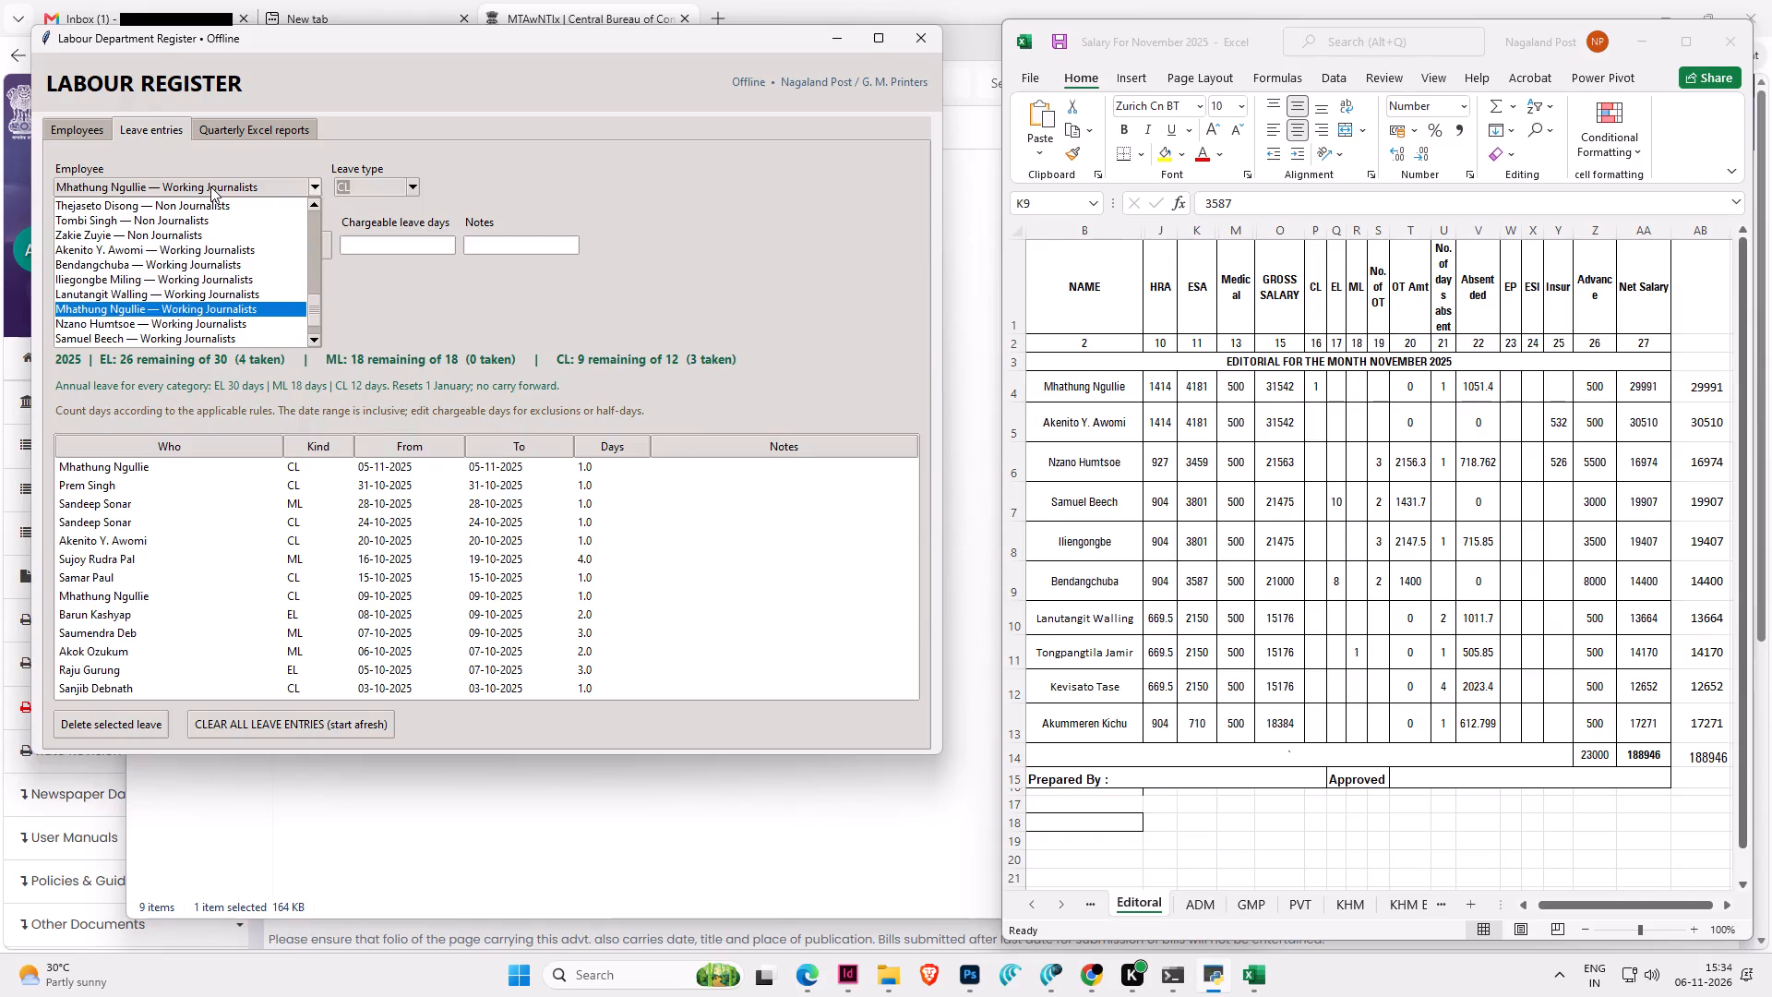
left_click(186, 340)
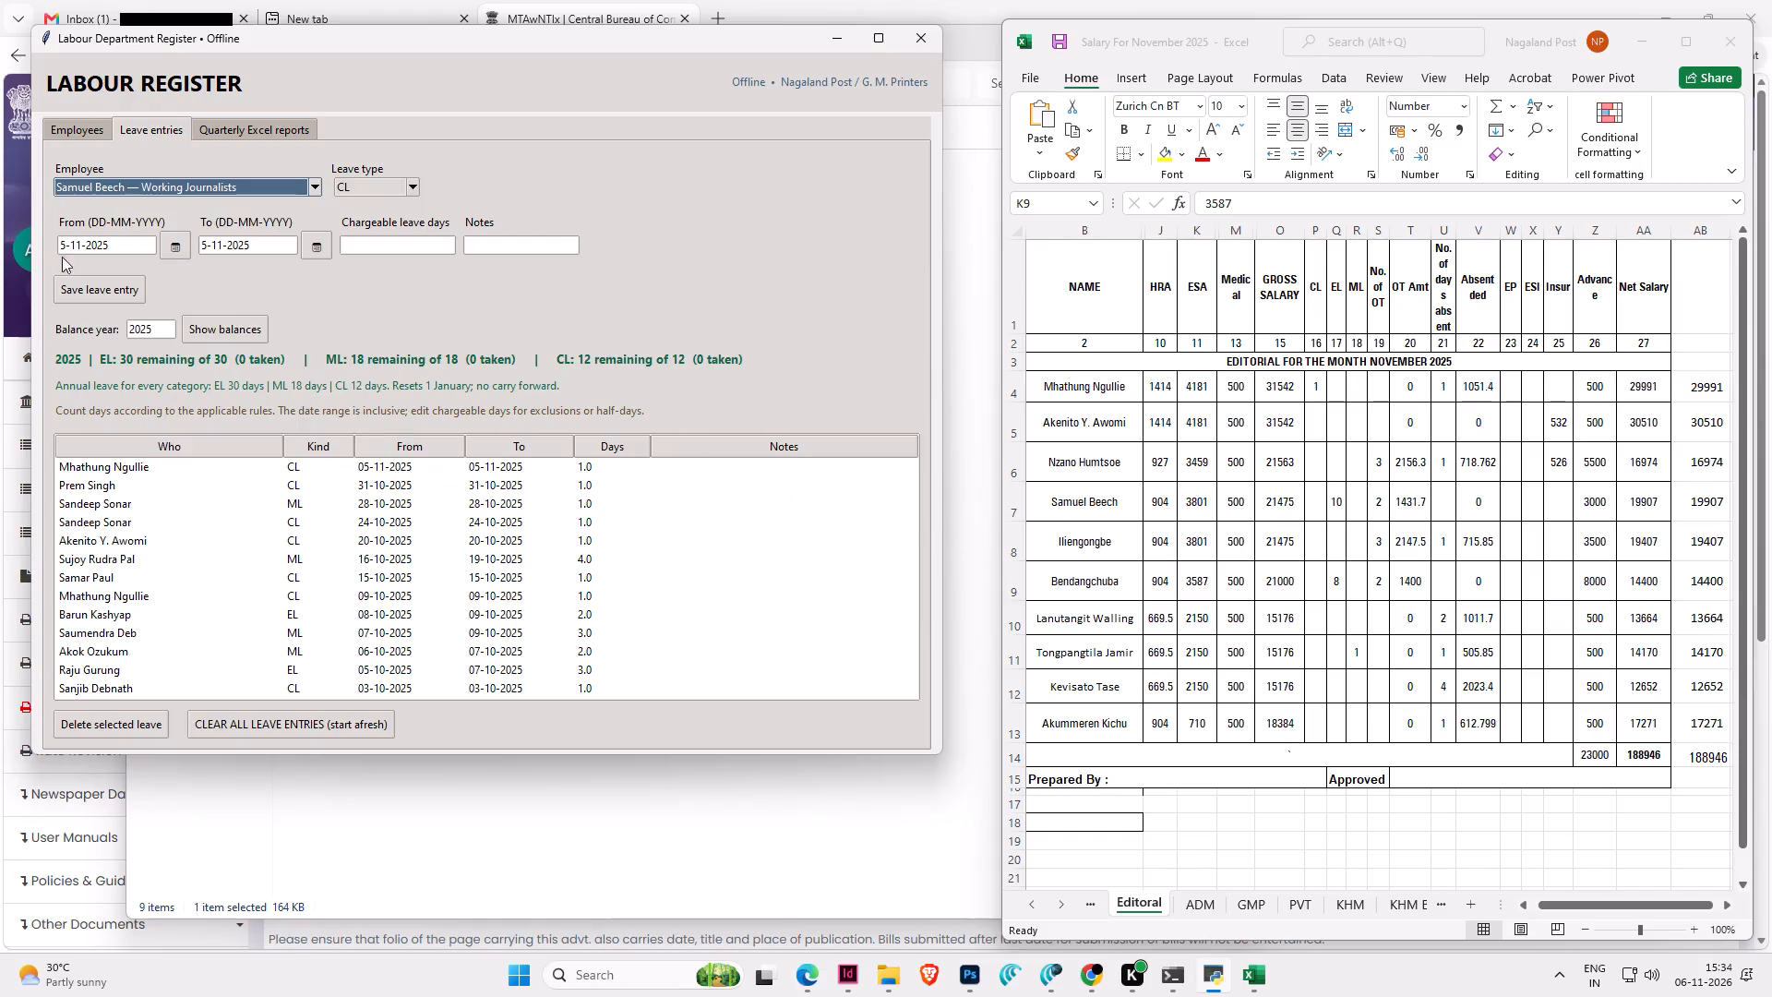
left_click_drag(66, 246, 20, 237)
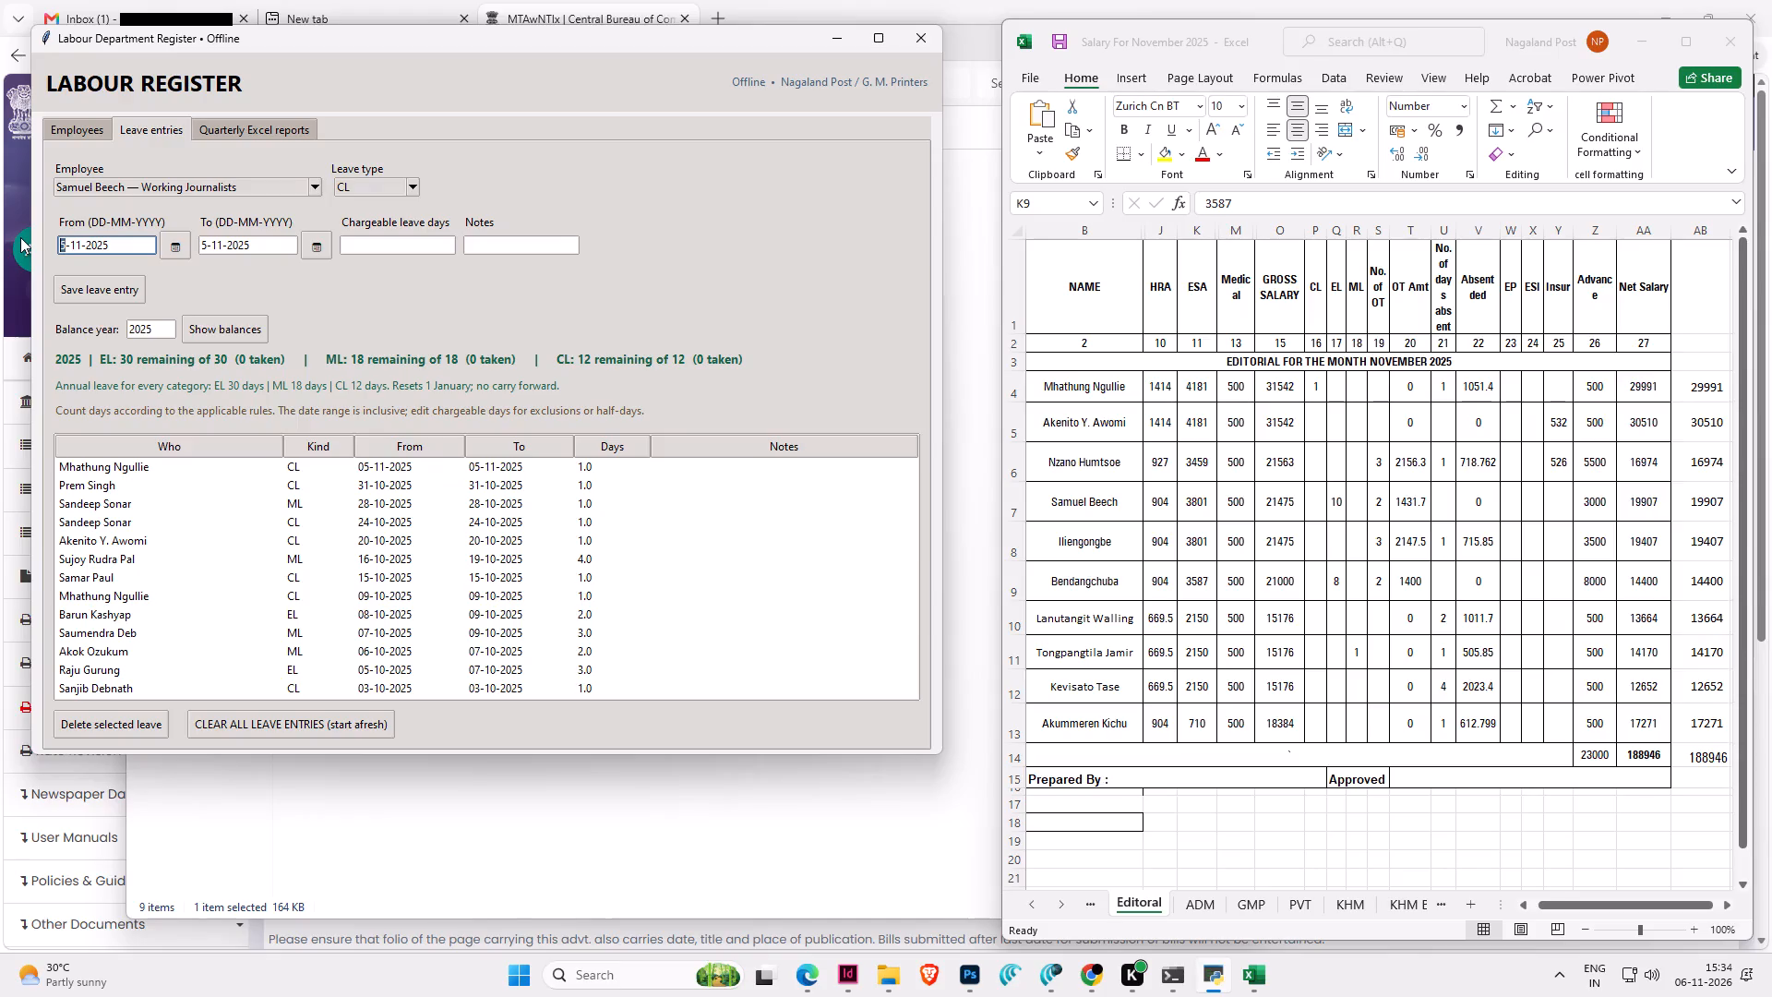
type("11")
left_click_drag(207, 247, 173, 241)
left_click_drag(65, 242, 39, 239)
key("2")
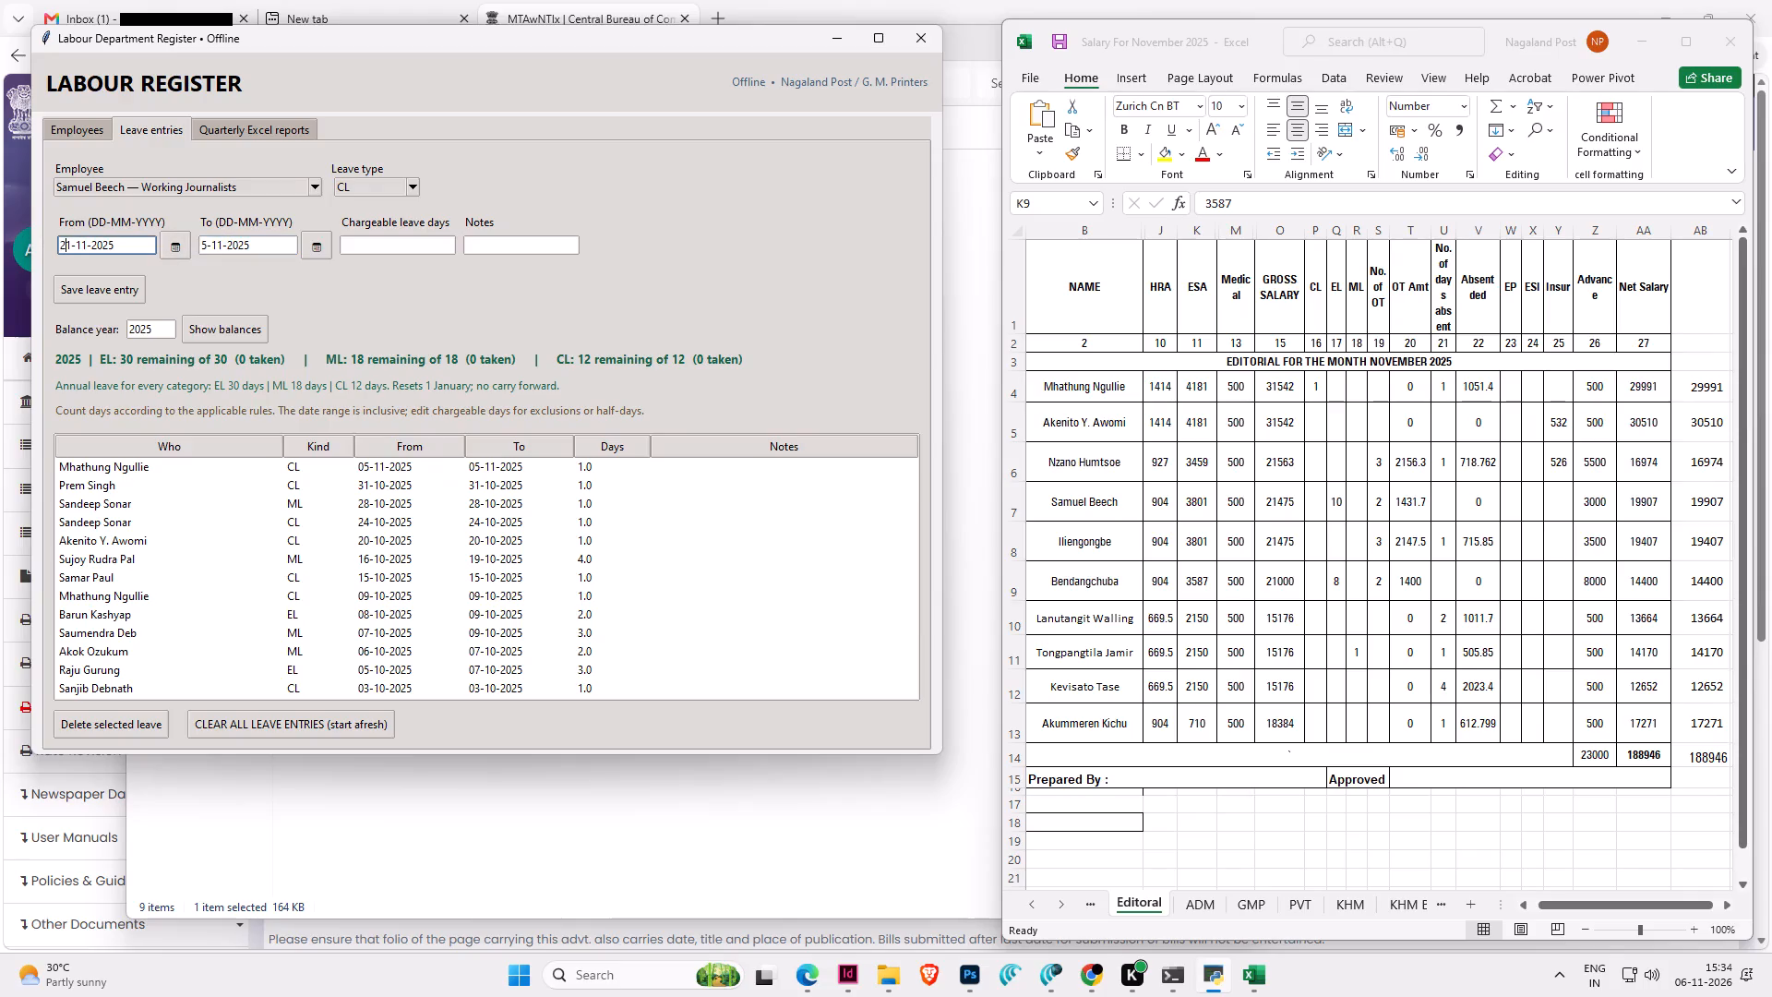
left_click_drag(205, 246, 183, 246)
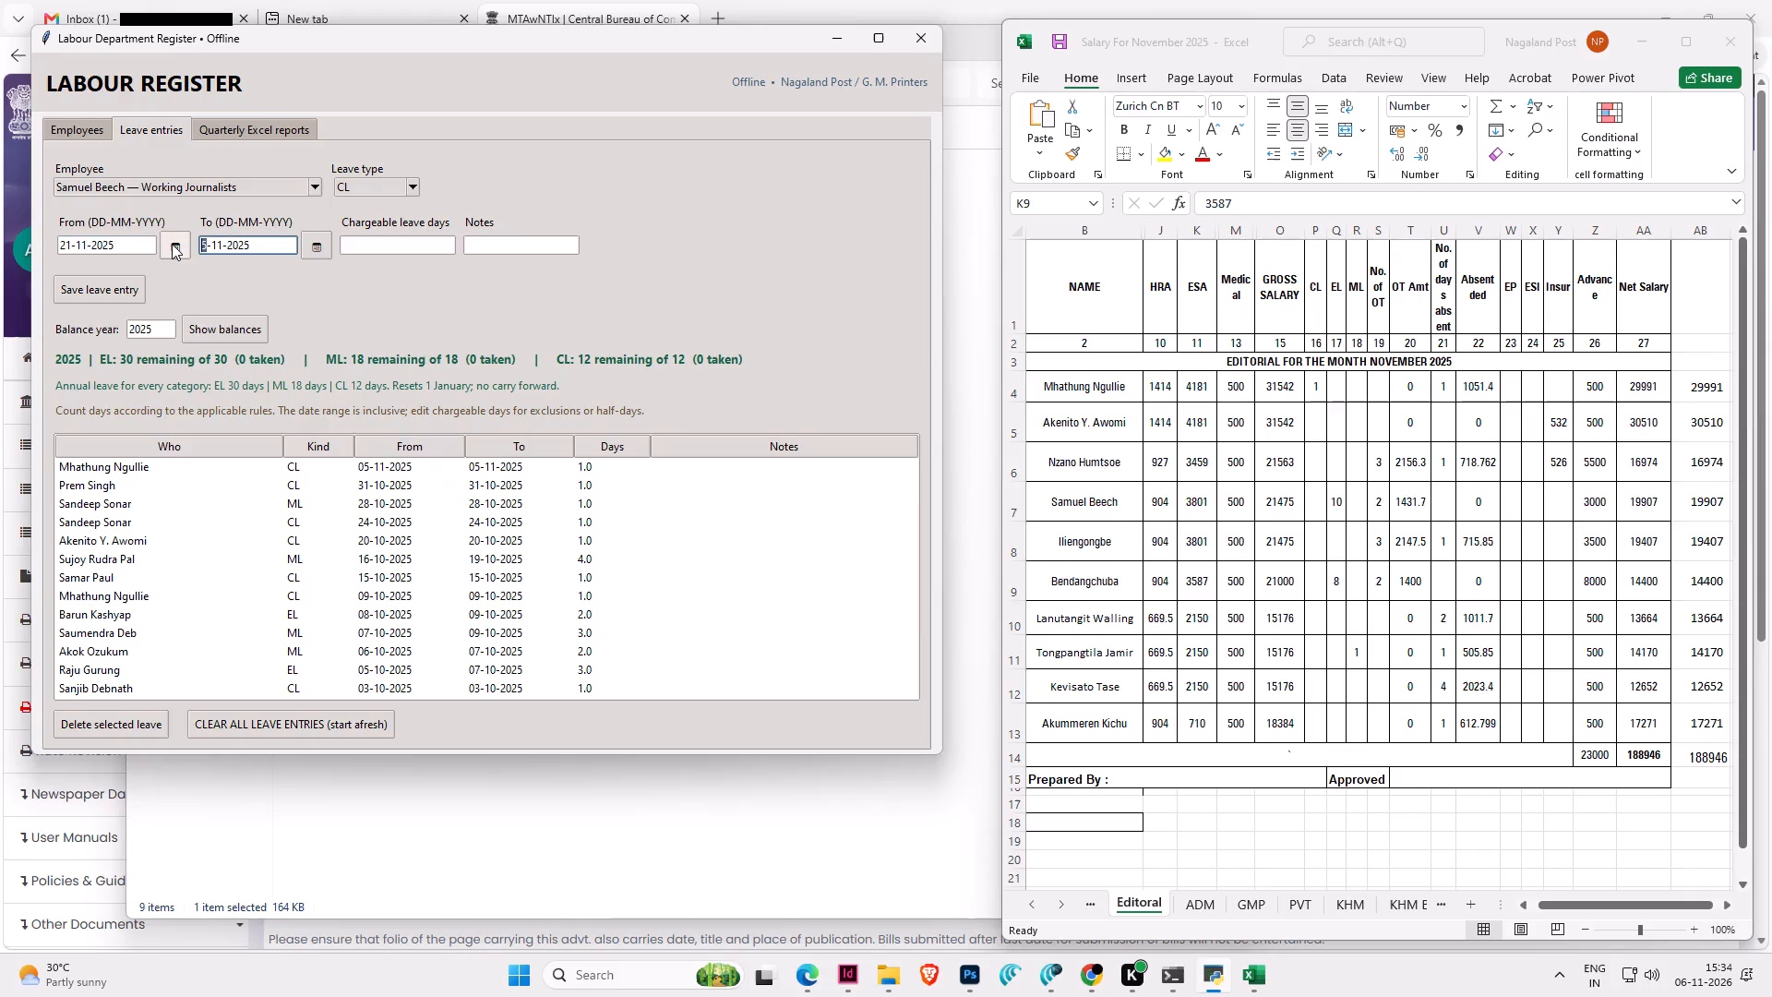
type("30")
left_click(354, 191)
left_click(355, 222)
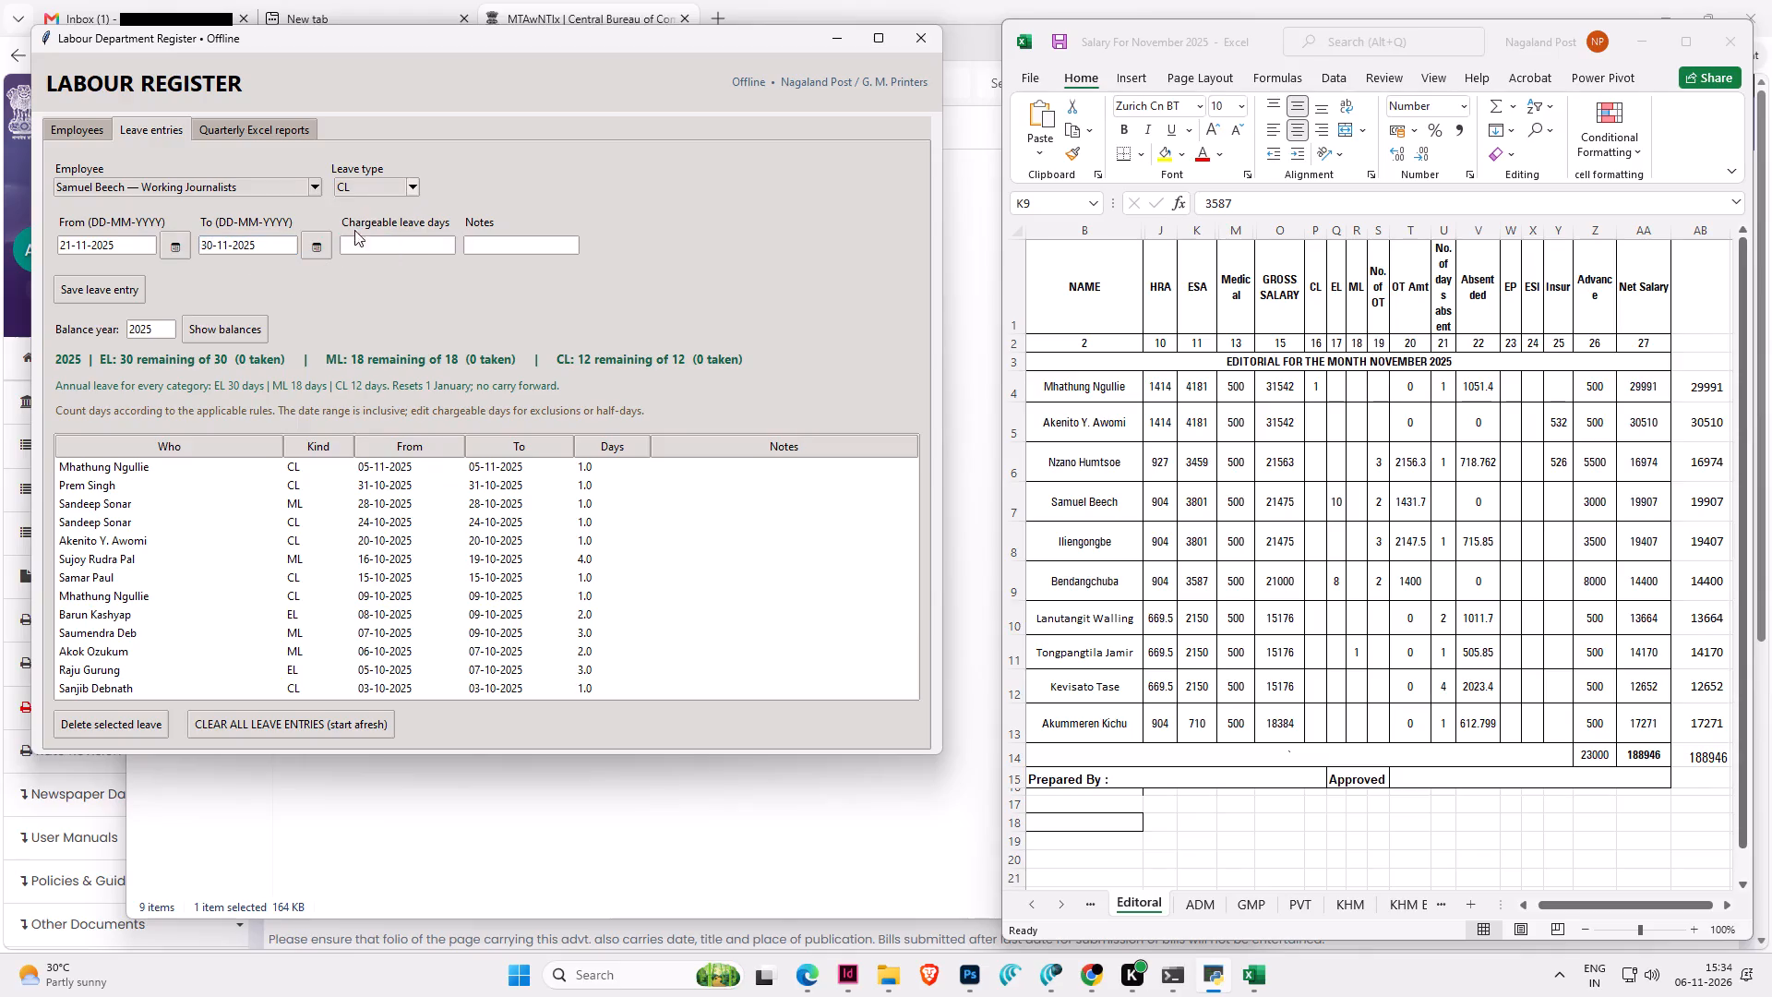
left_click(103, 282)
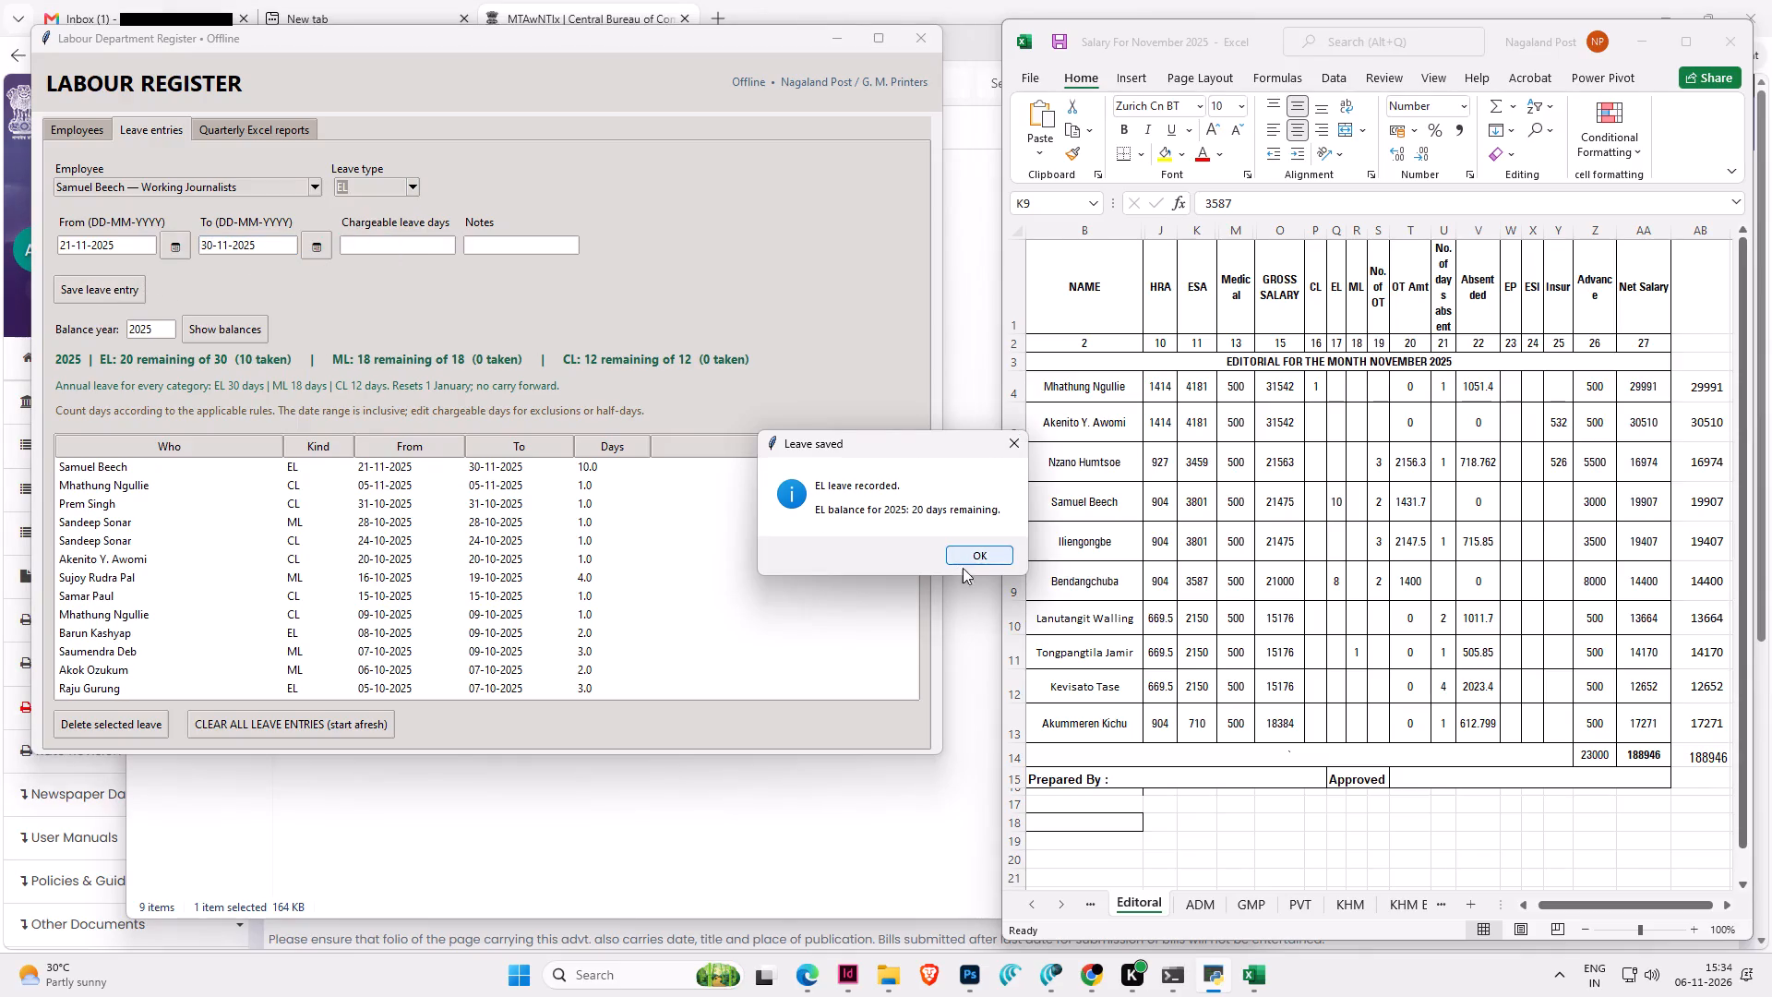
left_click(973, 560)
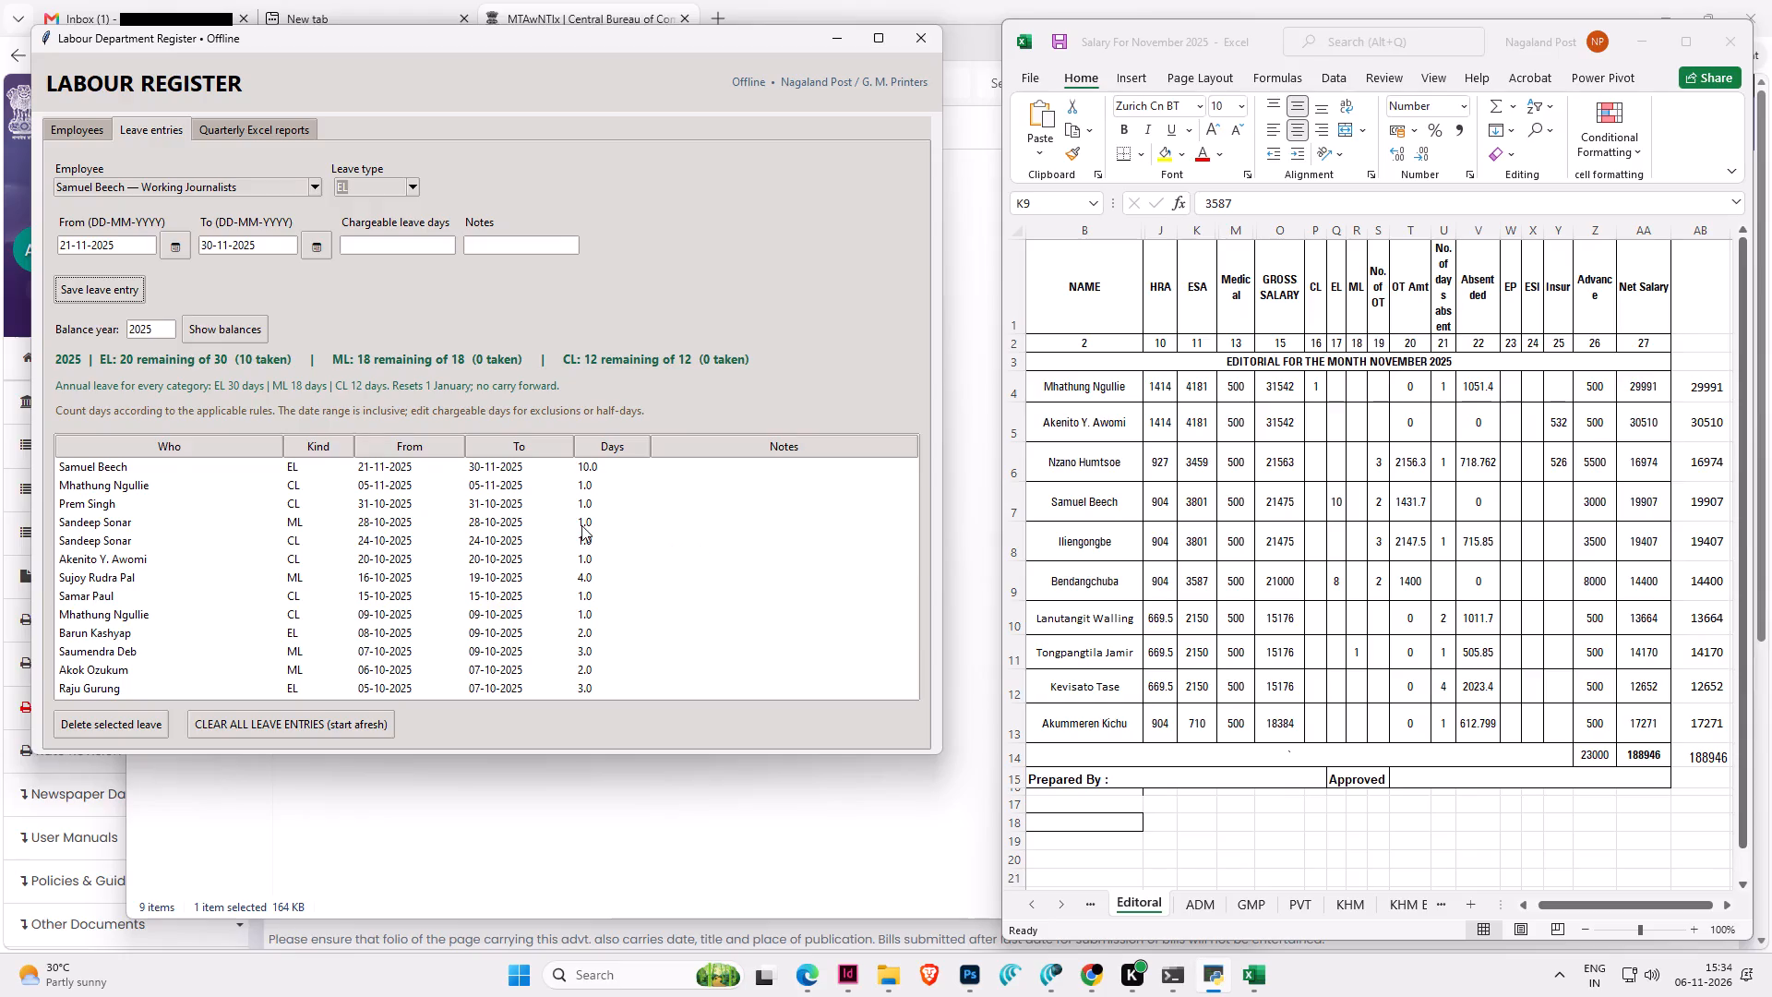
Record EL leave from 12-11-2025 to 19-11-2025 for the working journalist with serial number 6 on the Editoral sheet.
left_click(189, 184)
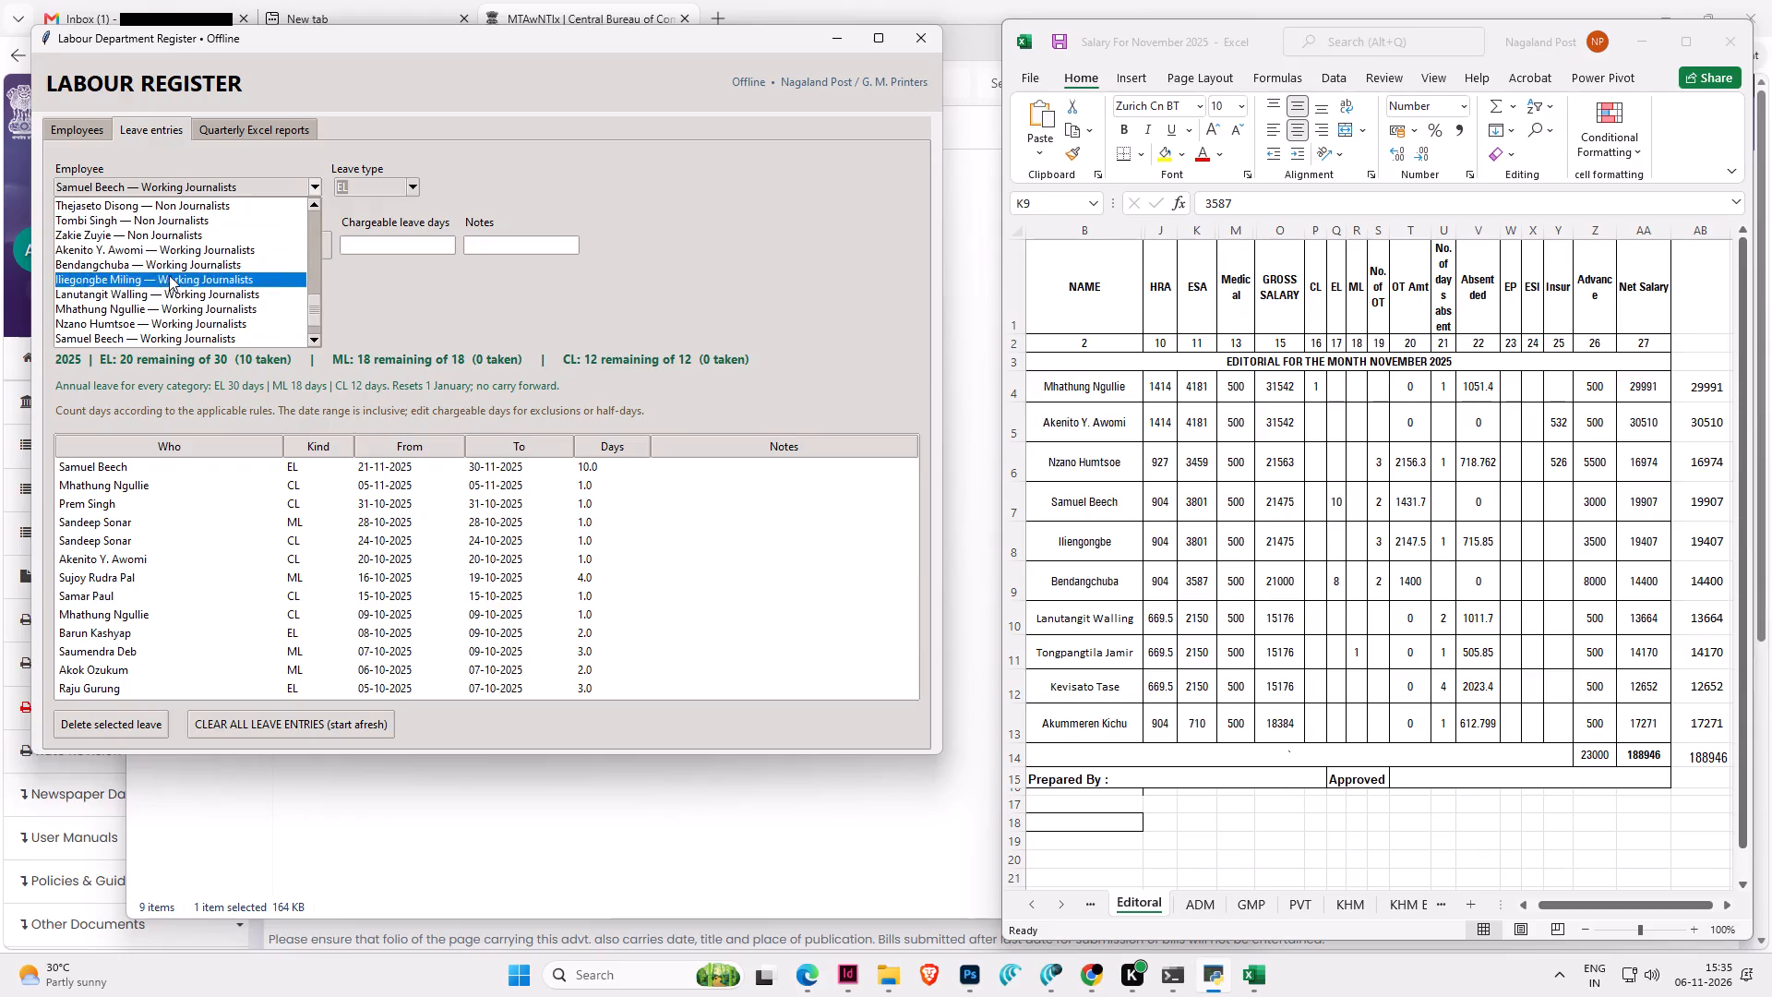
scroll(169, 289, "up", 3)
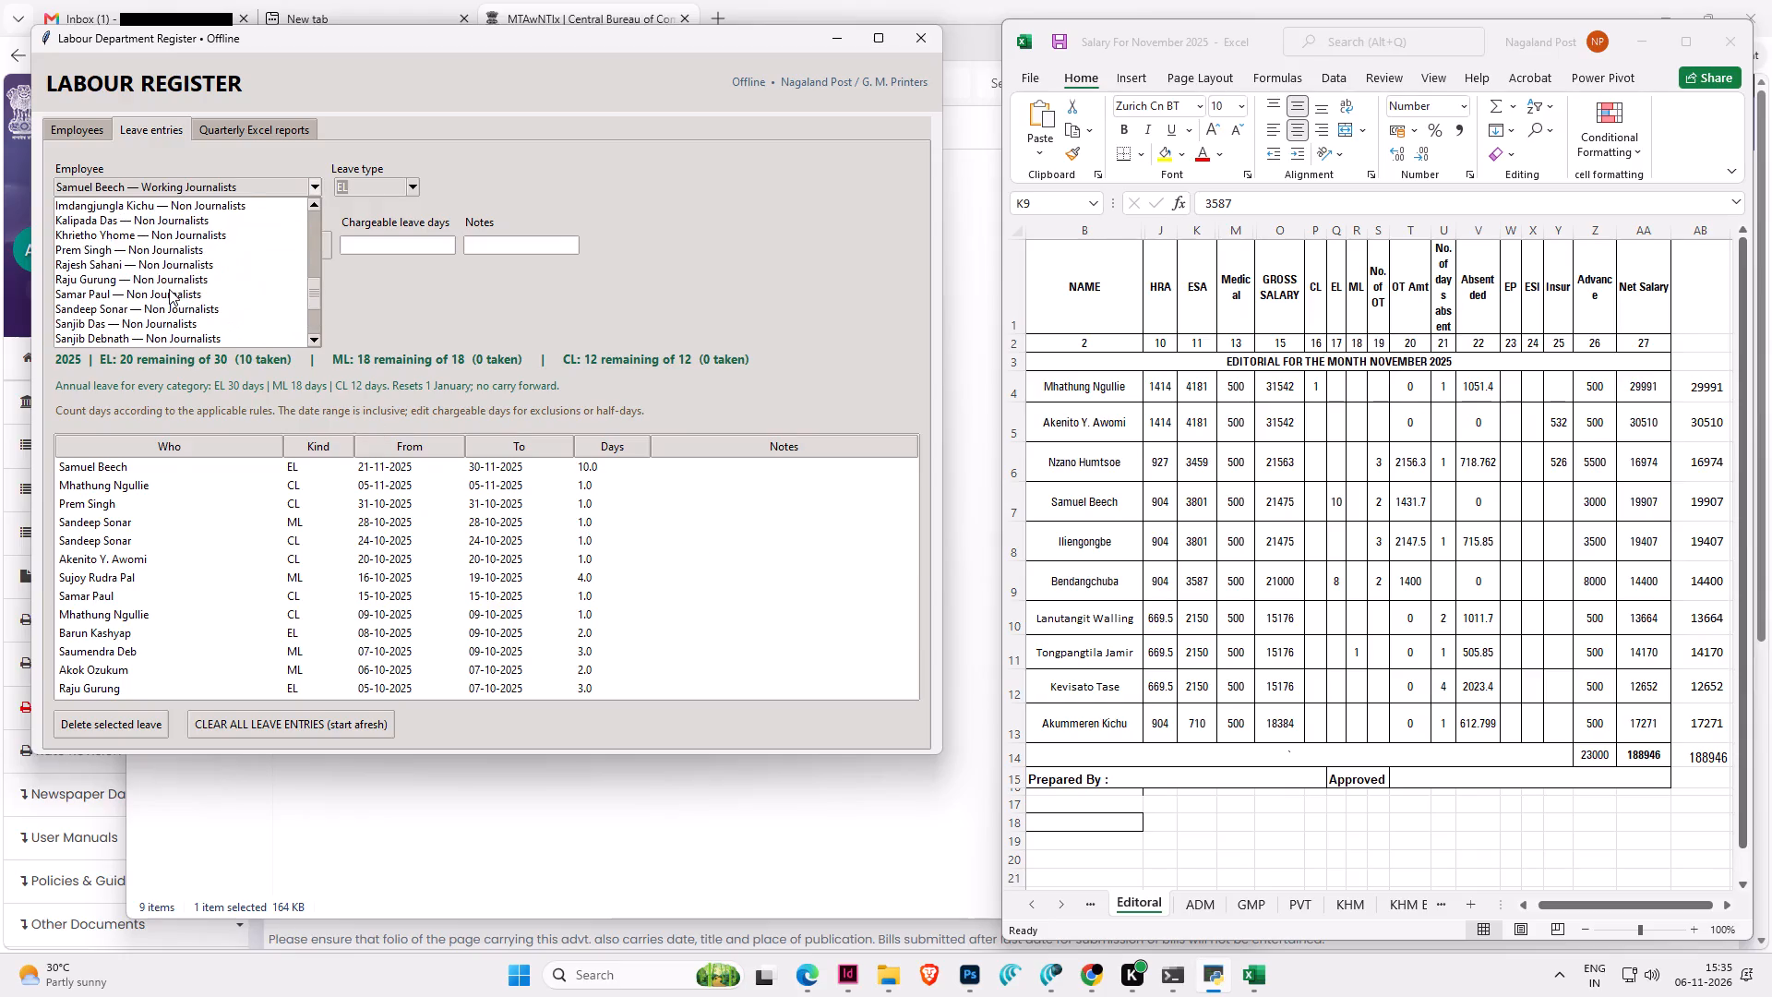
scroll(169, 289, "up", 1)
scroll(169, 289, "down", 4)
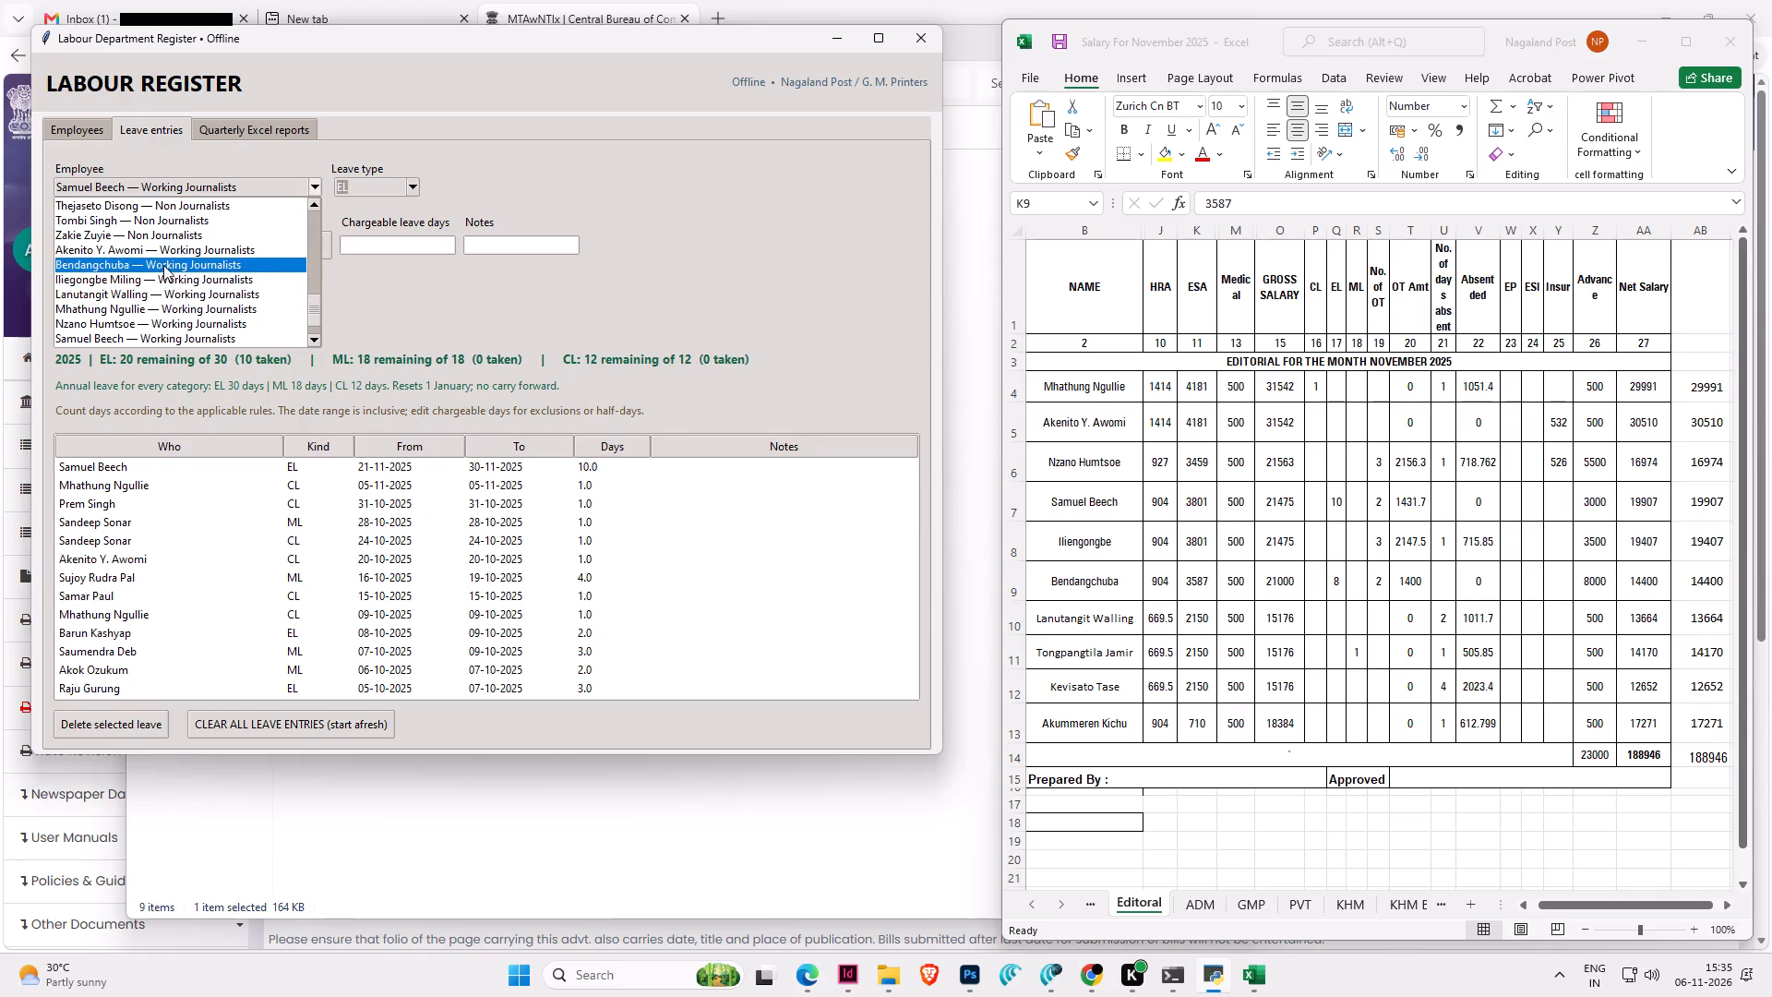
left_click(163, 265)
left_click(64, 244)
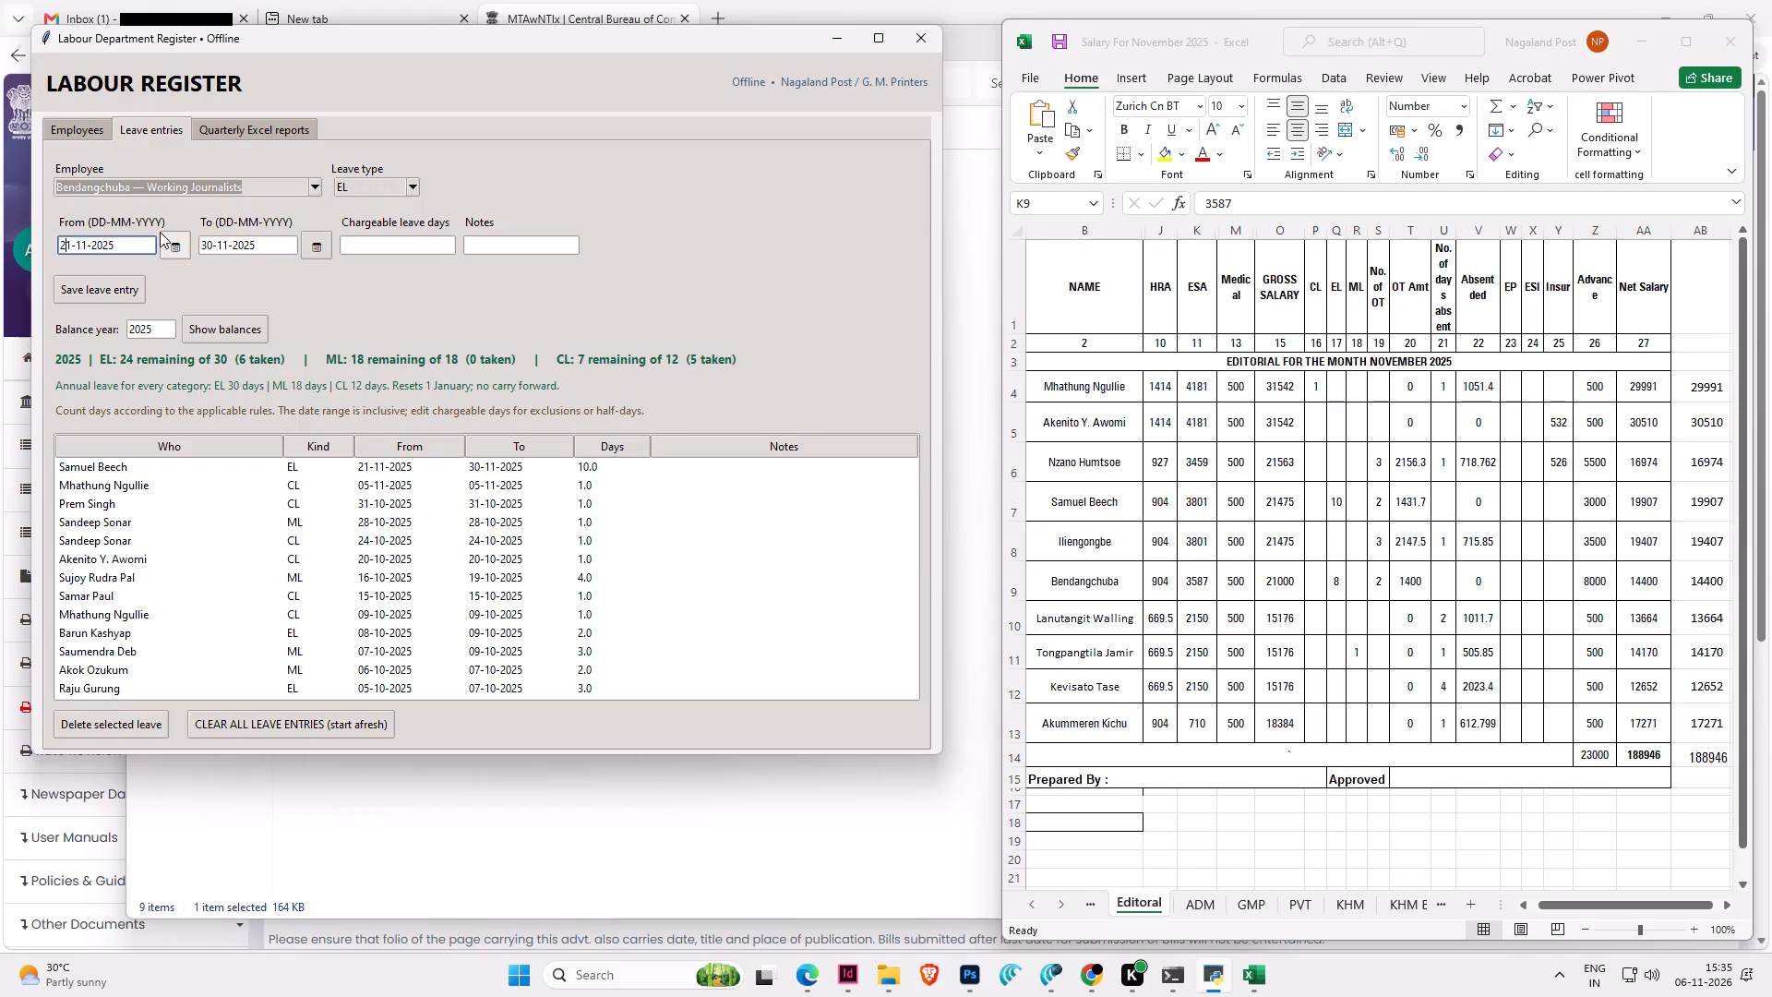
key("BackSpace")
key("Right")
key("2")
left_click(212, 234)
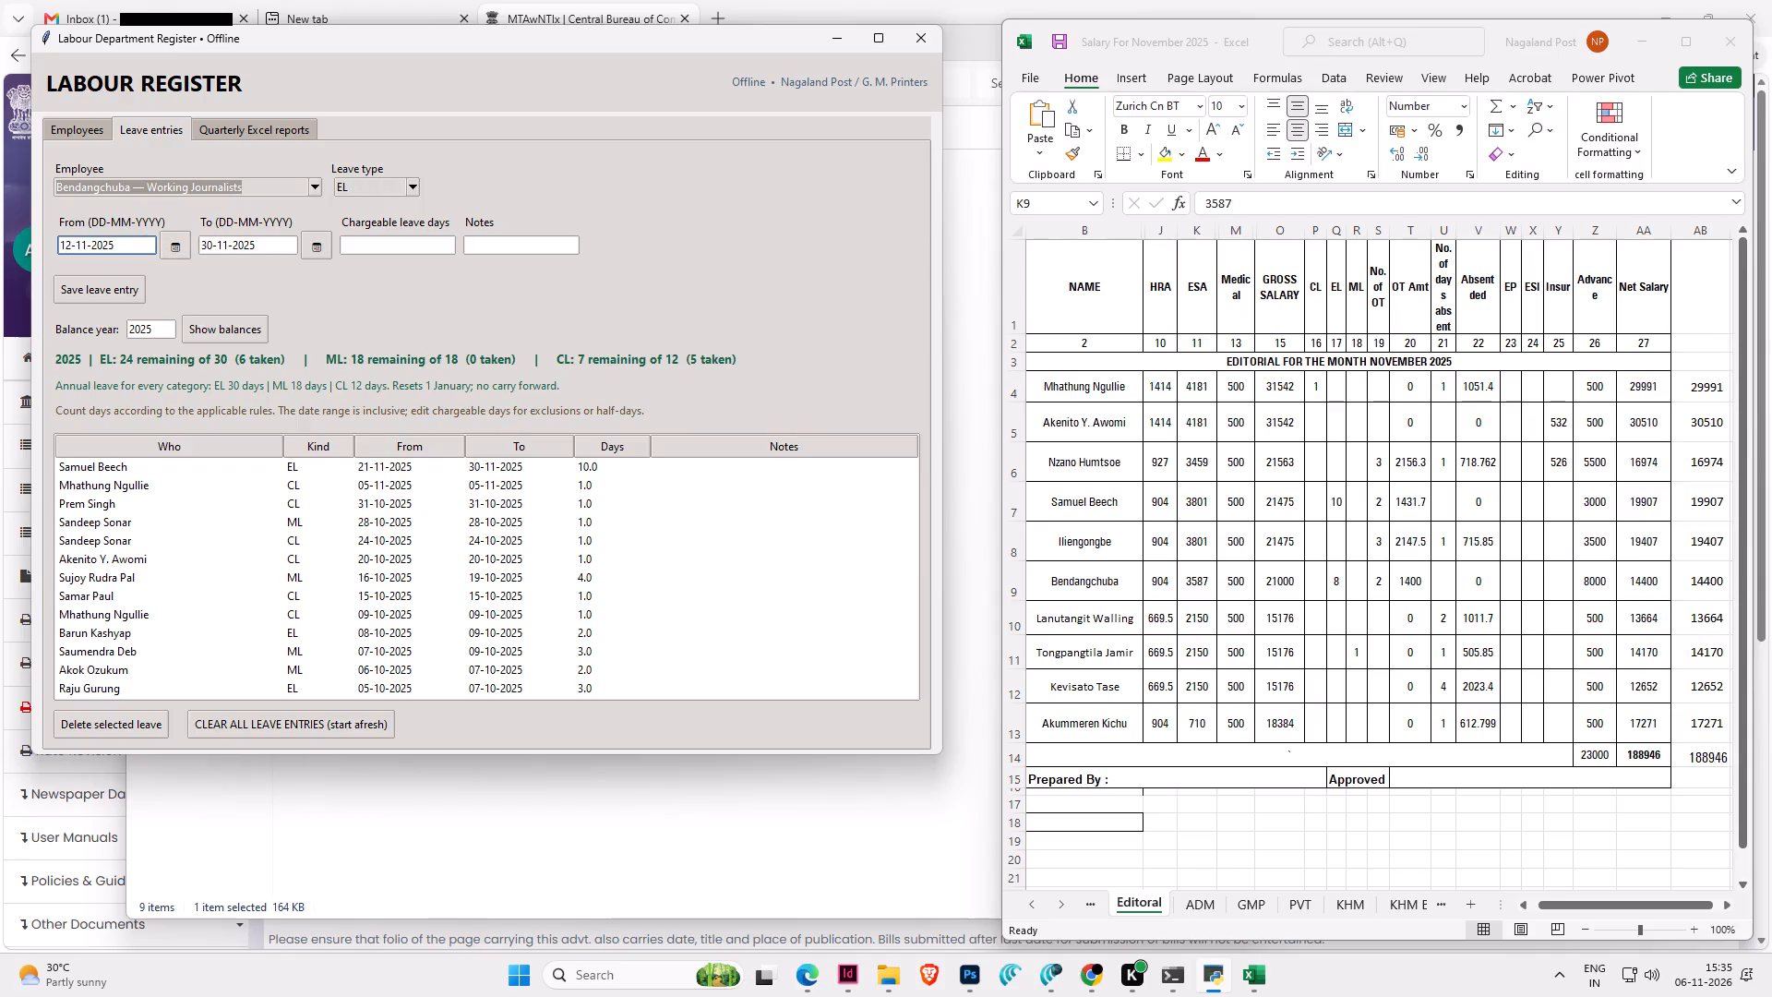
left_click(213, 241)
key("BackSpace")
key("BackSpace")
type("19")
left_click(108, 281)
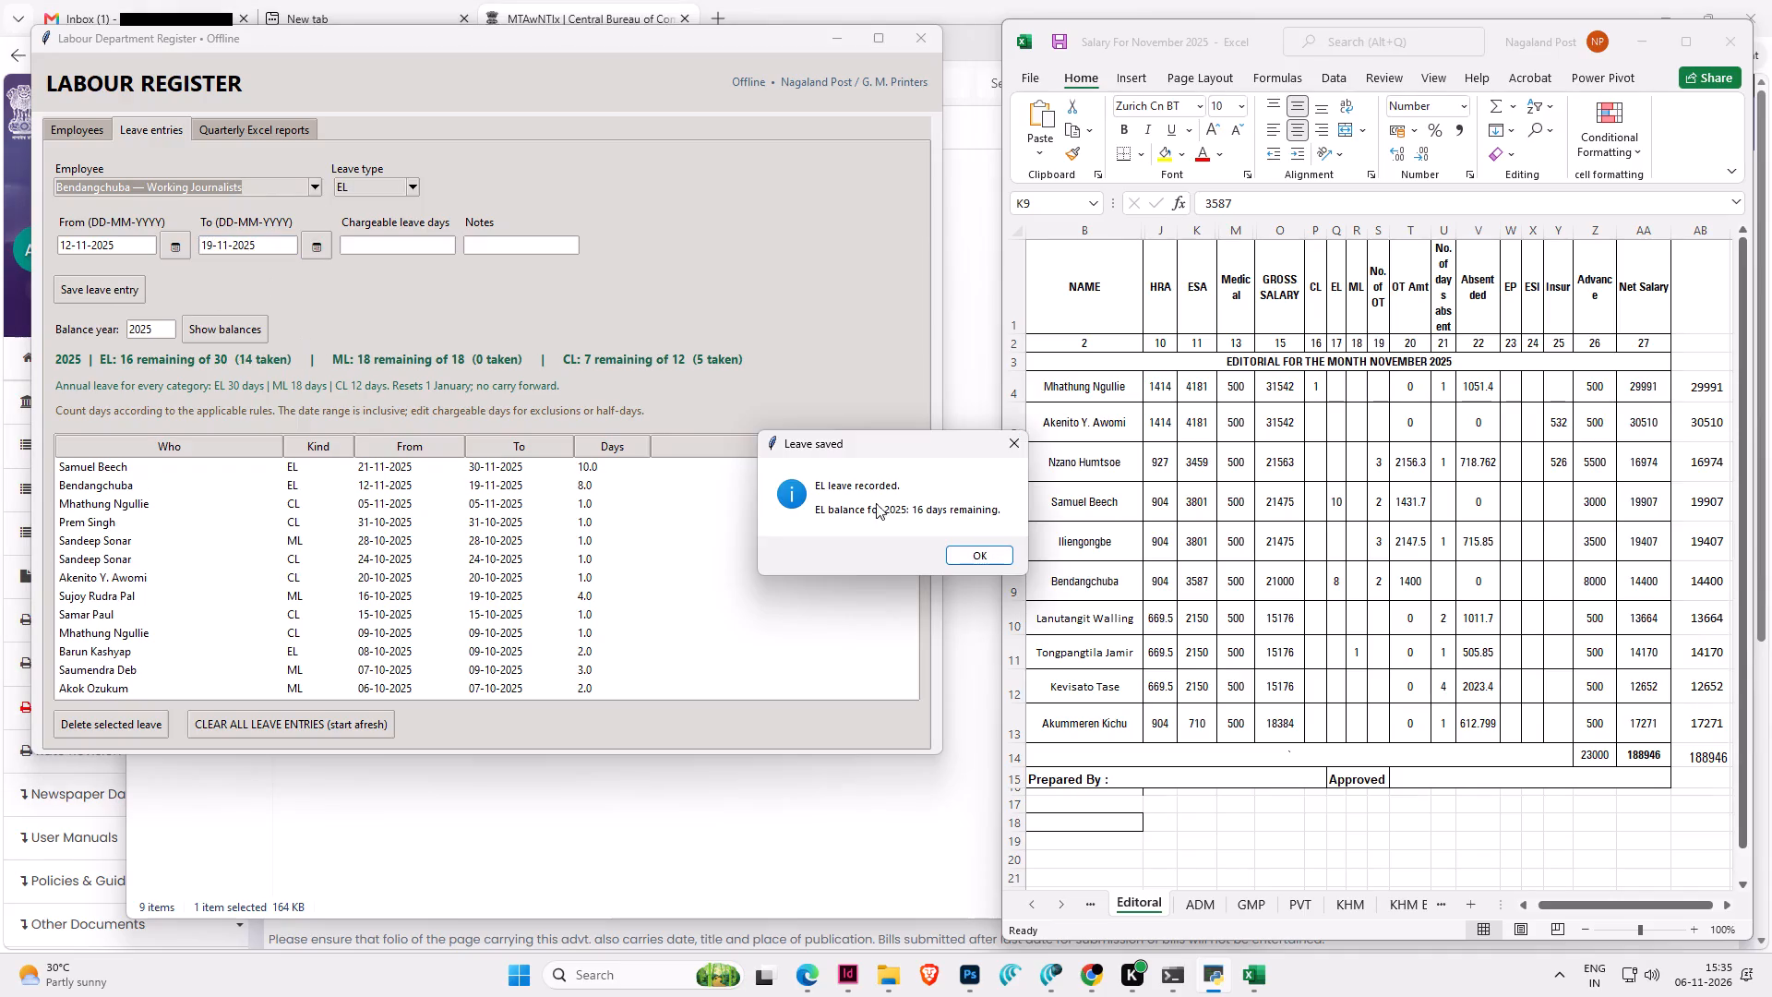
left_click(960, 547)
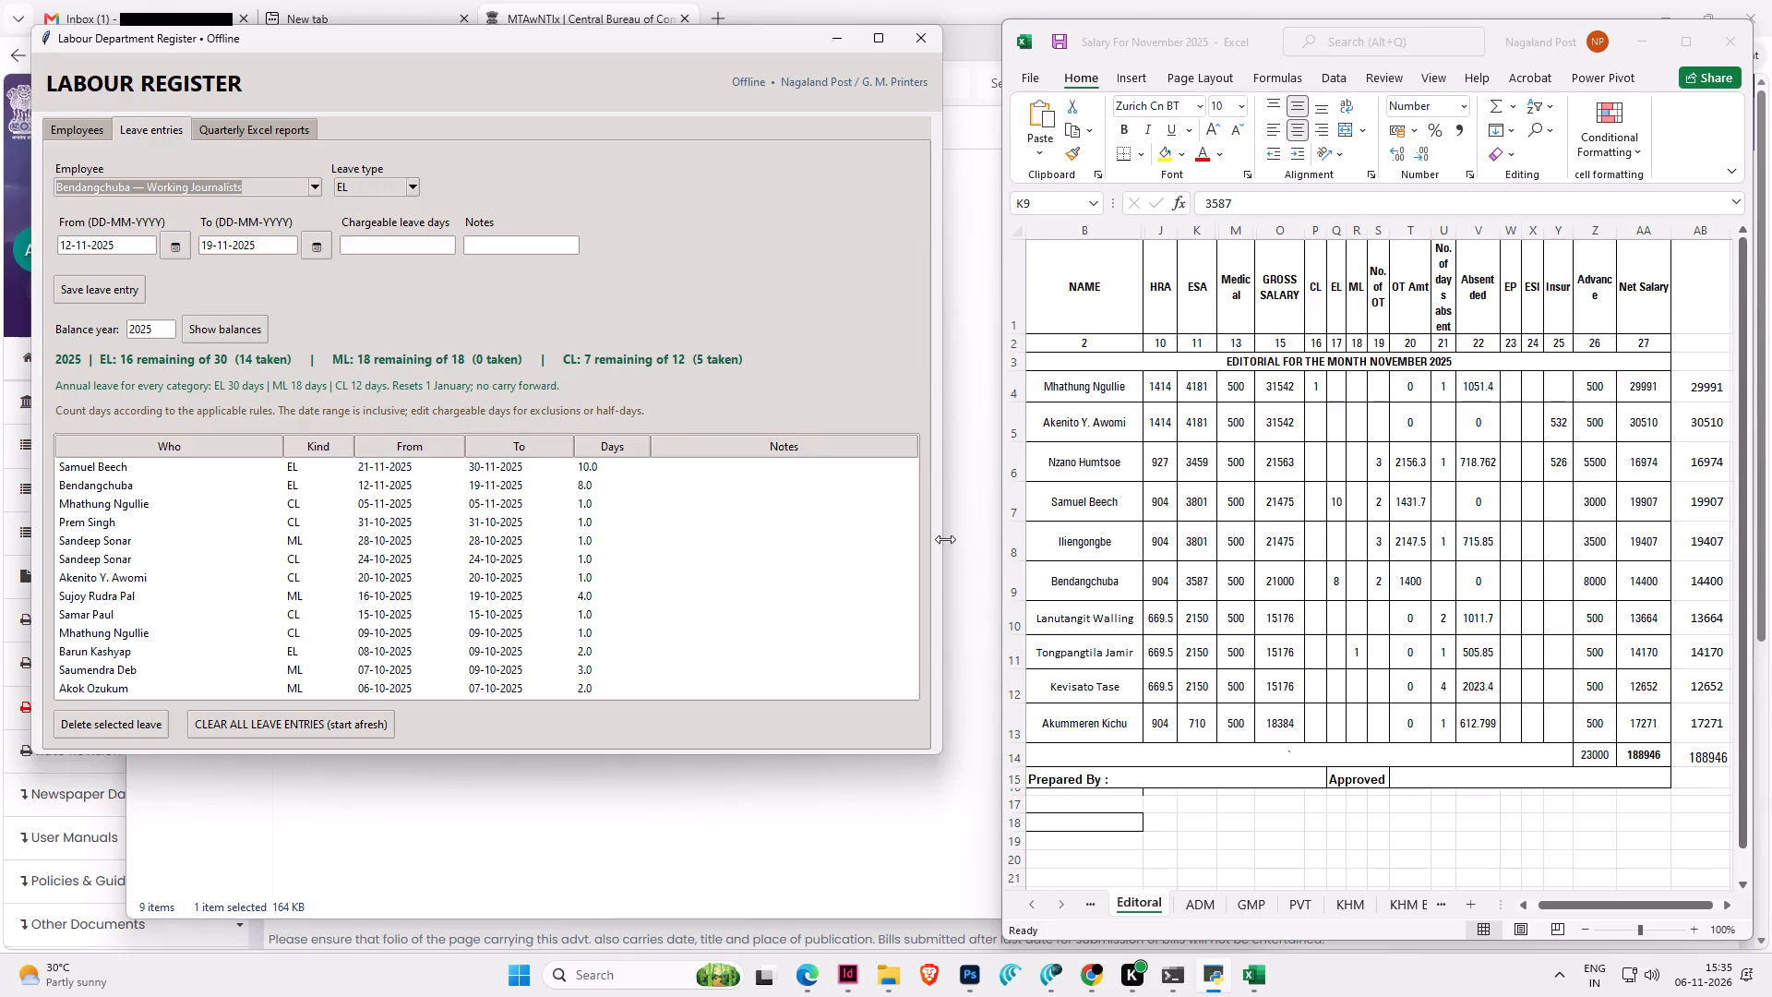
In the November salary workbook, go to the ADM sheet and hide the SCALE OF PAY through ESA columns (E to K).
left_click(1376, 644)
left_click(1204, 910)
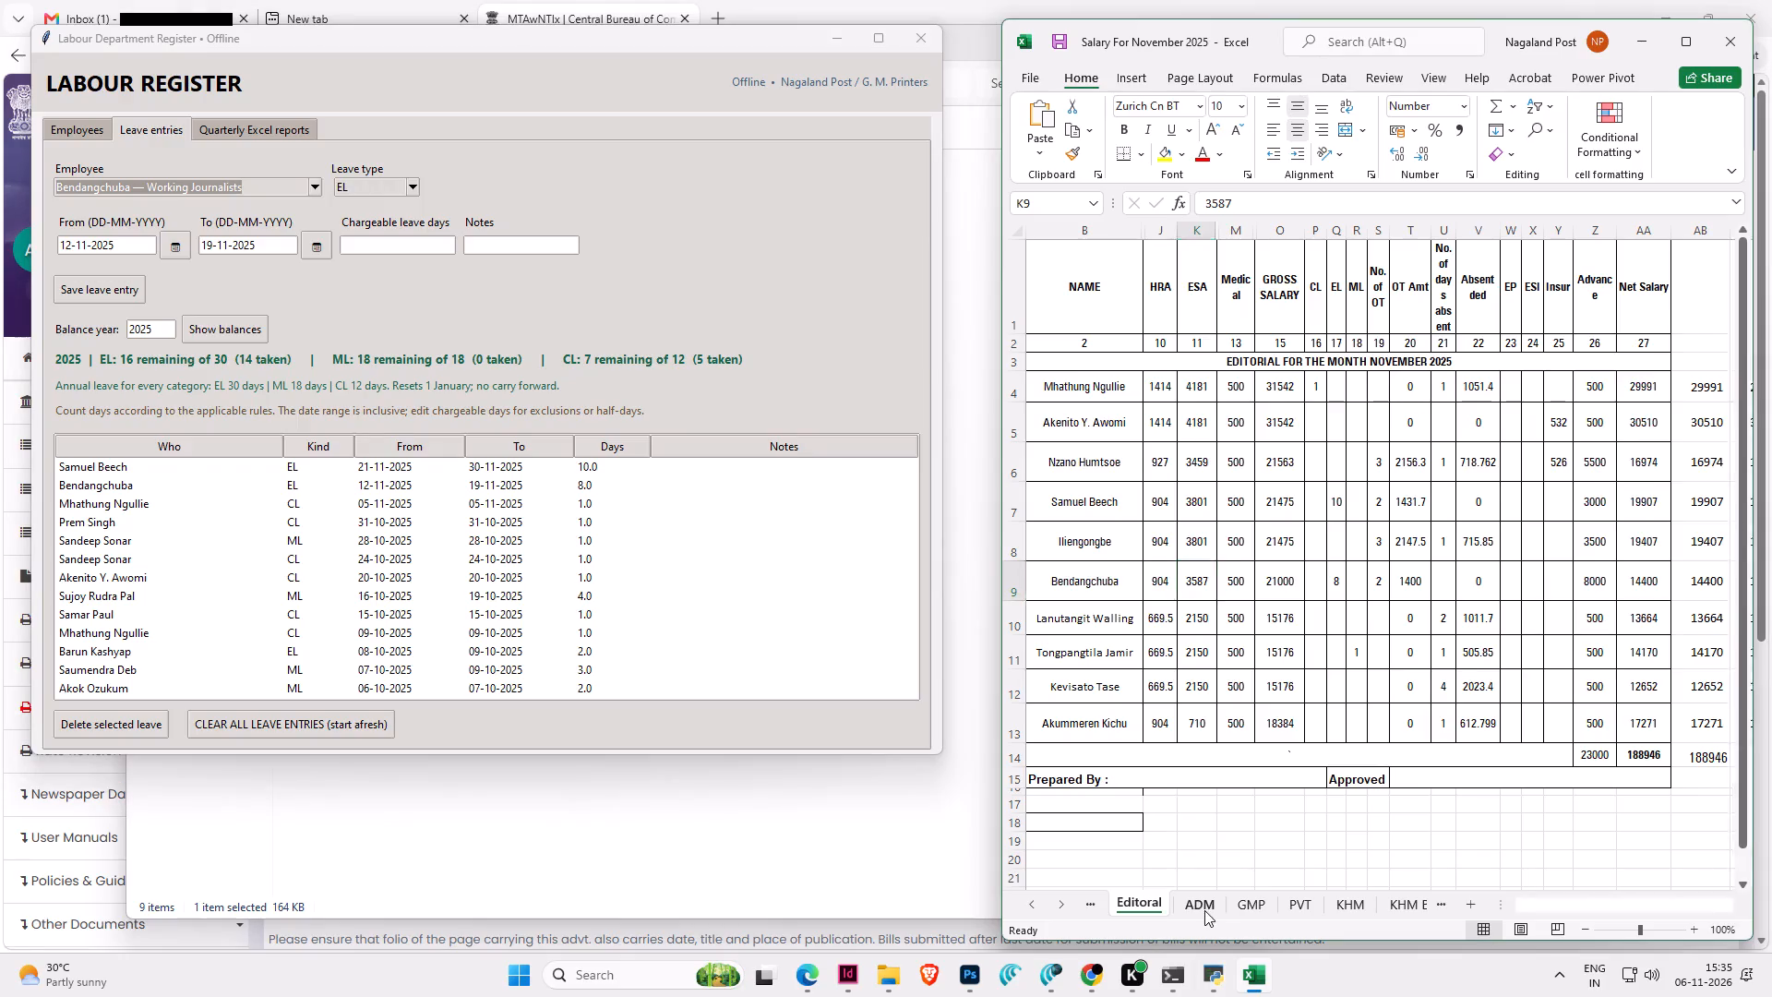
scroll(1324, 583, "up", 7)
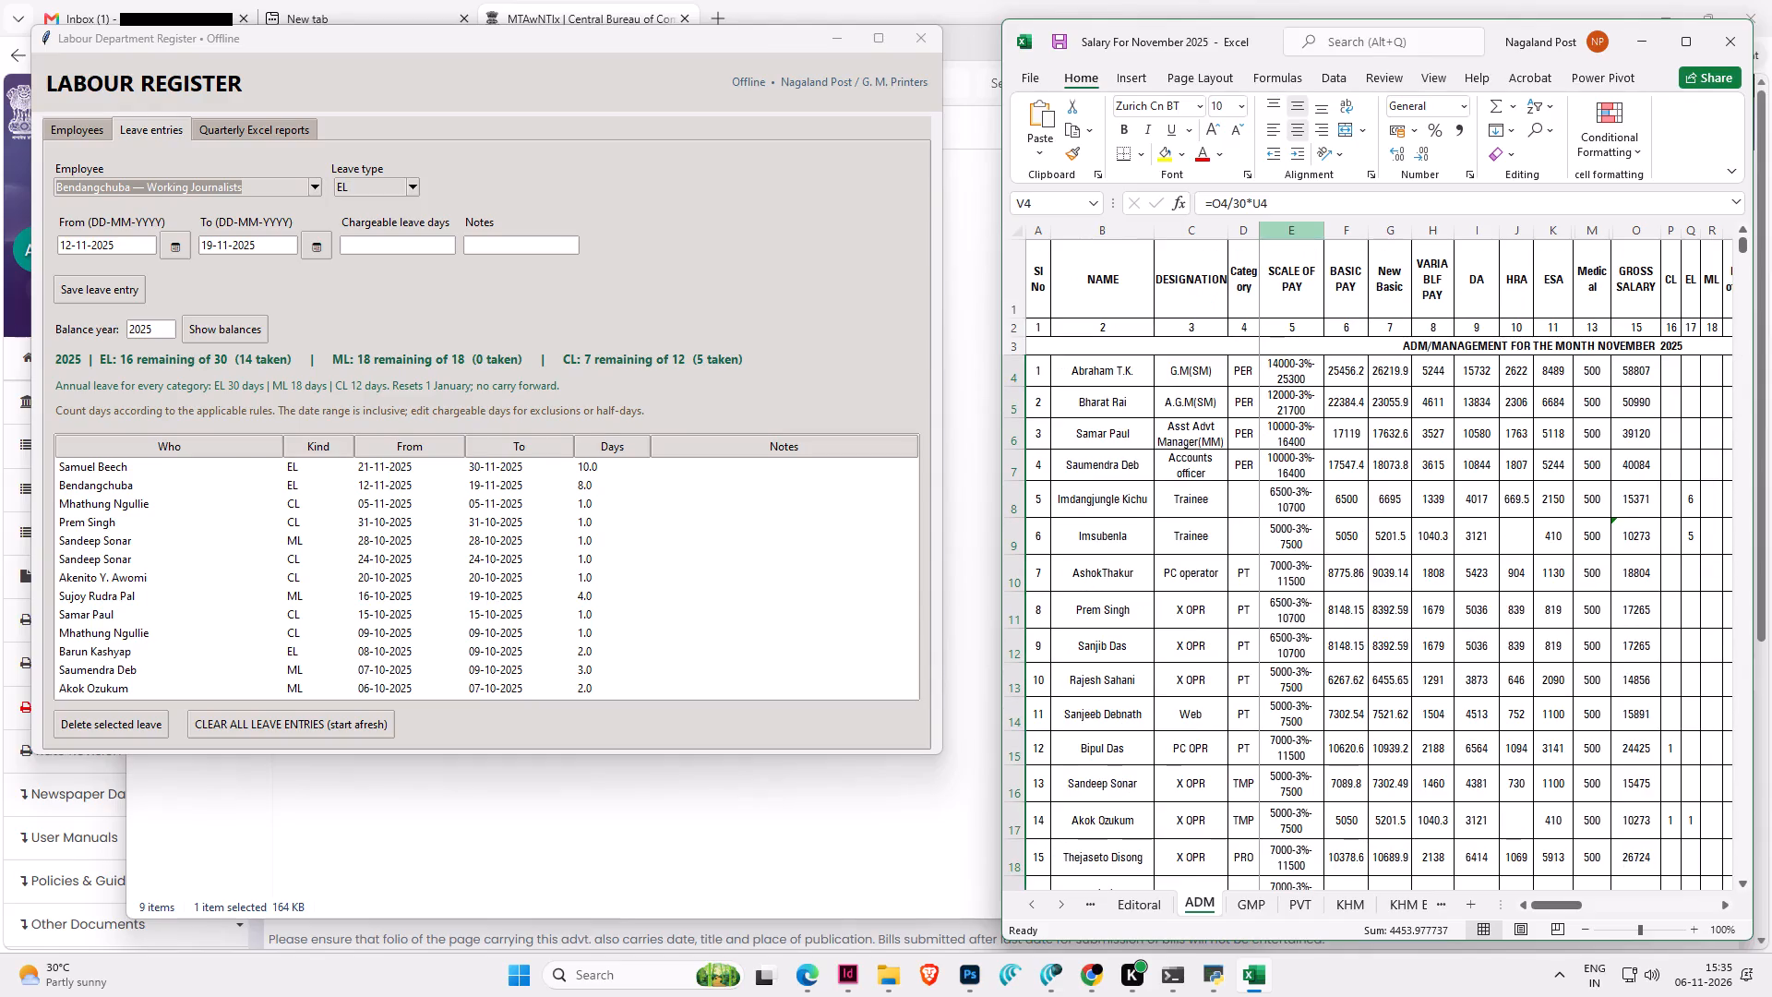
left_click_drag(1286, 227, 1557, 242)
right_click(1524, 408)
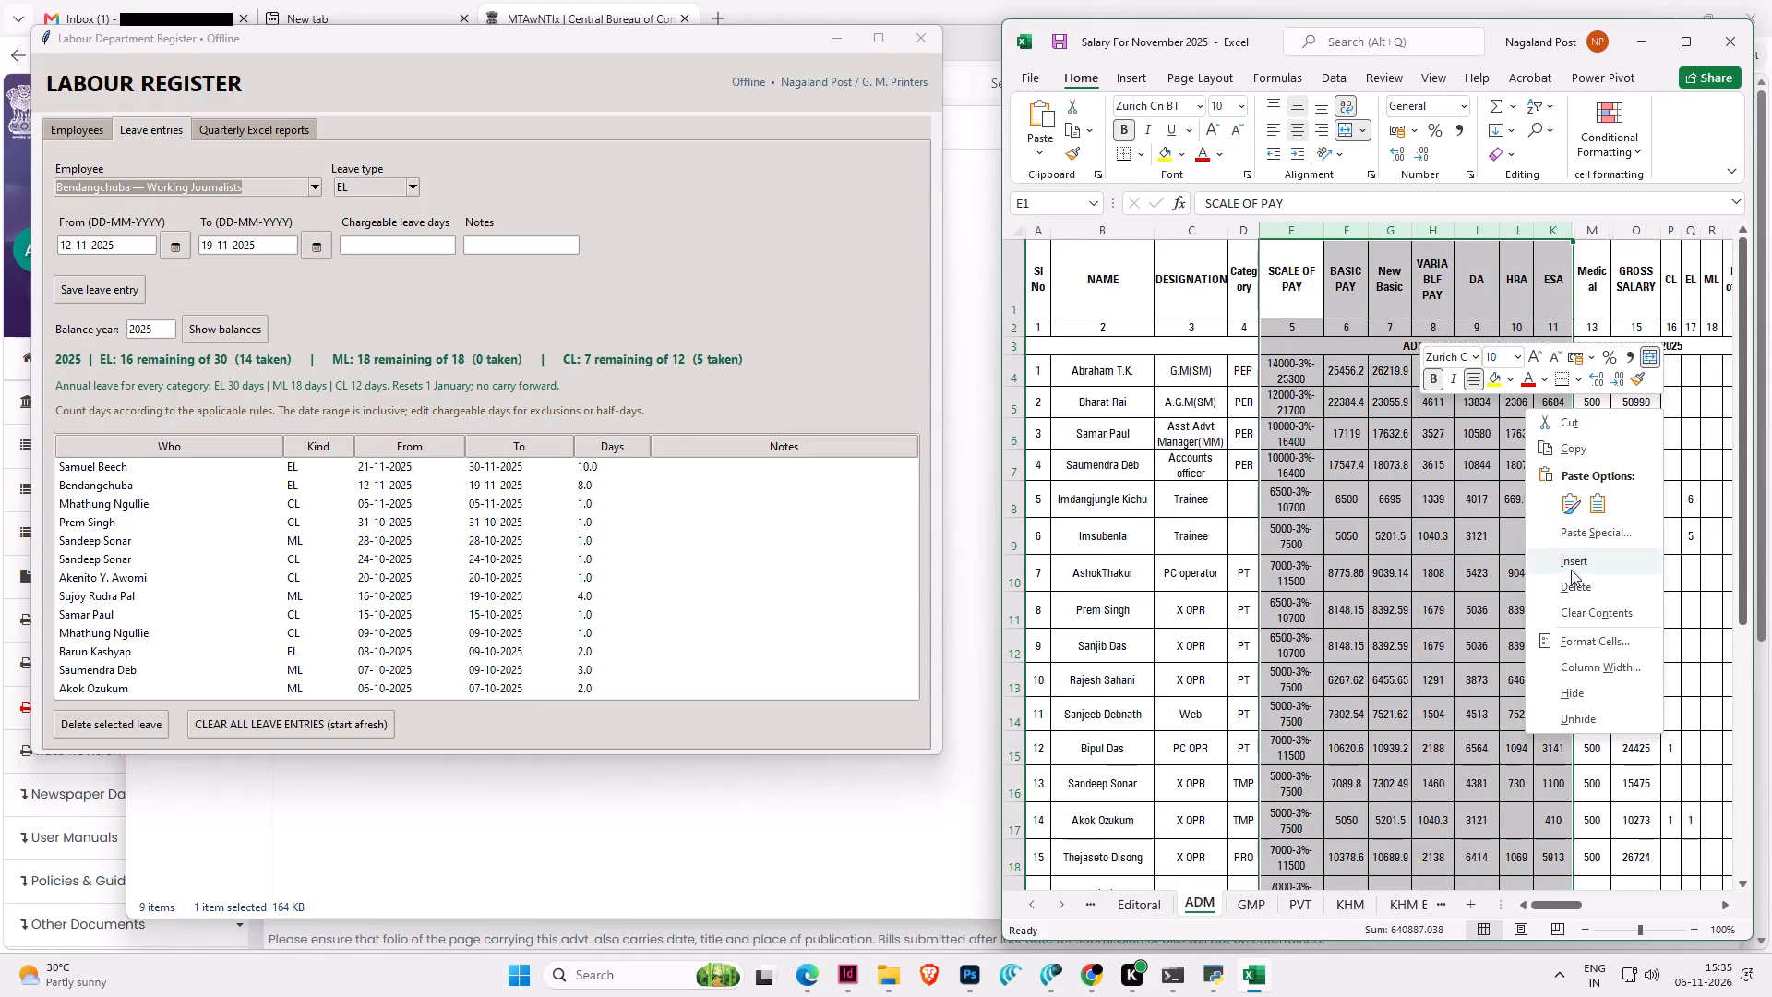
left_click(1594, 691)
left_click(1335, 619)
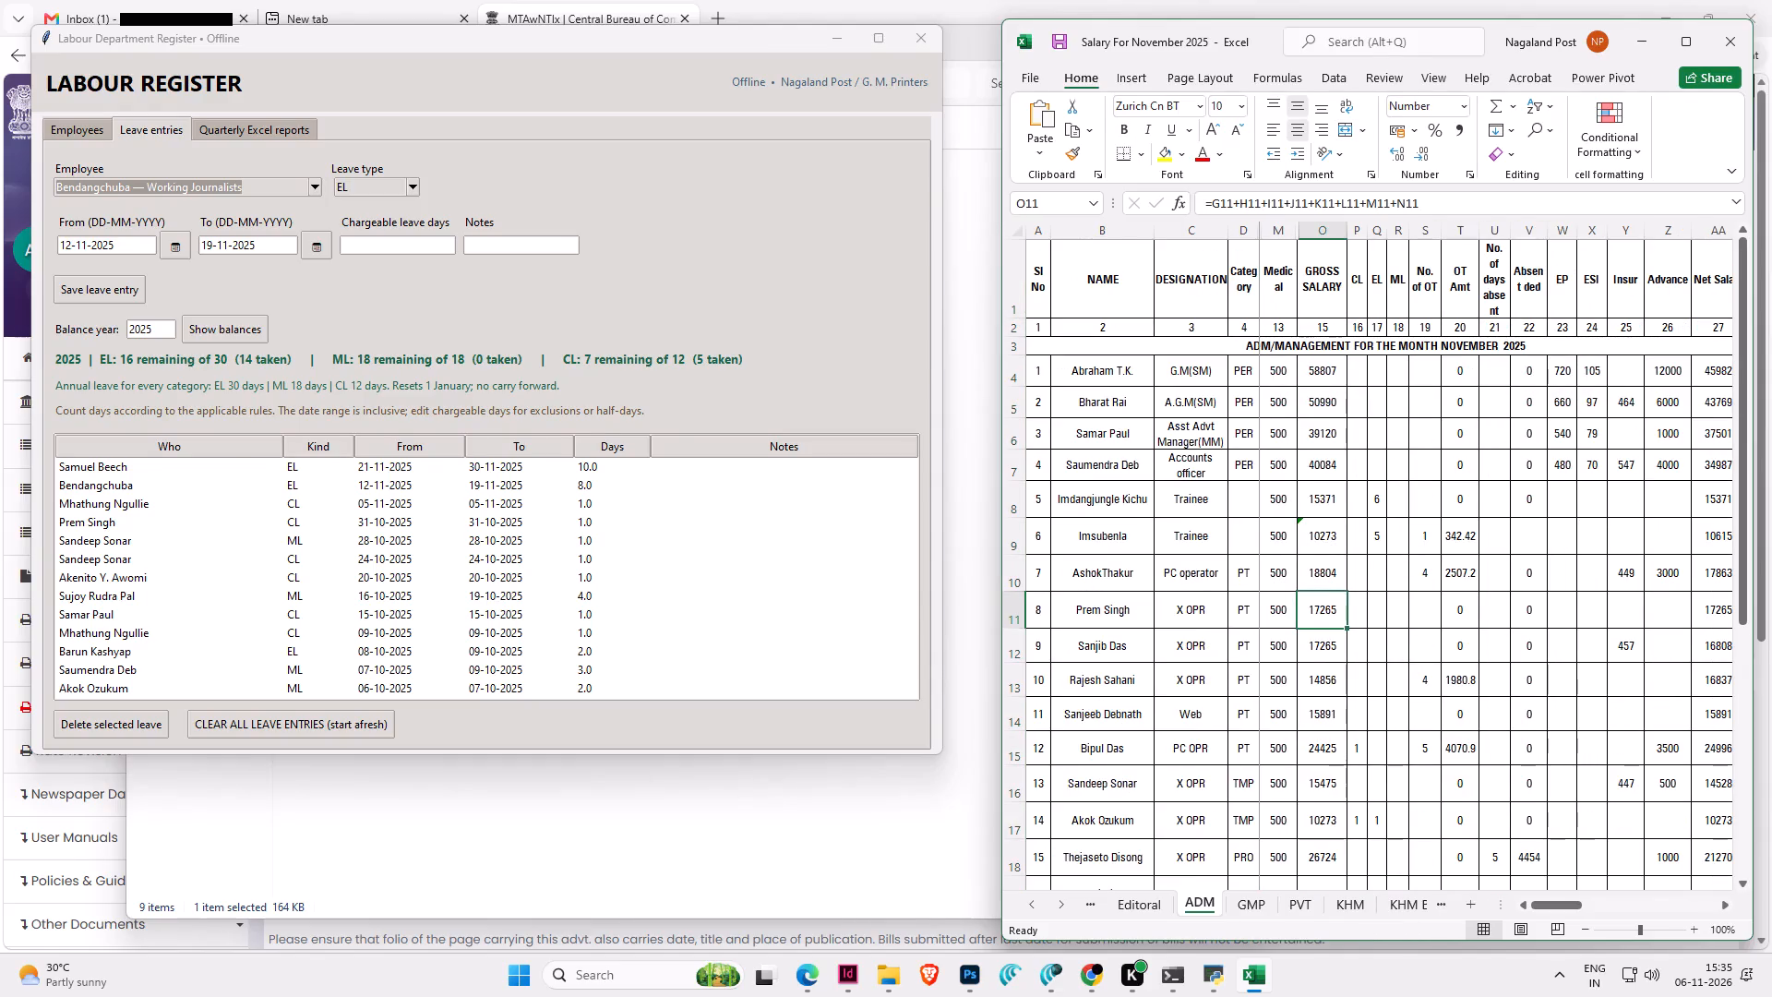
scroll(1335, 619, "up", 2)
In the Labour Register, record EL leave from 6-11-2025 to 11-11-2025 for the non-journalist with serial number 5 on the ADM sheet.
left_click(205, 182)
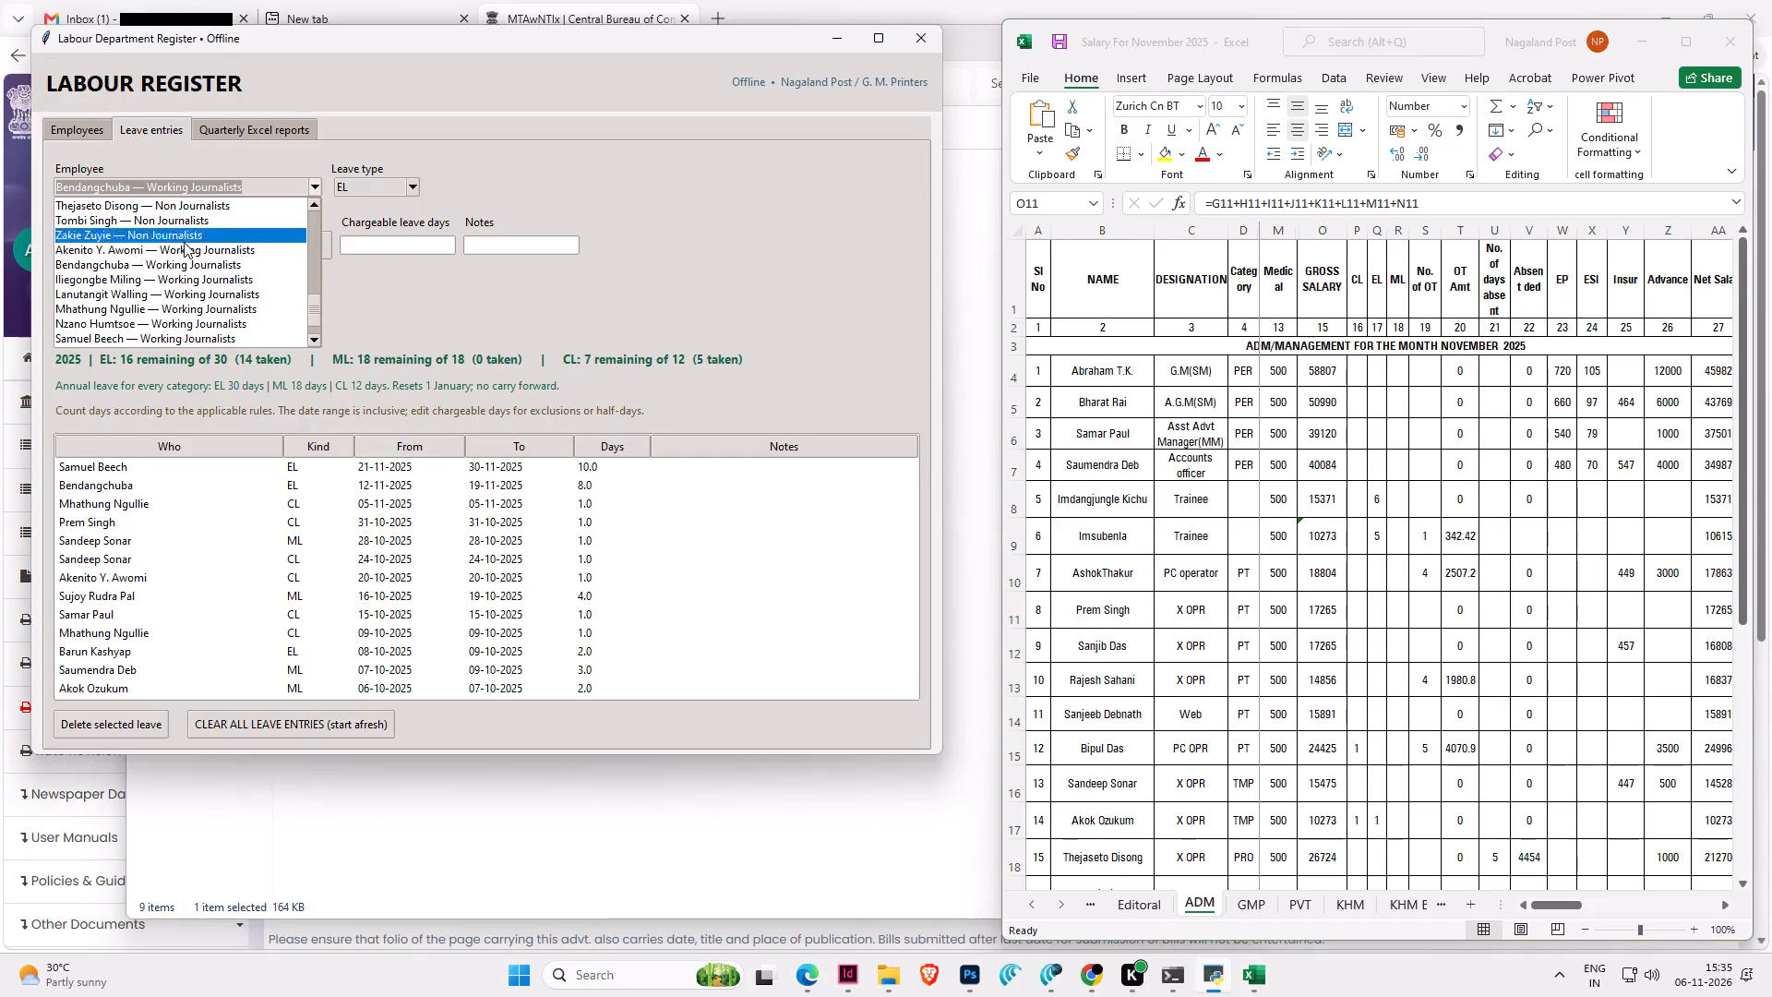
scroll(169, 282, "up", 3)
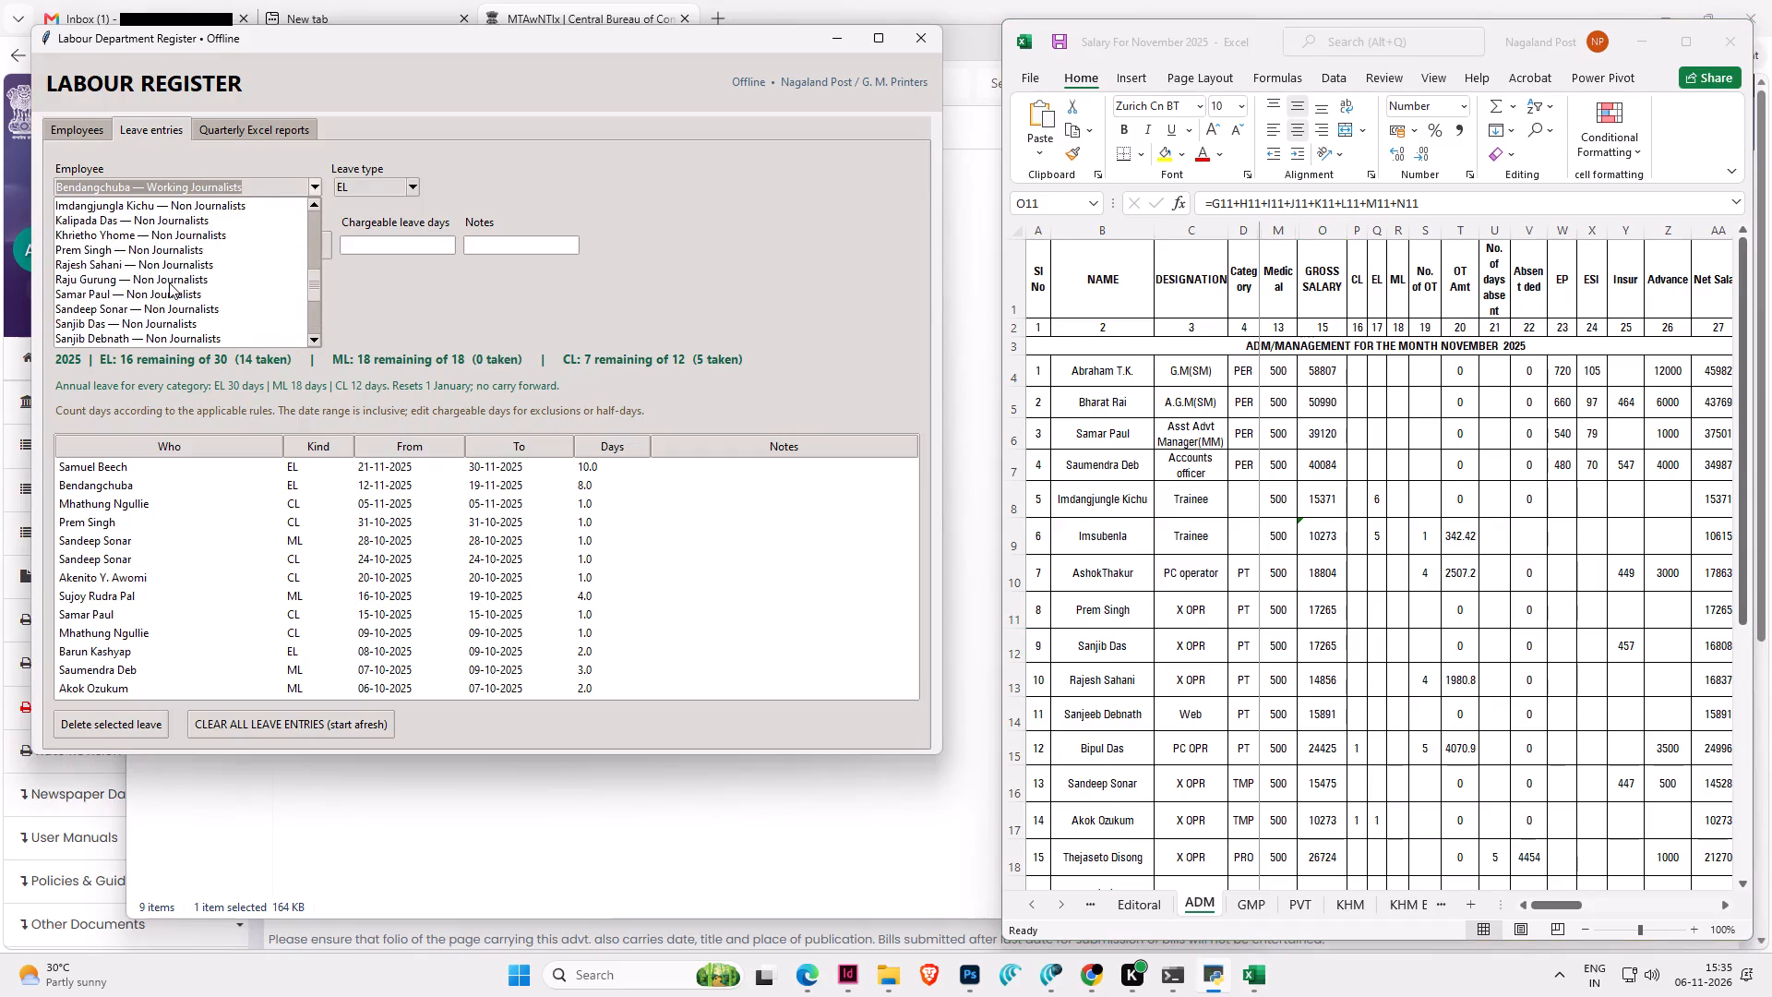
scroll(169, 282, "up", 1)
left_click(151, 269)
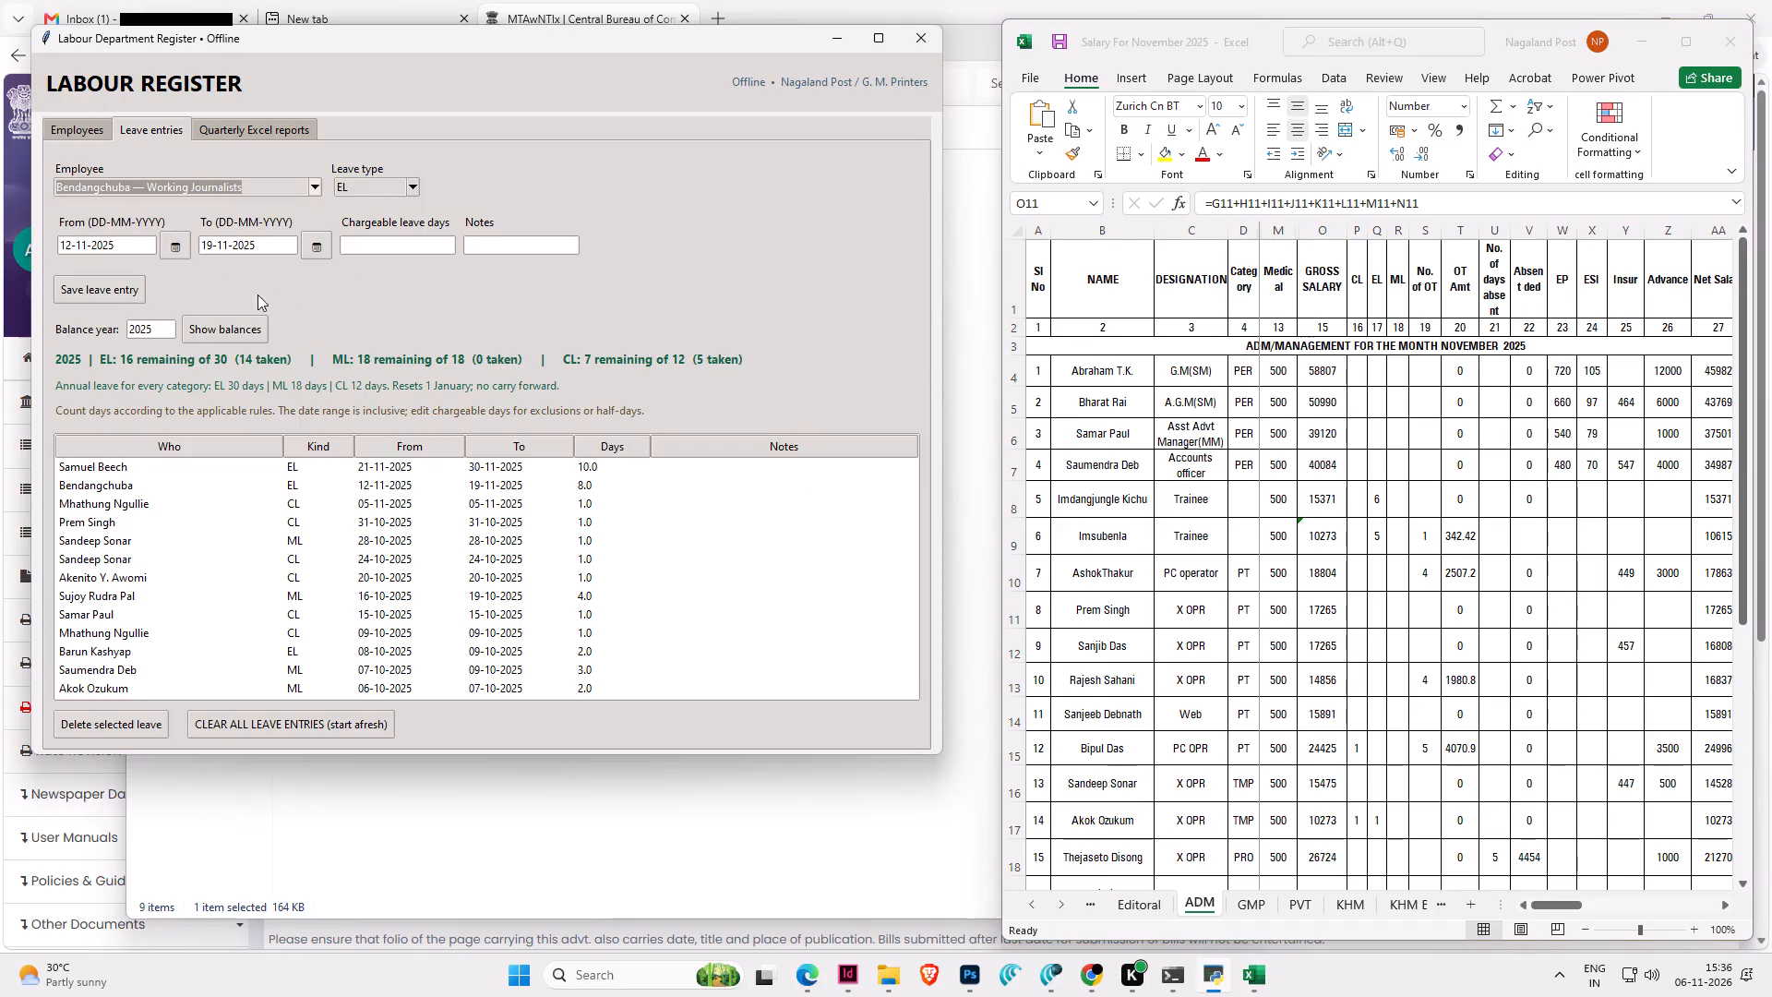
left_click_drag(70, 243, 29, 235)
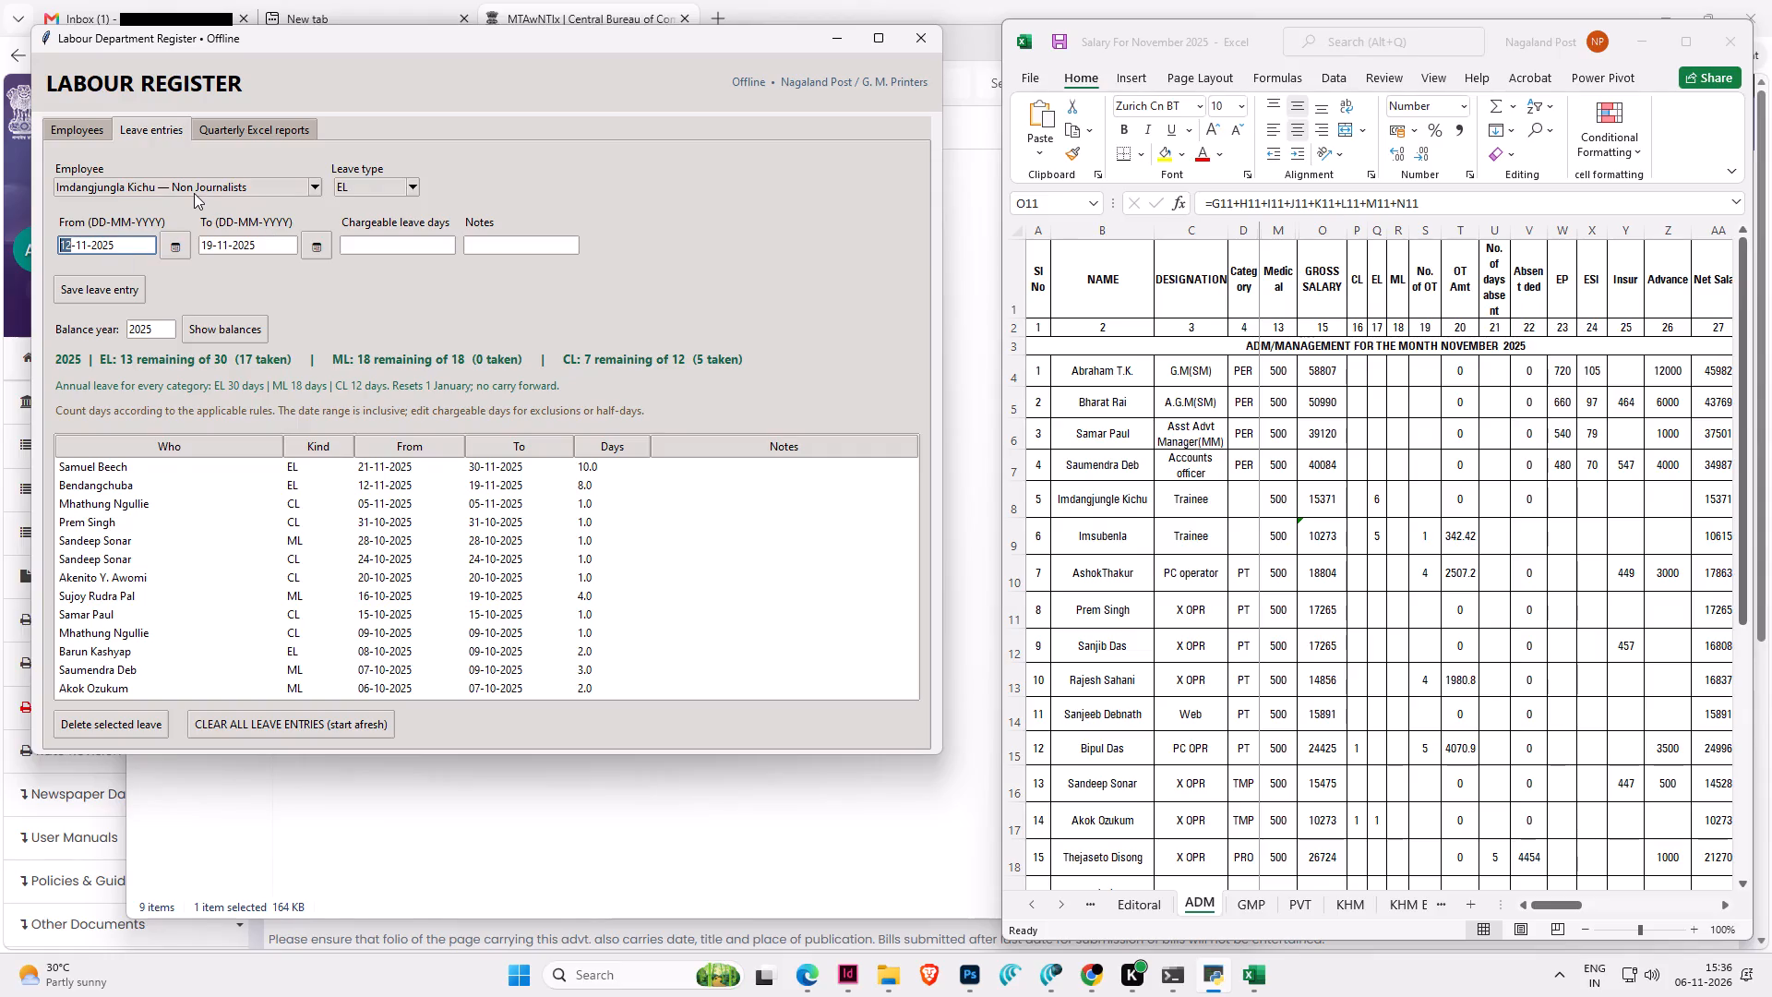
key("6")
left_click_drag(210, 245, 158, 229)
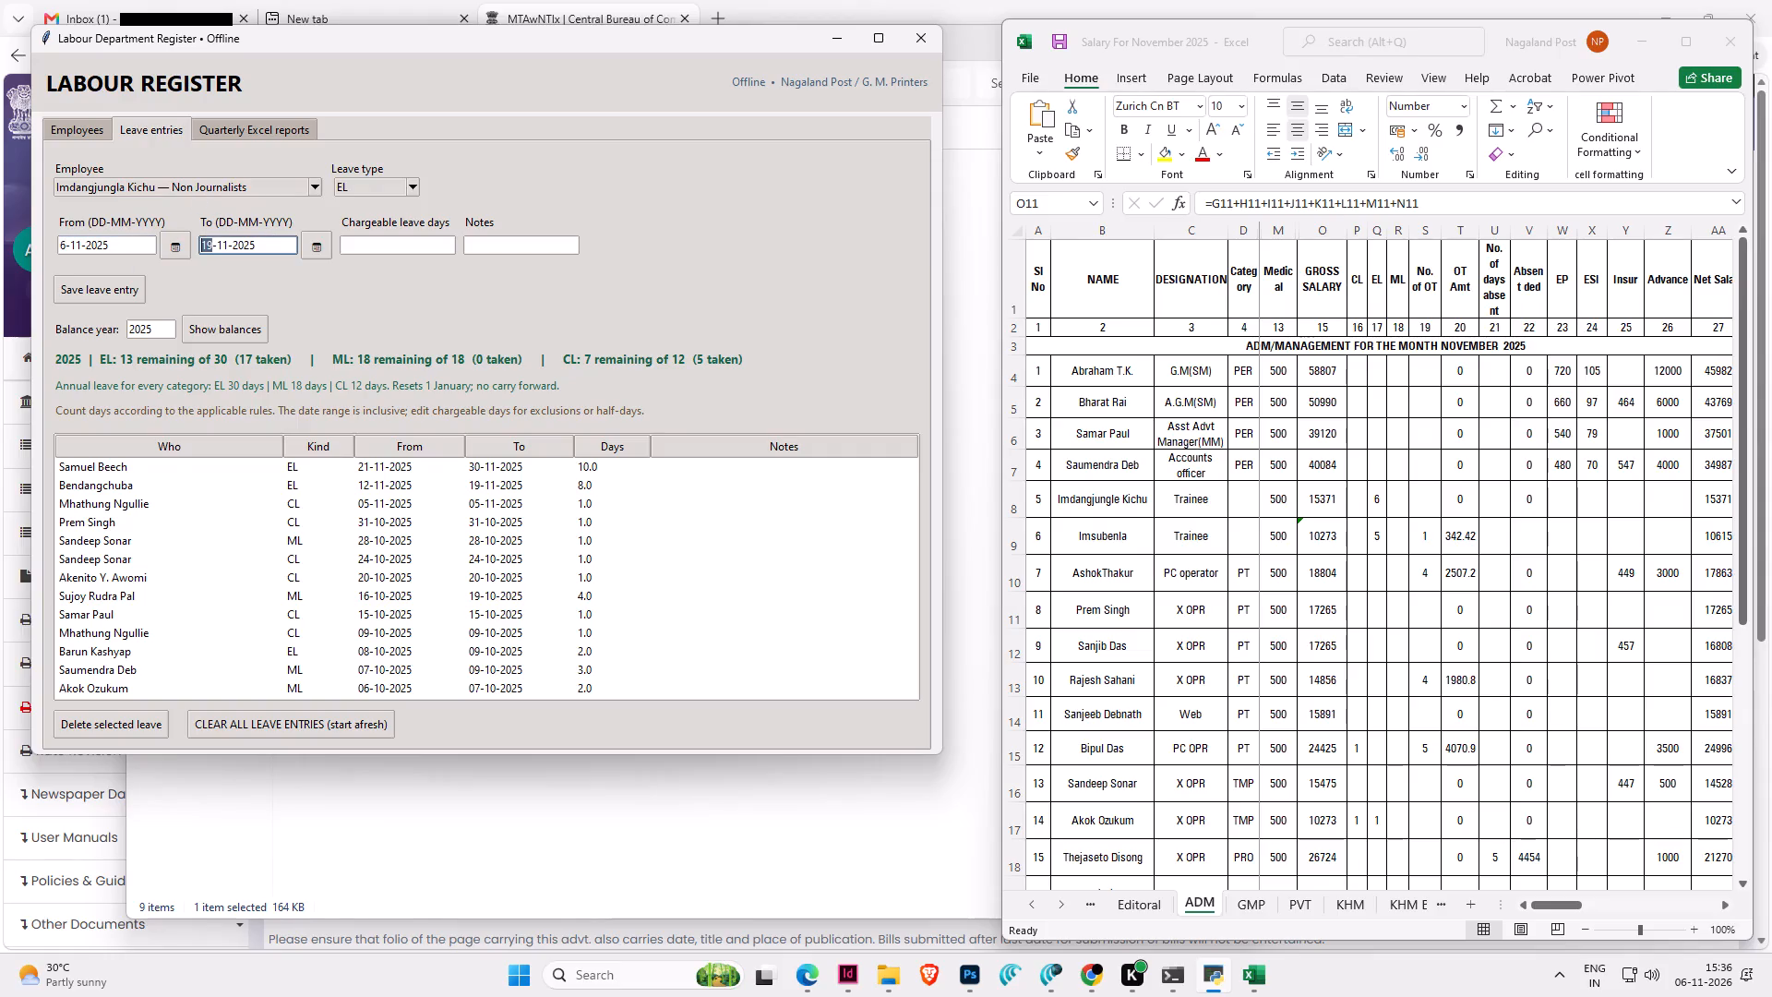
left_click_drag(158, 229, 135, 219)
type("11")
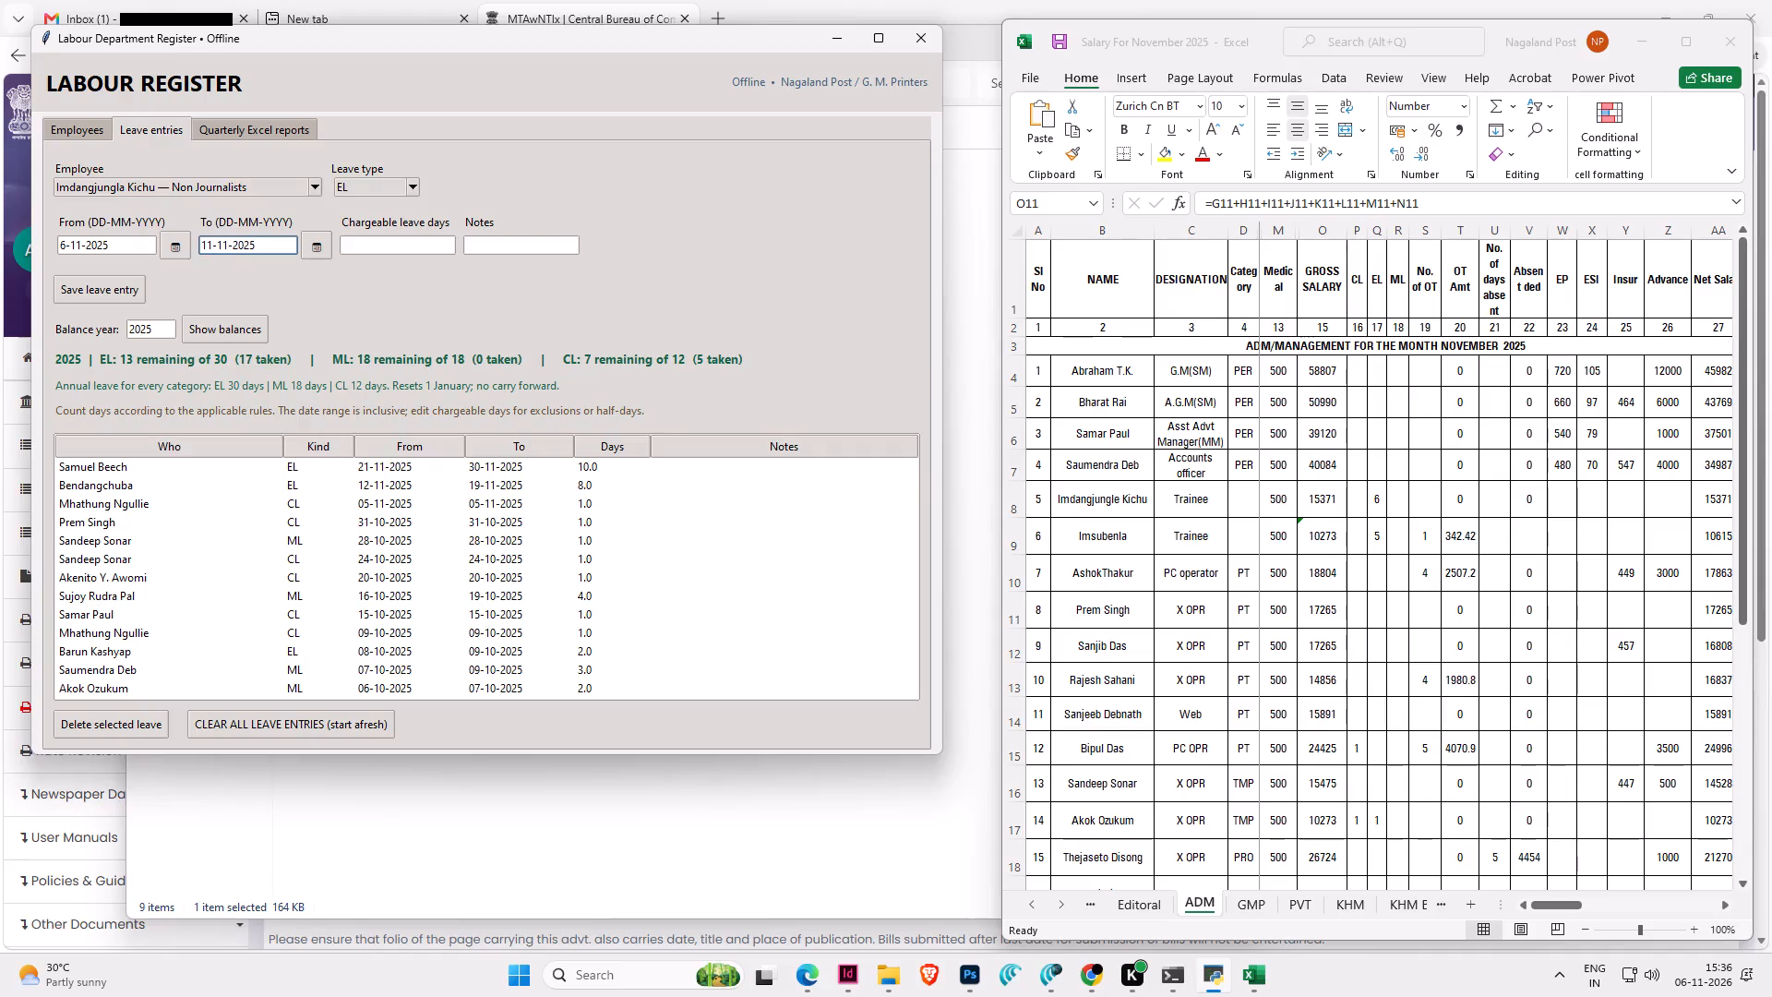
left_click(100, 294)
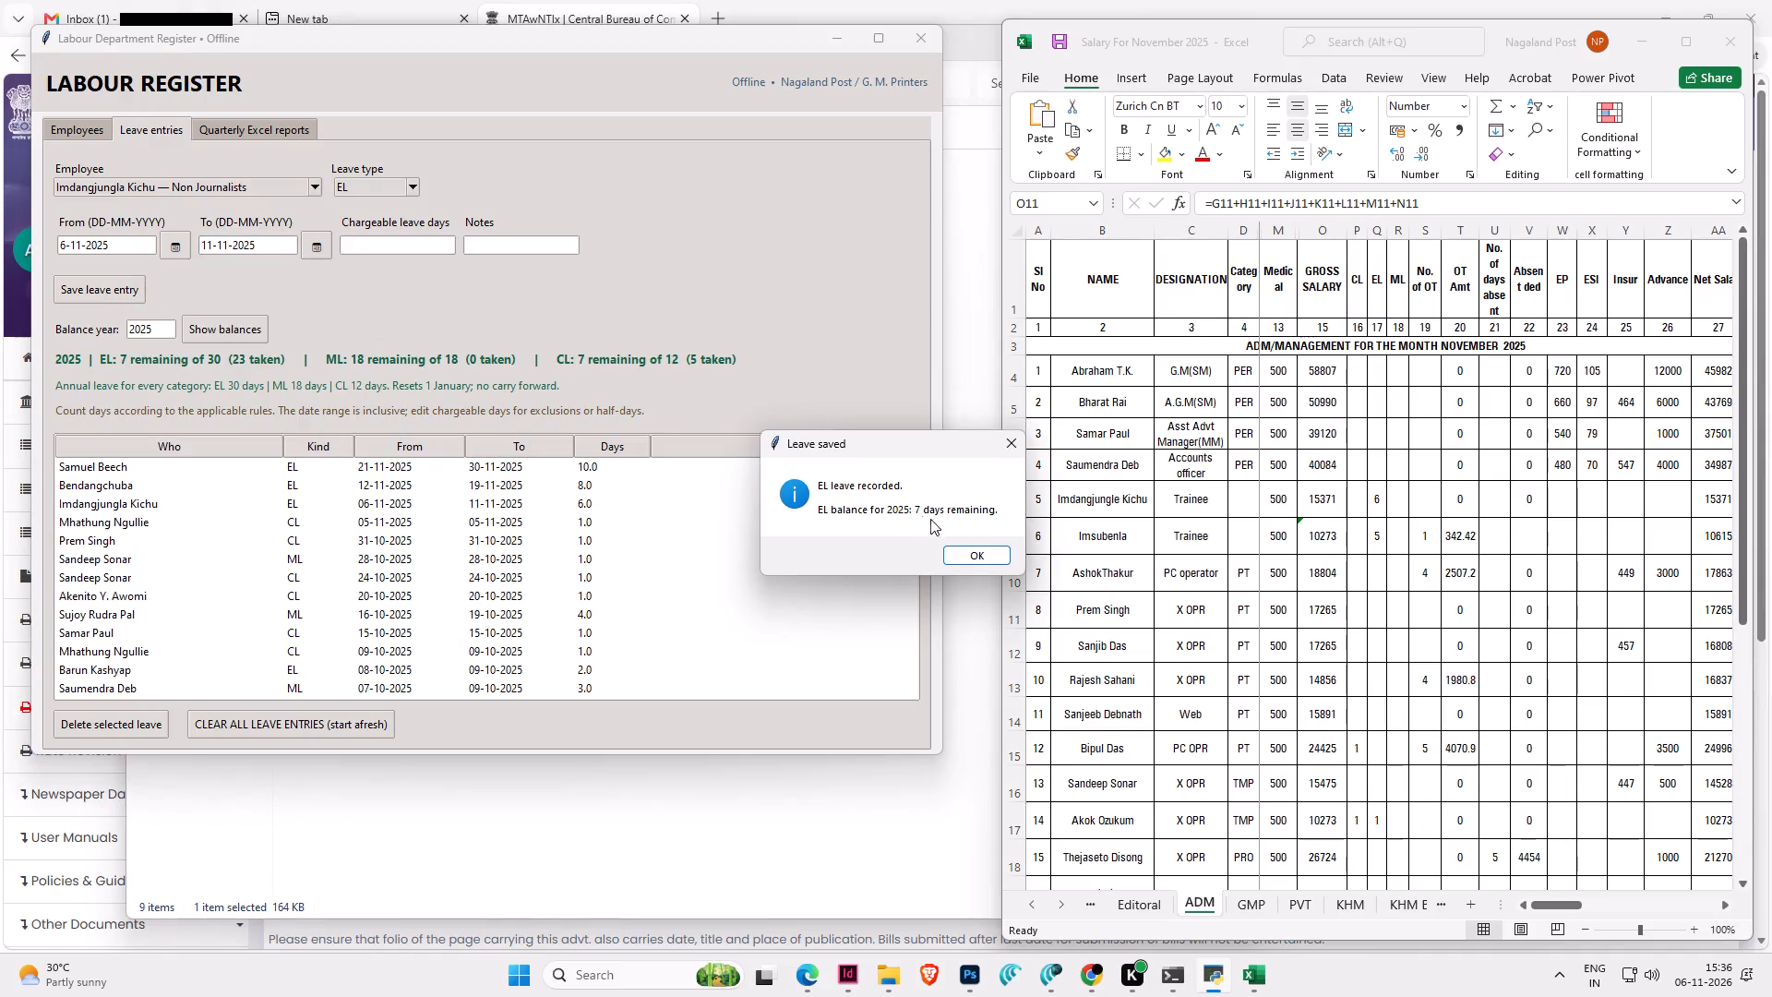
left_click(981, 552)
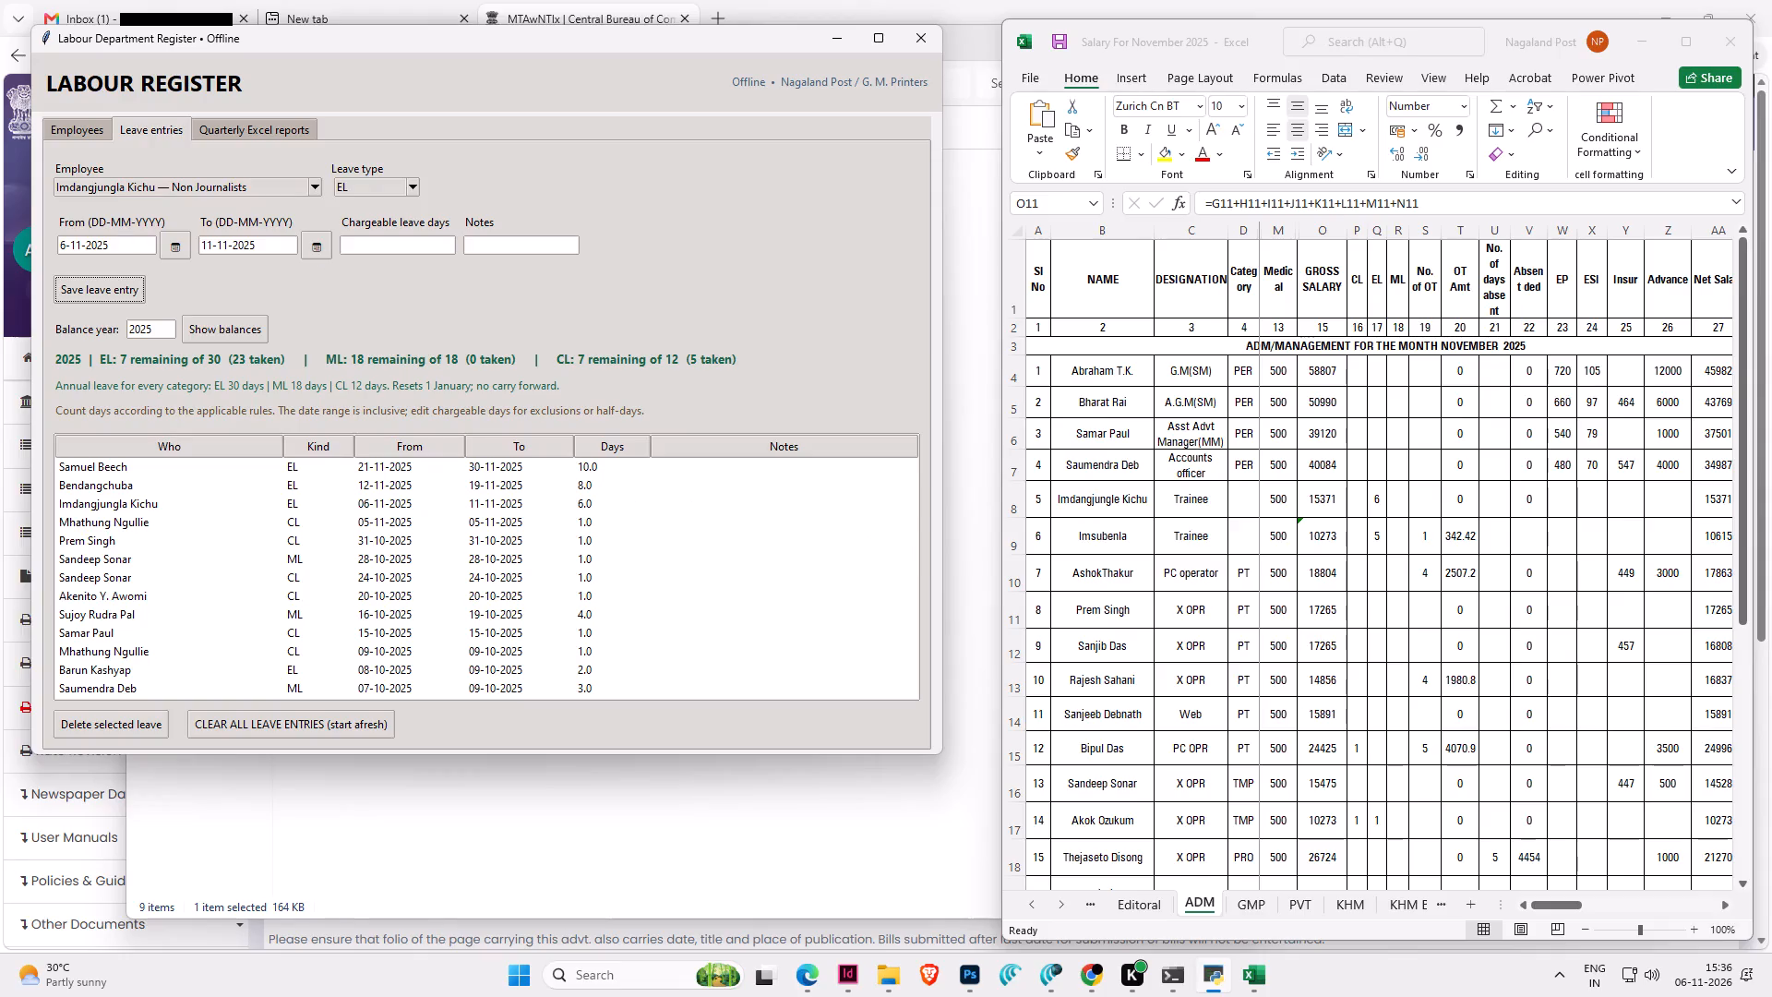
Record CL leave from 21-11-2025 to 21-11-2025 for the non-journalist with serial number 12 on the ADM sheet.
left_click(141, 174)
left_click(141, 189)
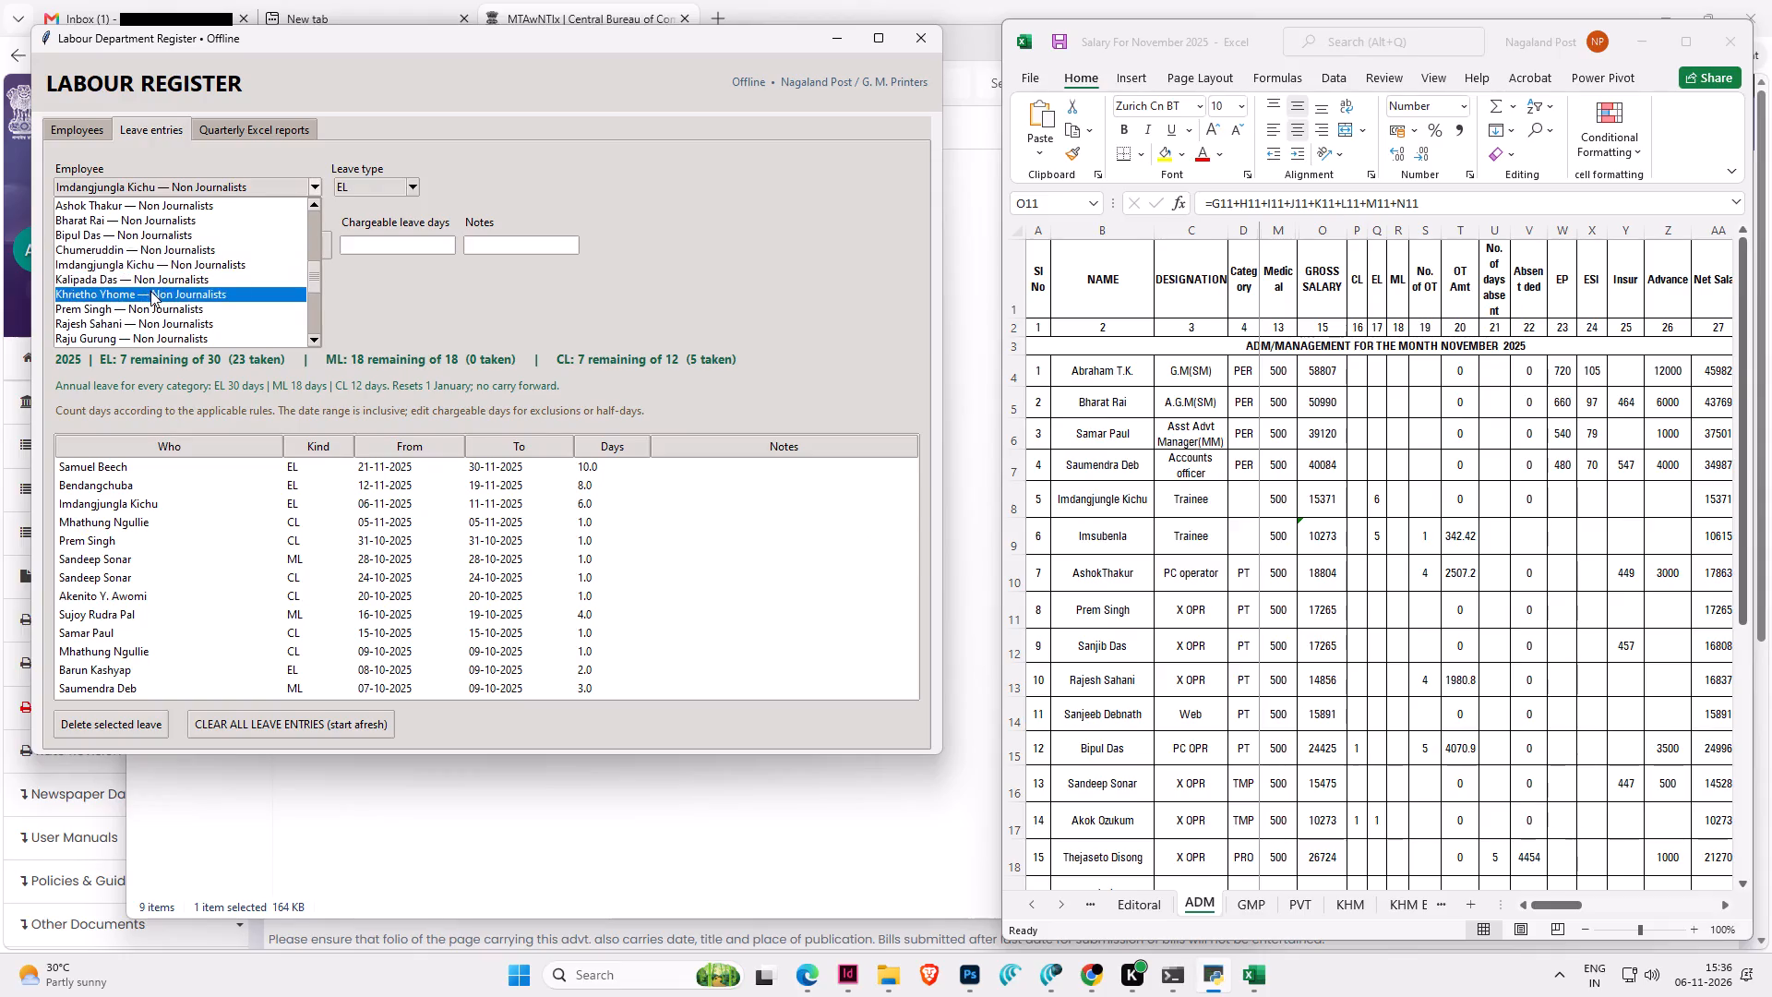
scroll(150, 291, "up", 1)
left_click(151, 287)
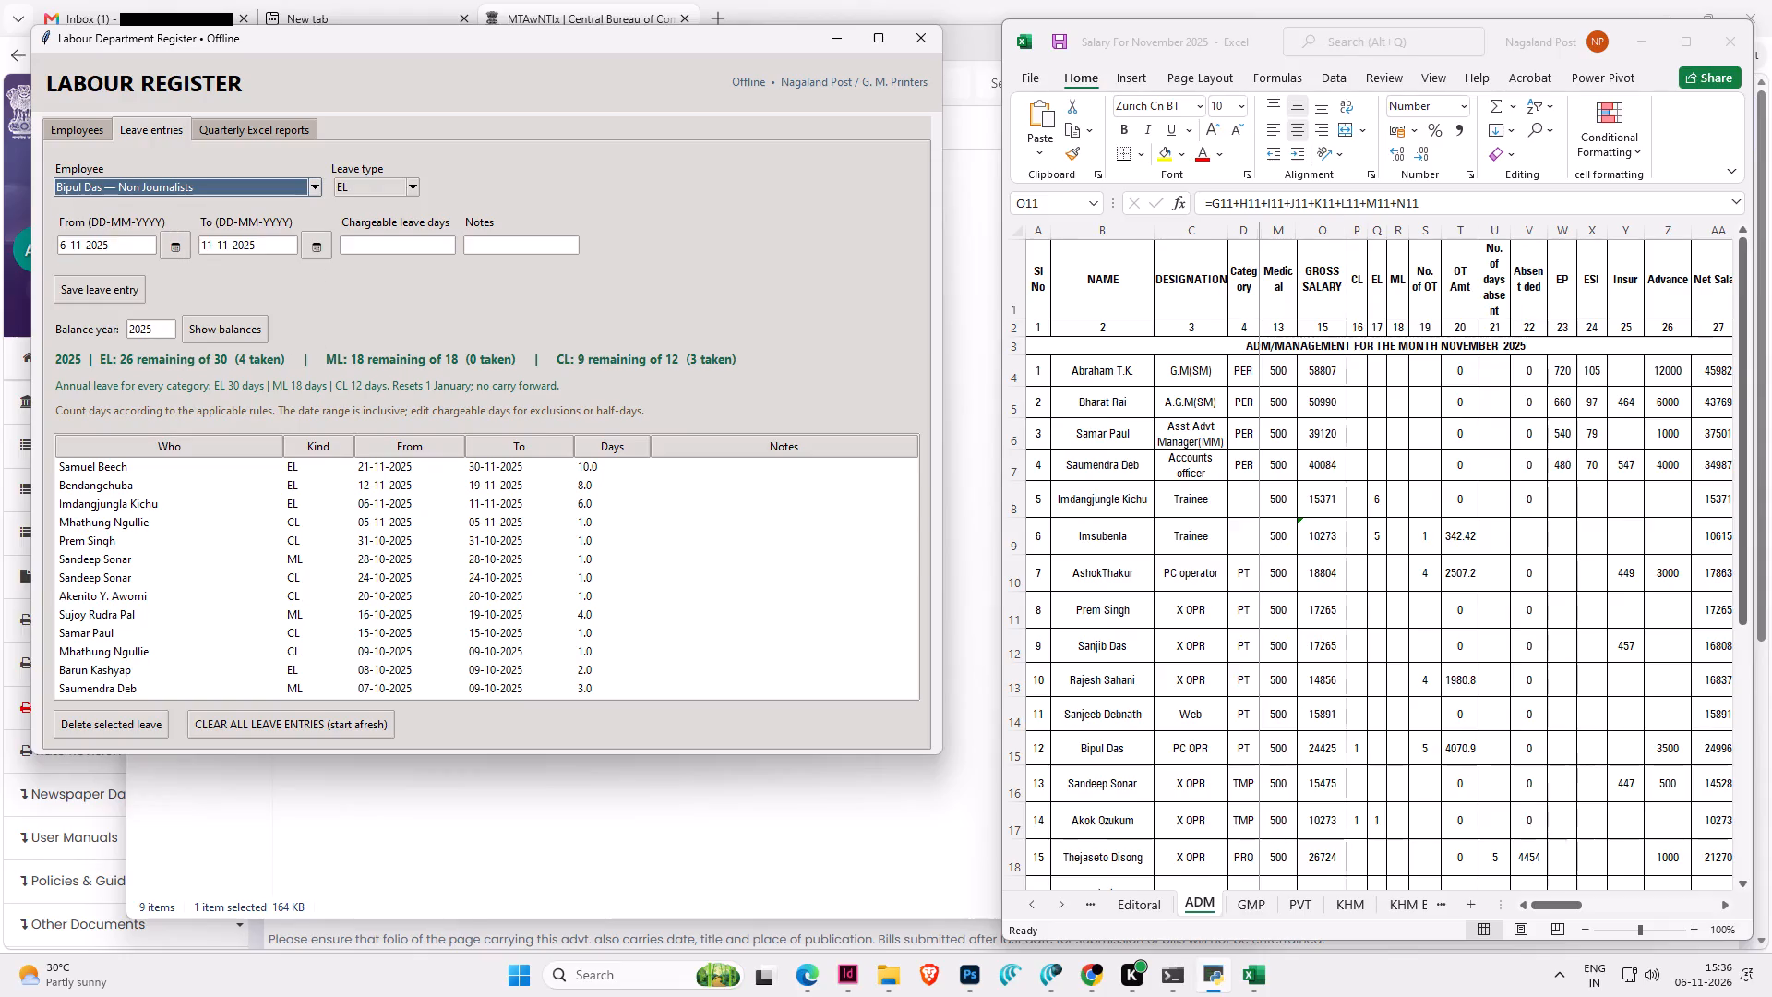
left_click_drag(66, 243, 42, 238)
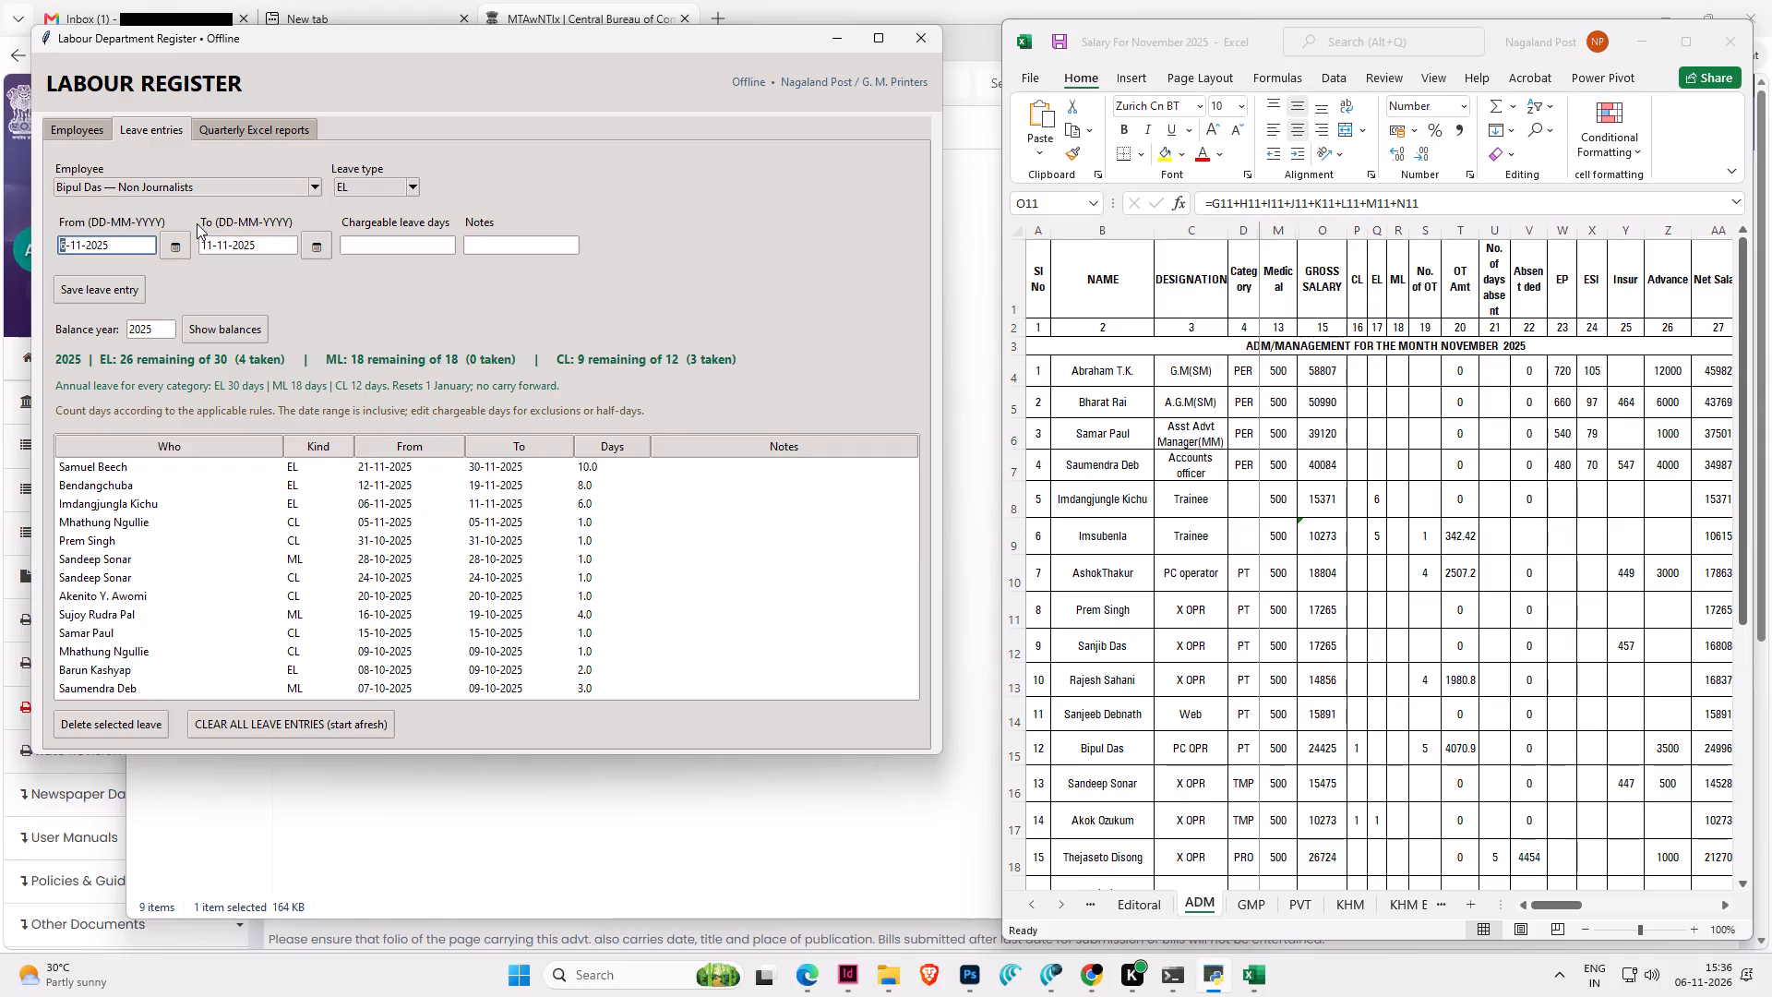
type("21")
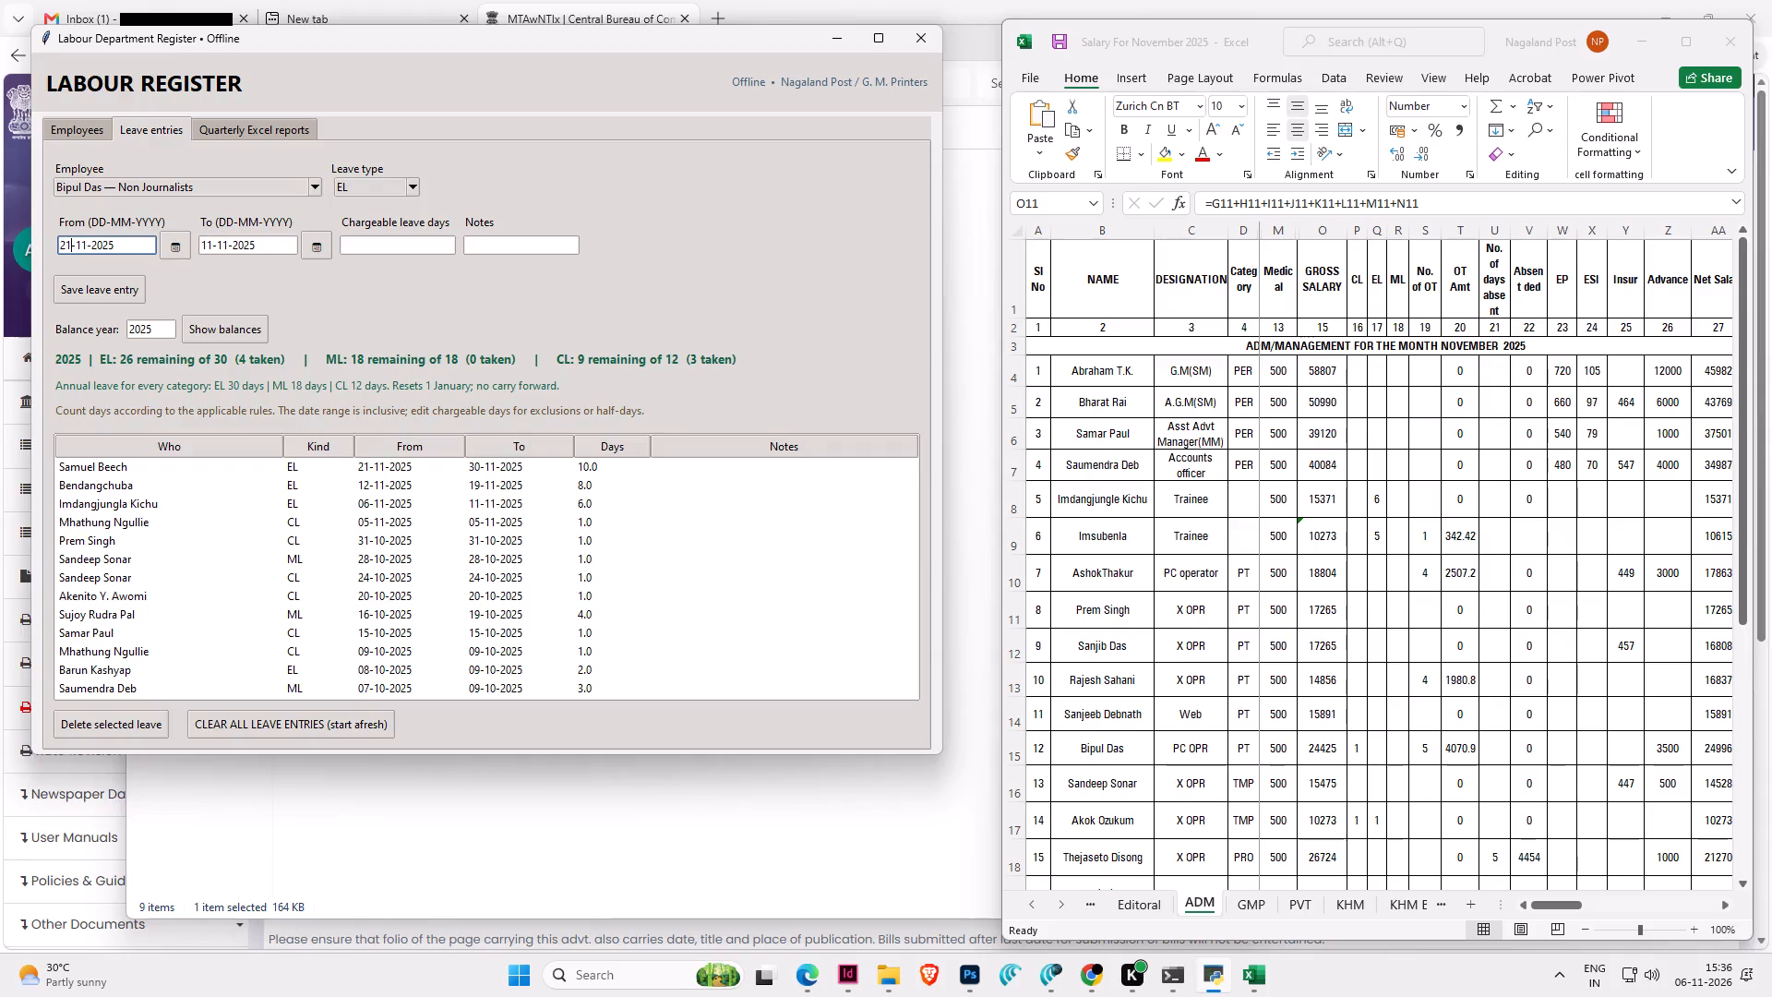
left_click(208, 246)
key("BackSpace")
key("2")
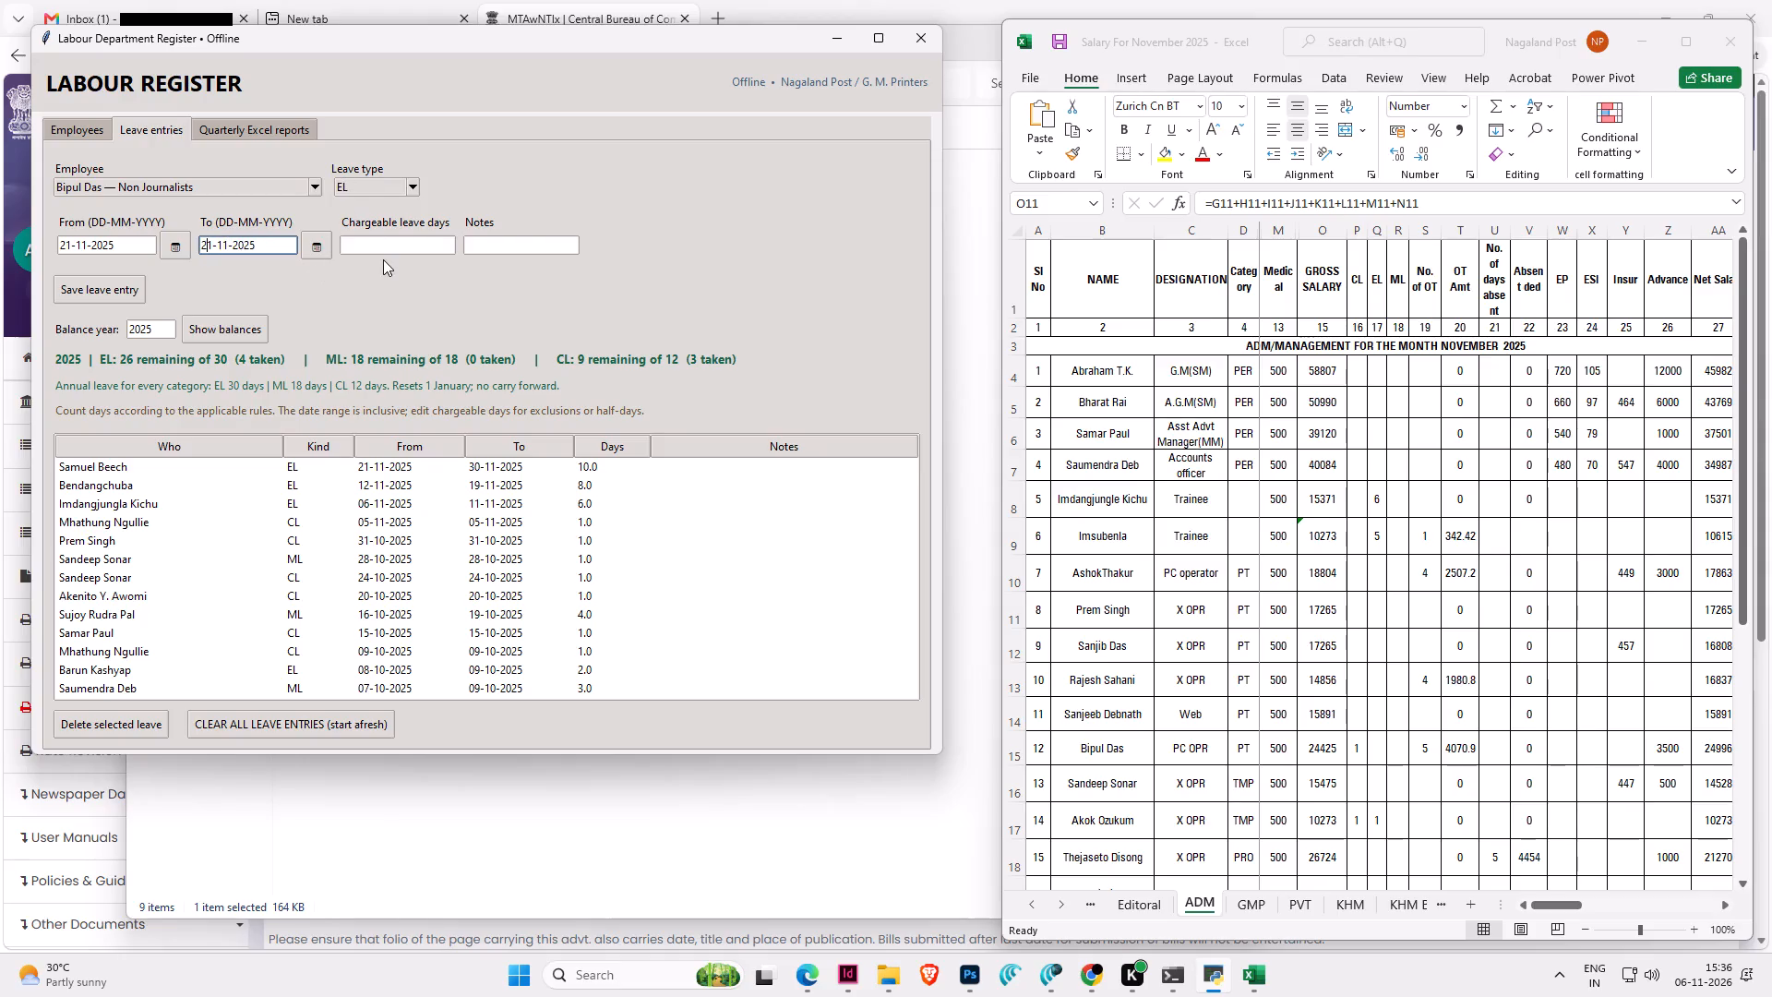
left_click(377, 192)
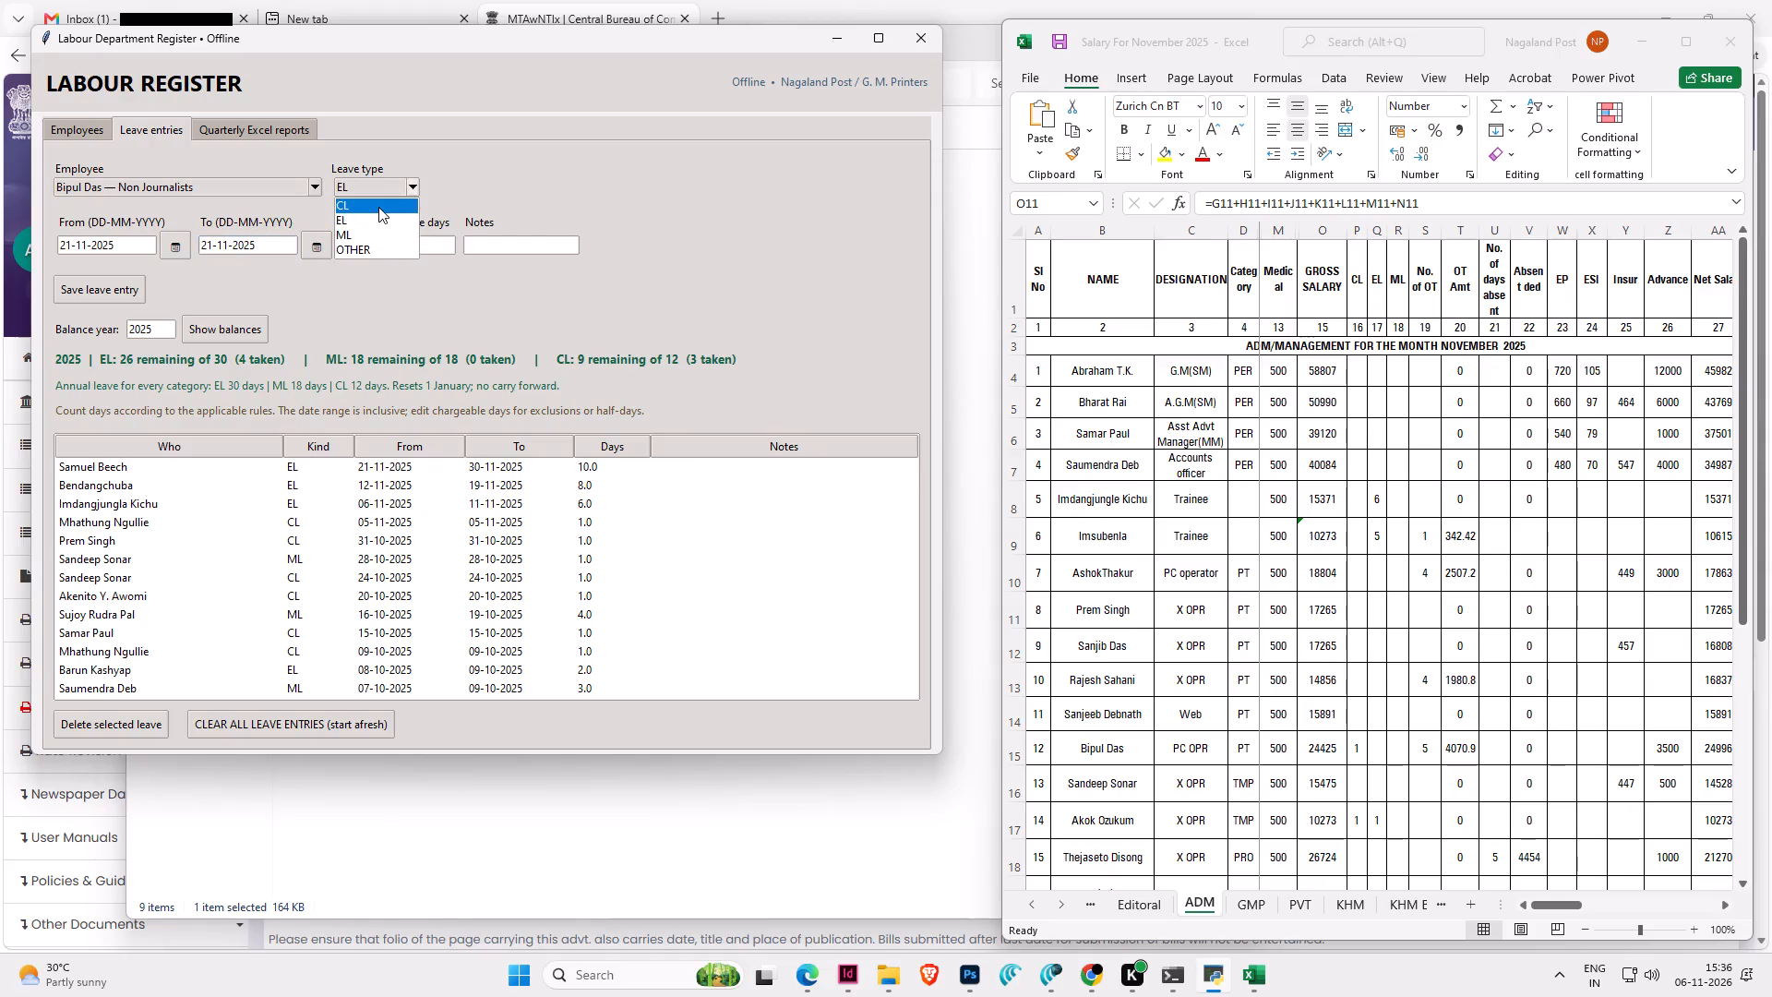
left_click(378, 207)
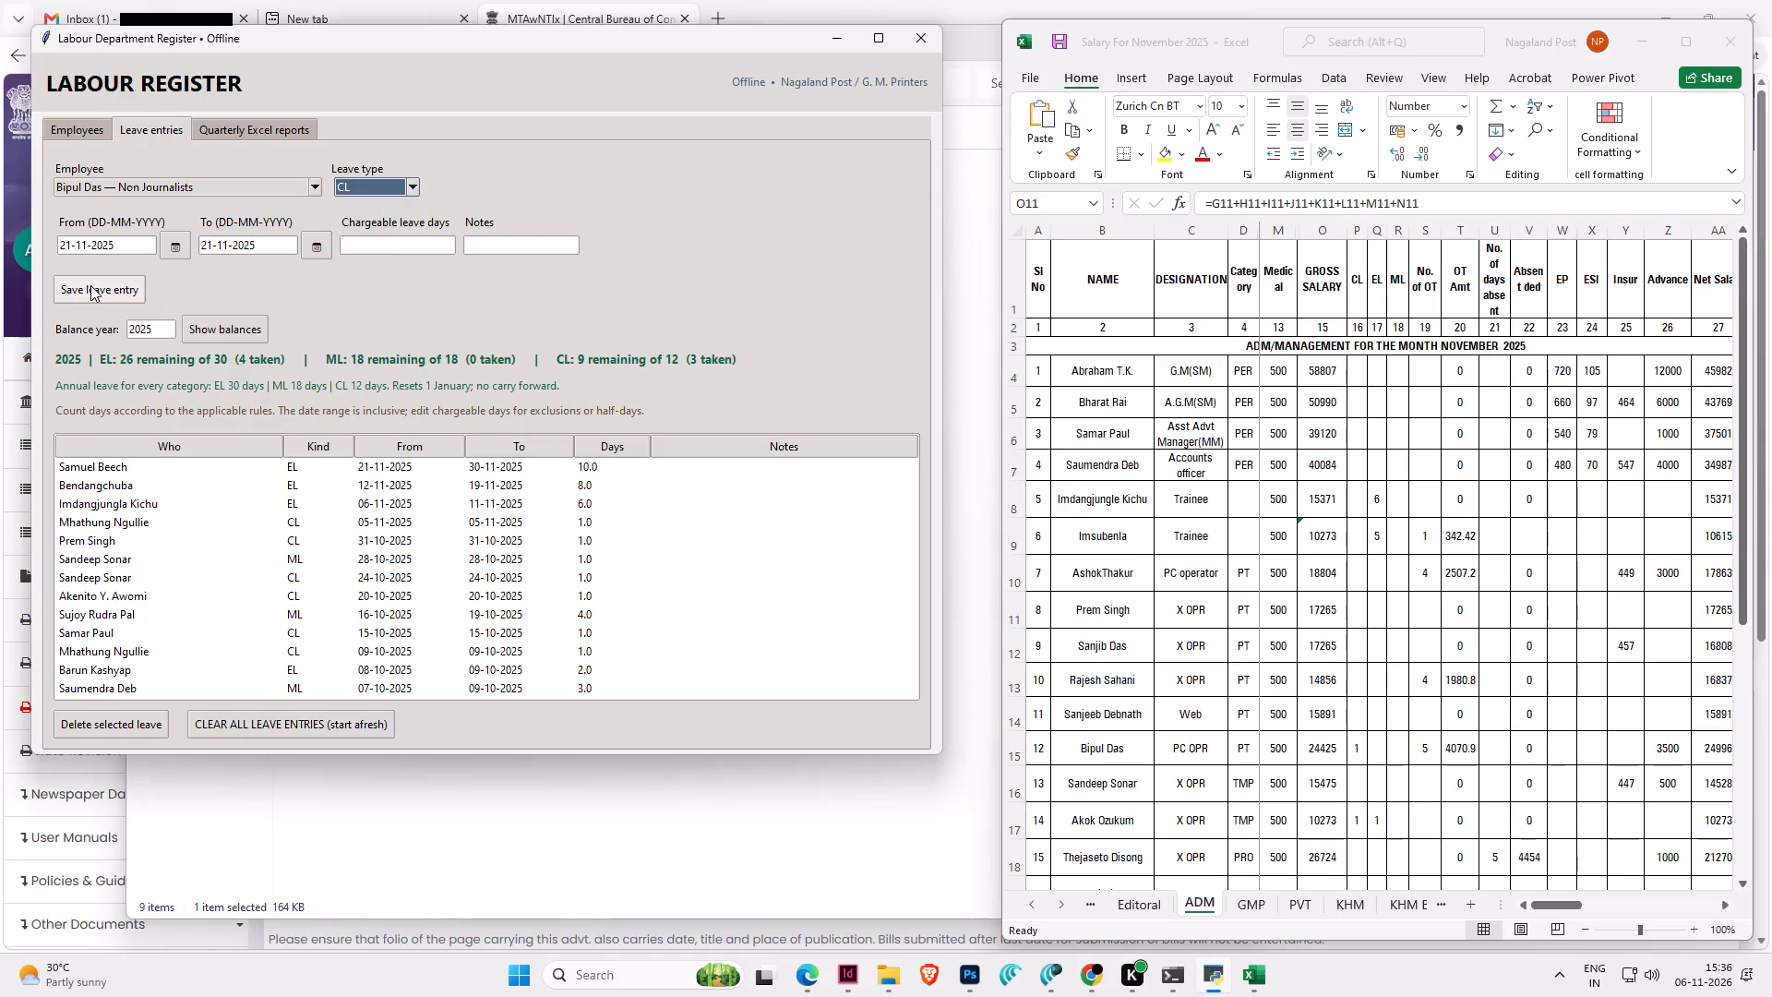
left_click(90, 285)
left_click(968, 549)
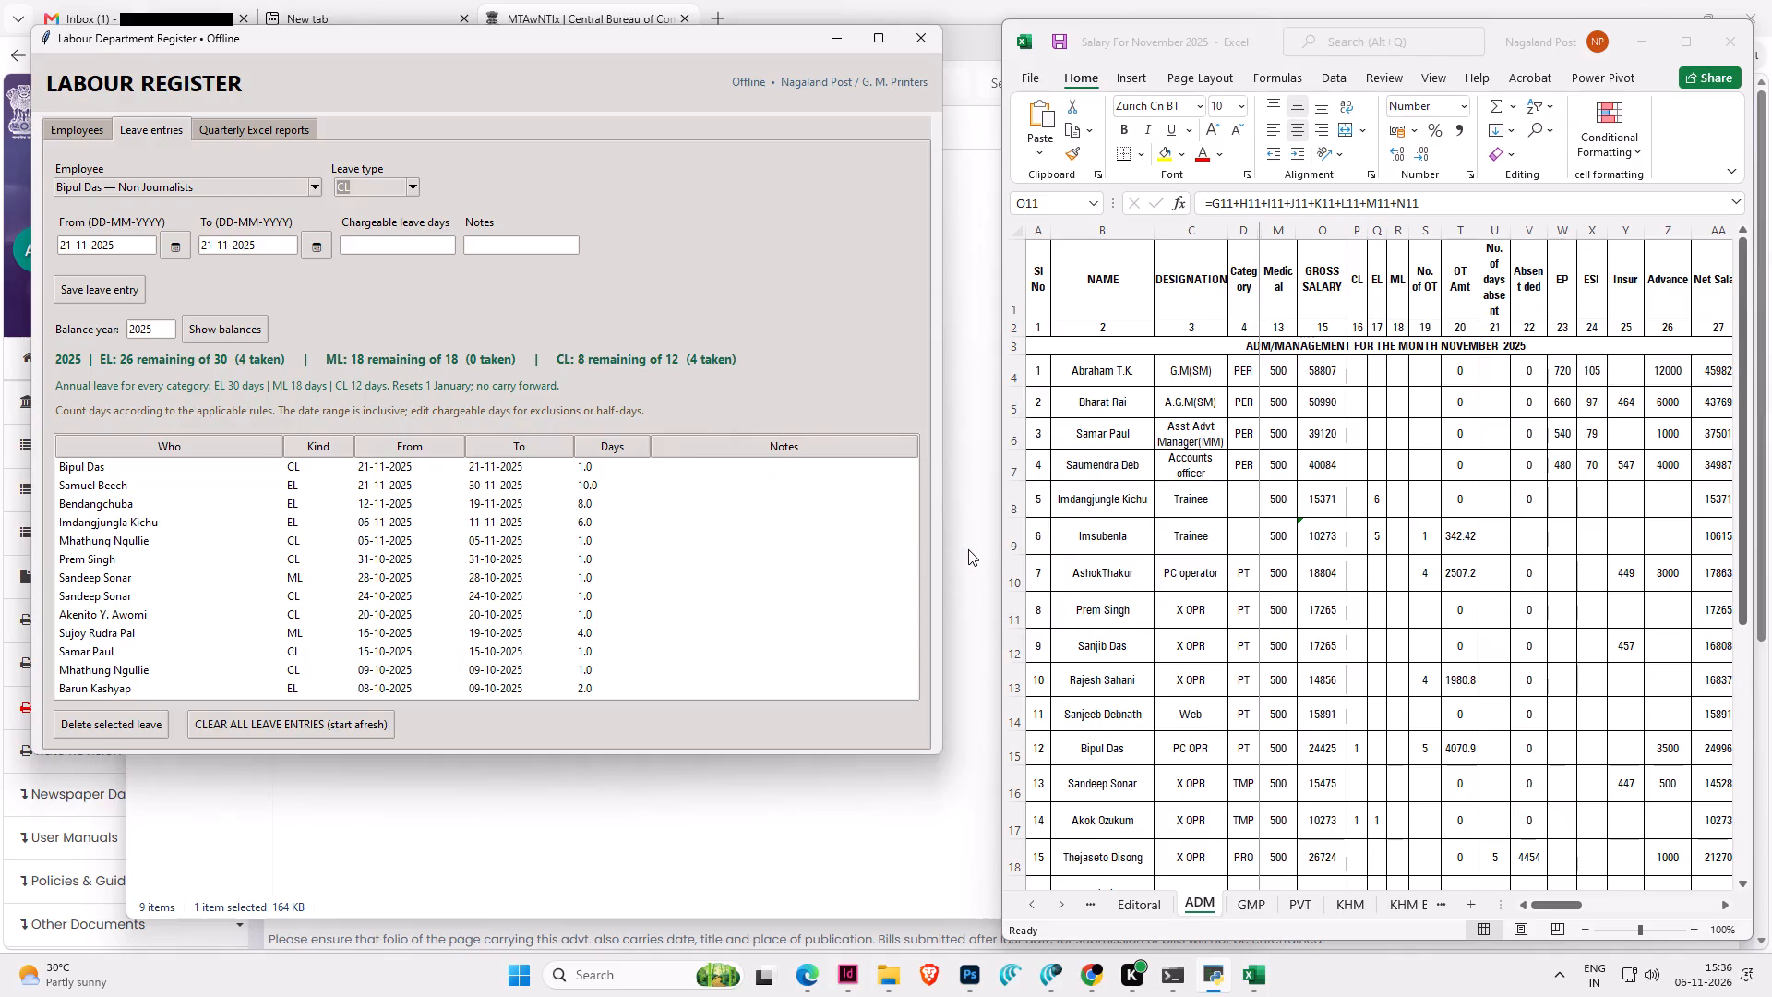
Record CL leave from 11-11-2025 to 11-11-2025 for the non-journalist with serial number 14 on the ADM sheet.
left_click(151, 190)
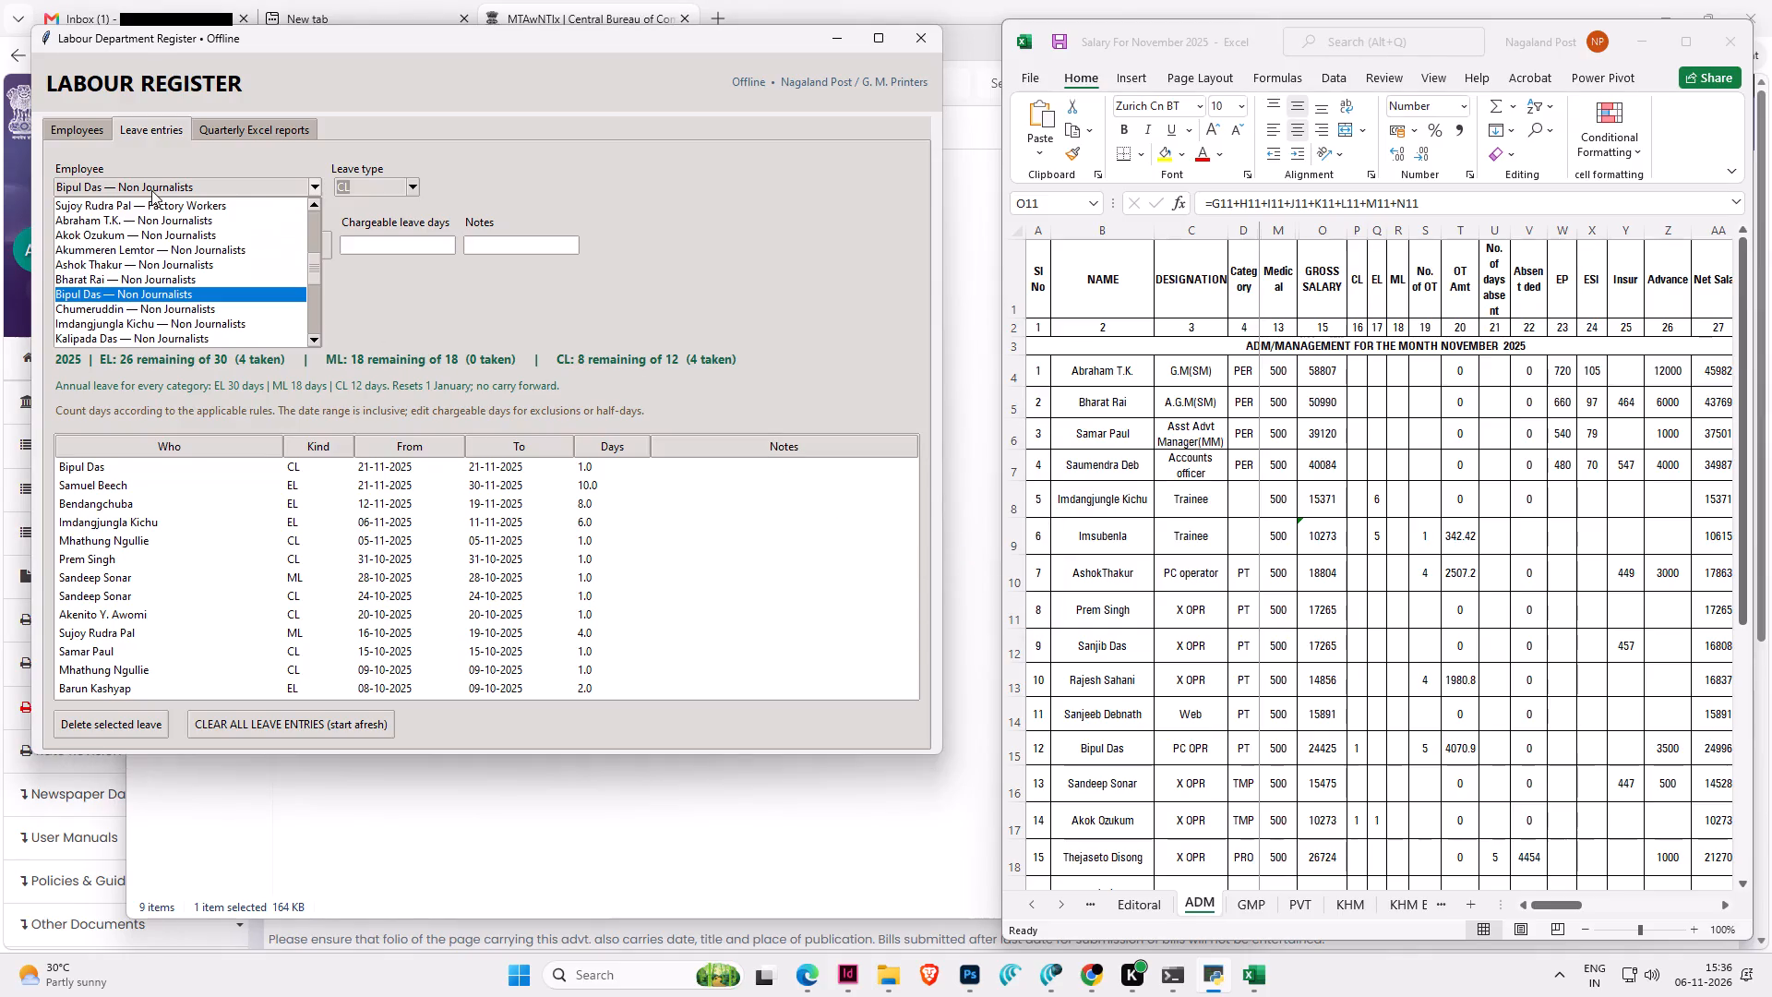
left_click(141, 234)
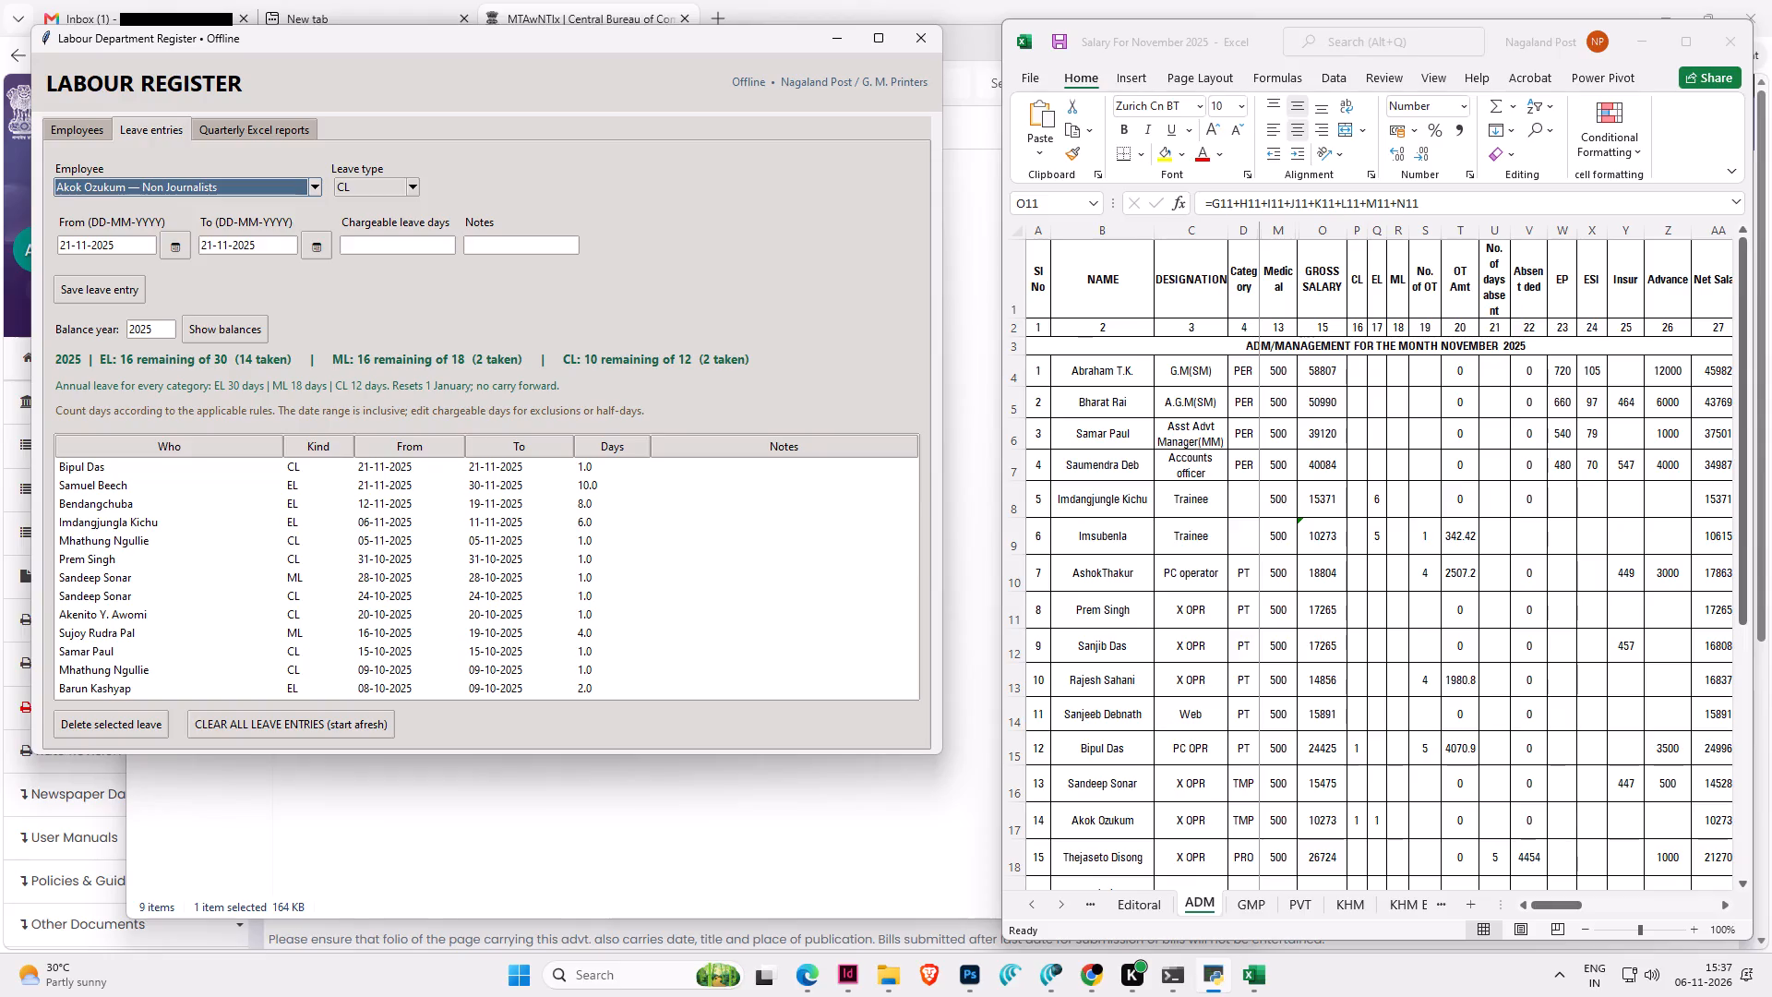
left_click(66, 249)
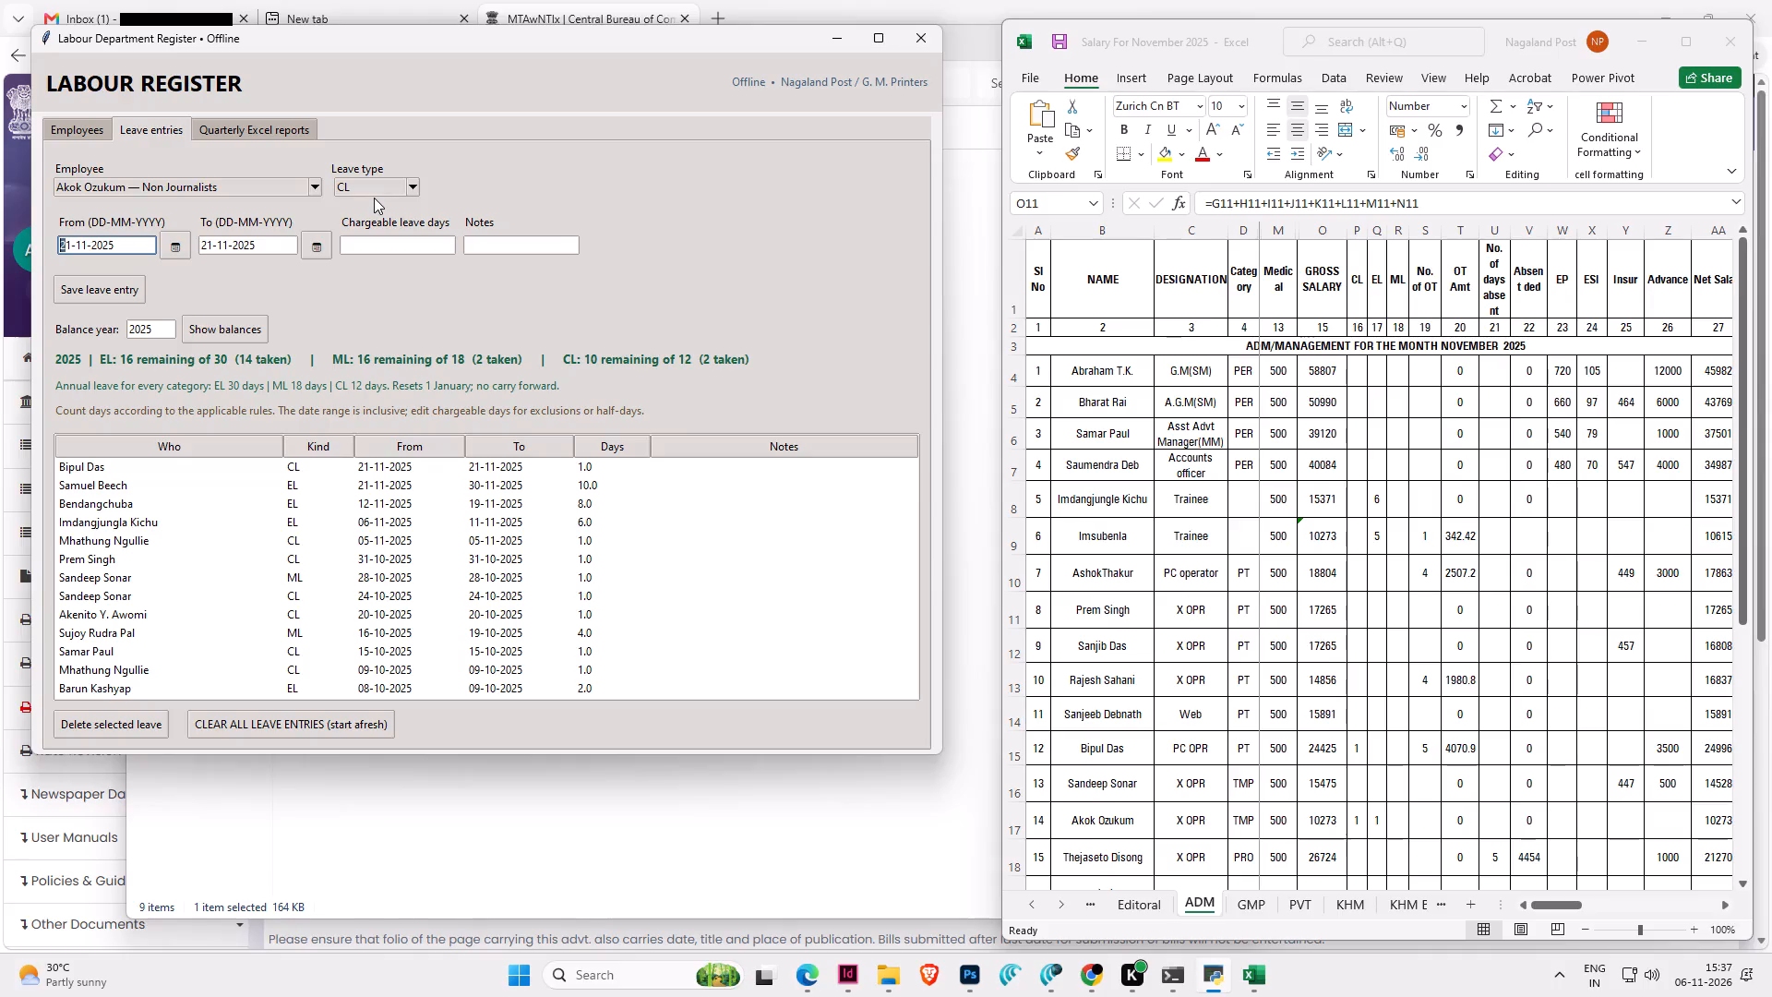
key("Delete")
key("1")
key("Right")
key("Right")
key("Right")
left_click_drag(208, 240, 179, 233)
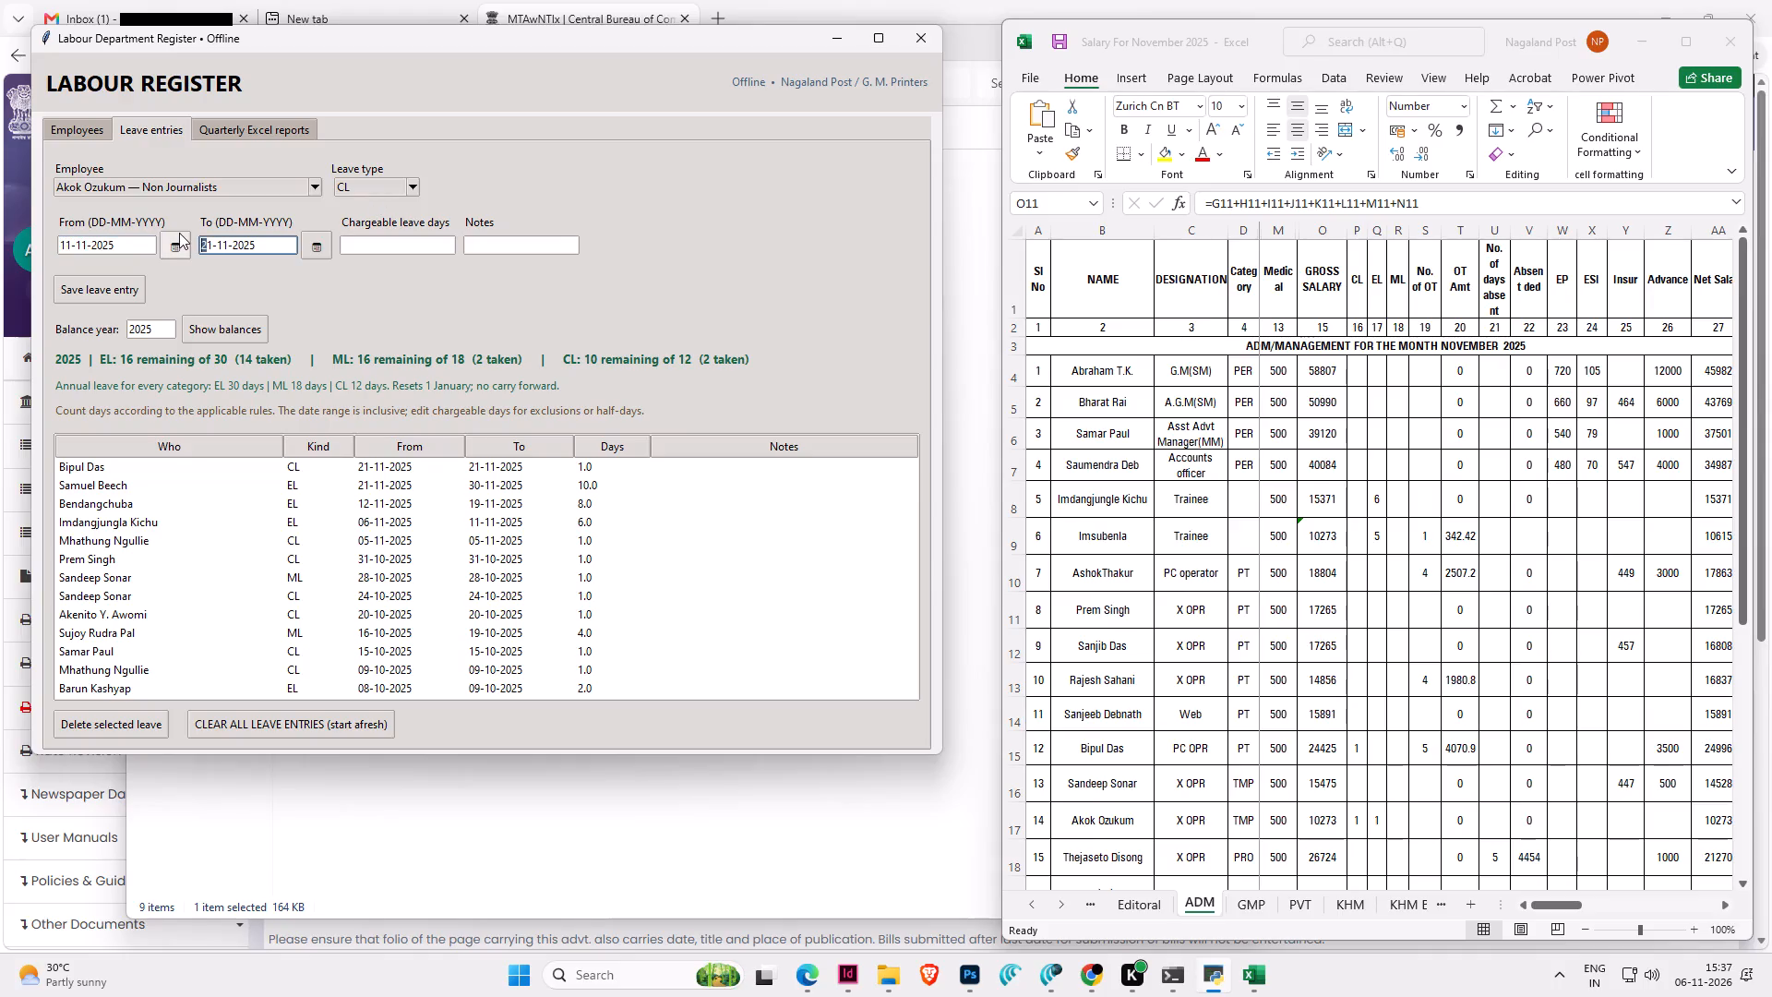
key("1")
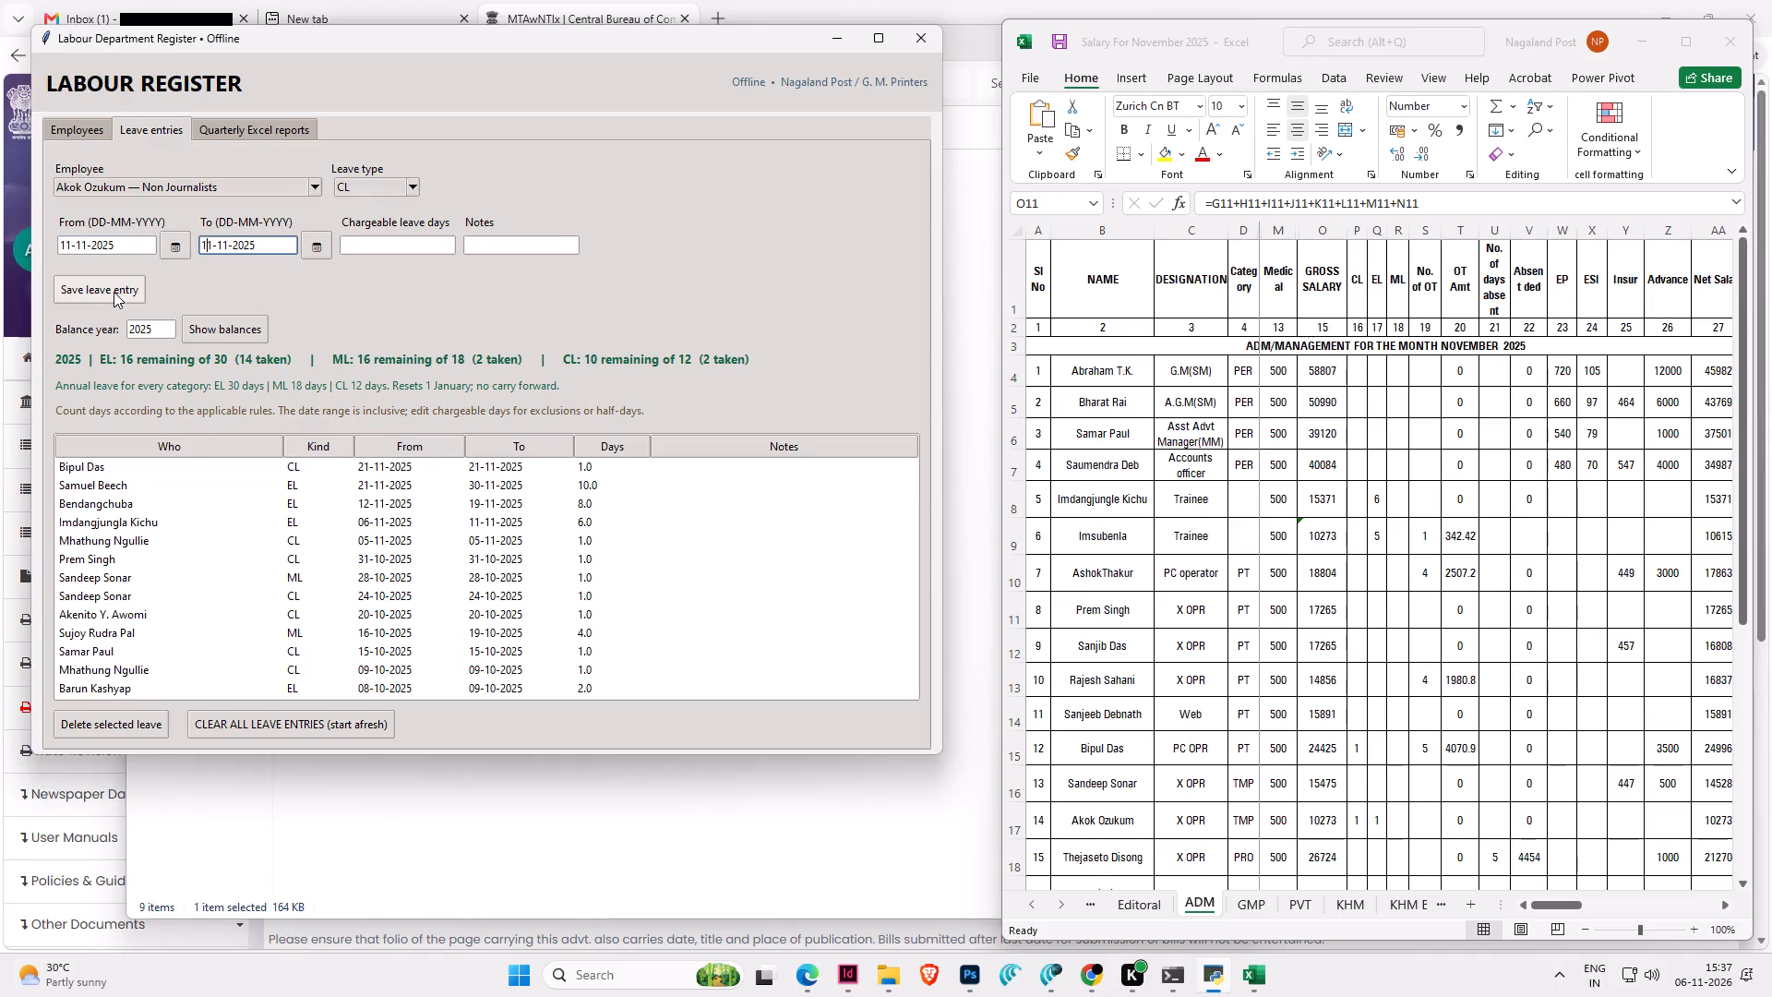
left_click(114, 292)
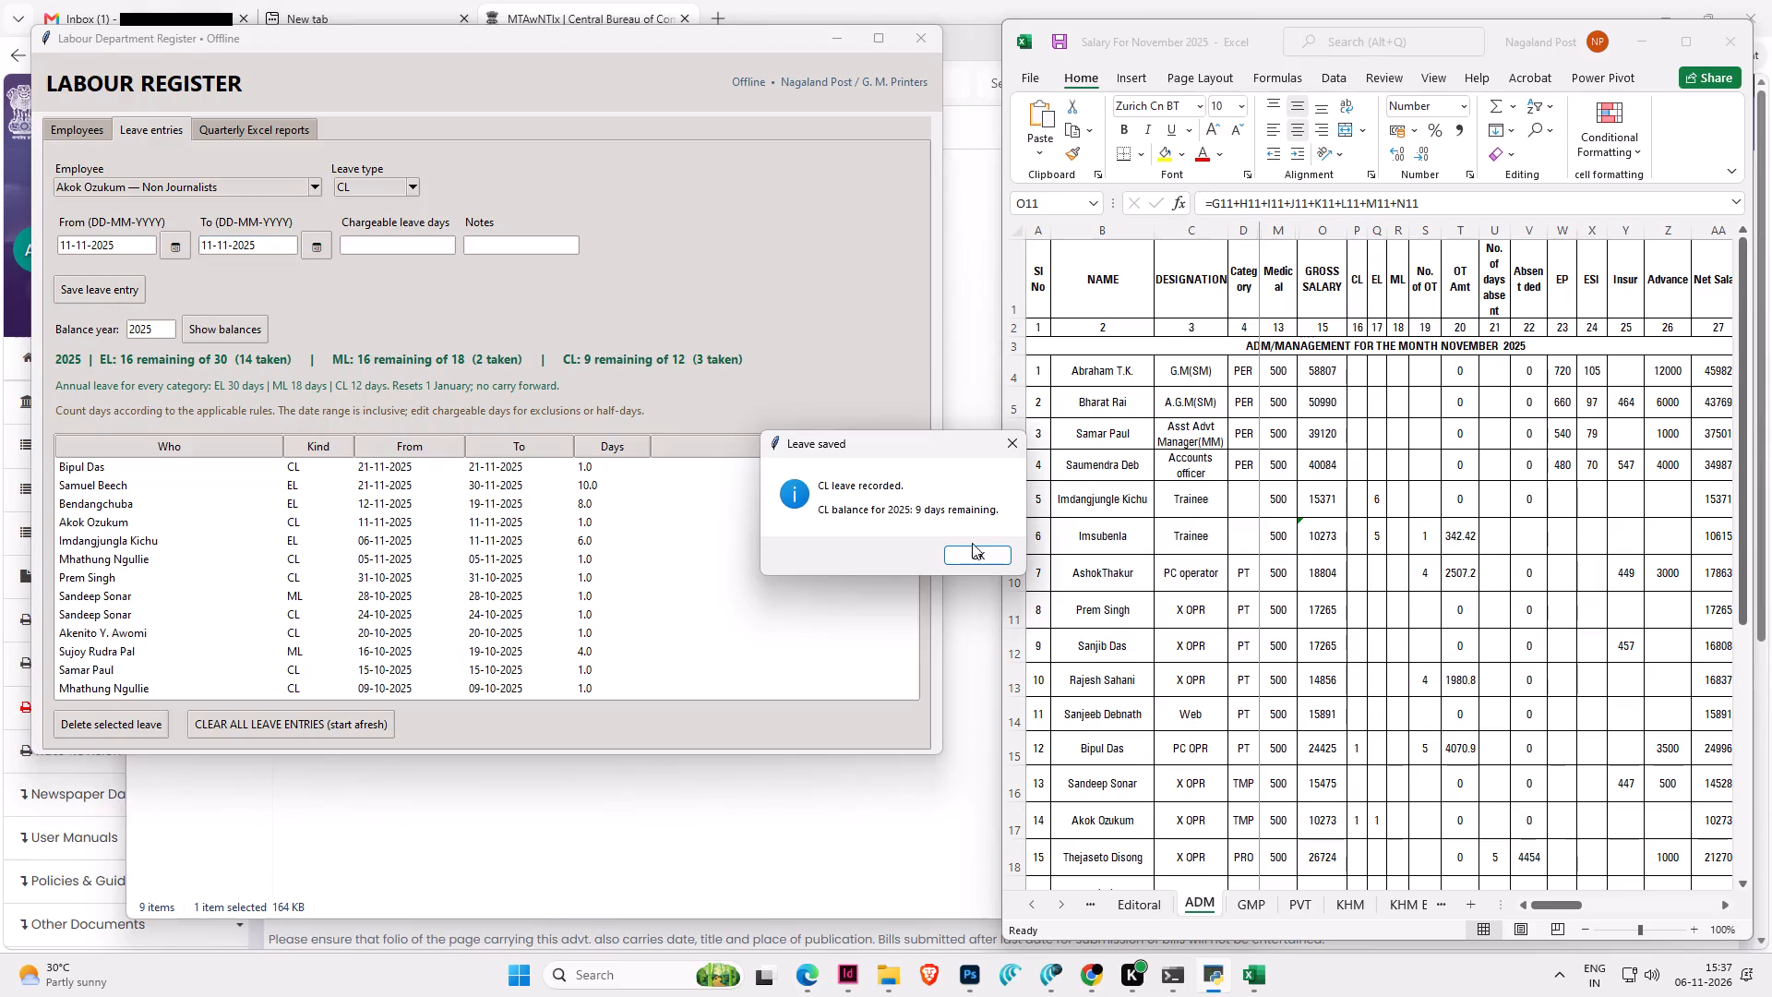
left_click(975, 553)
Record EL leave from 12-11-2025 to 12-11-2025 for the same non-journalist, serial number 14 on the ADM sheet.
left_click(70, 244)
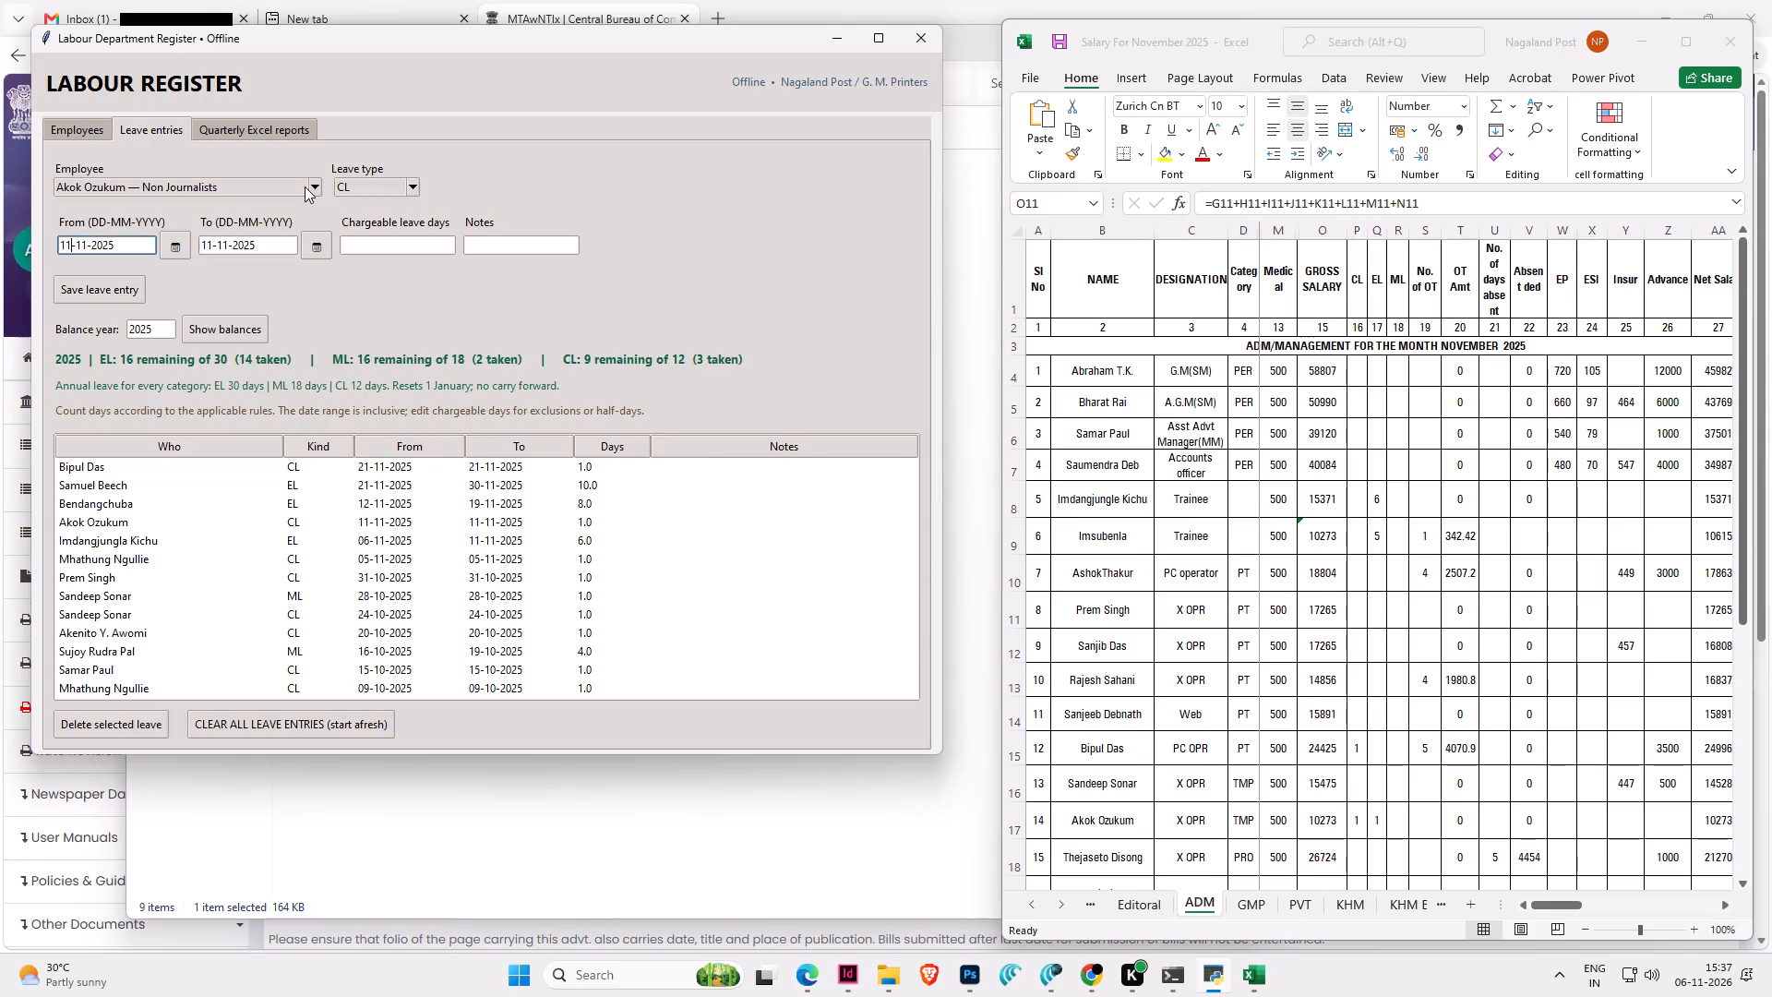
key("BackSpace")
key("2")
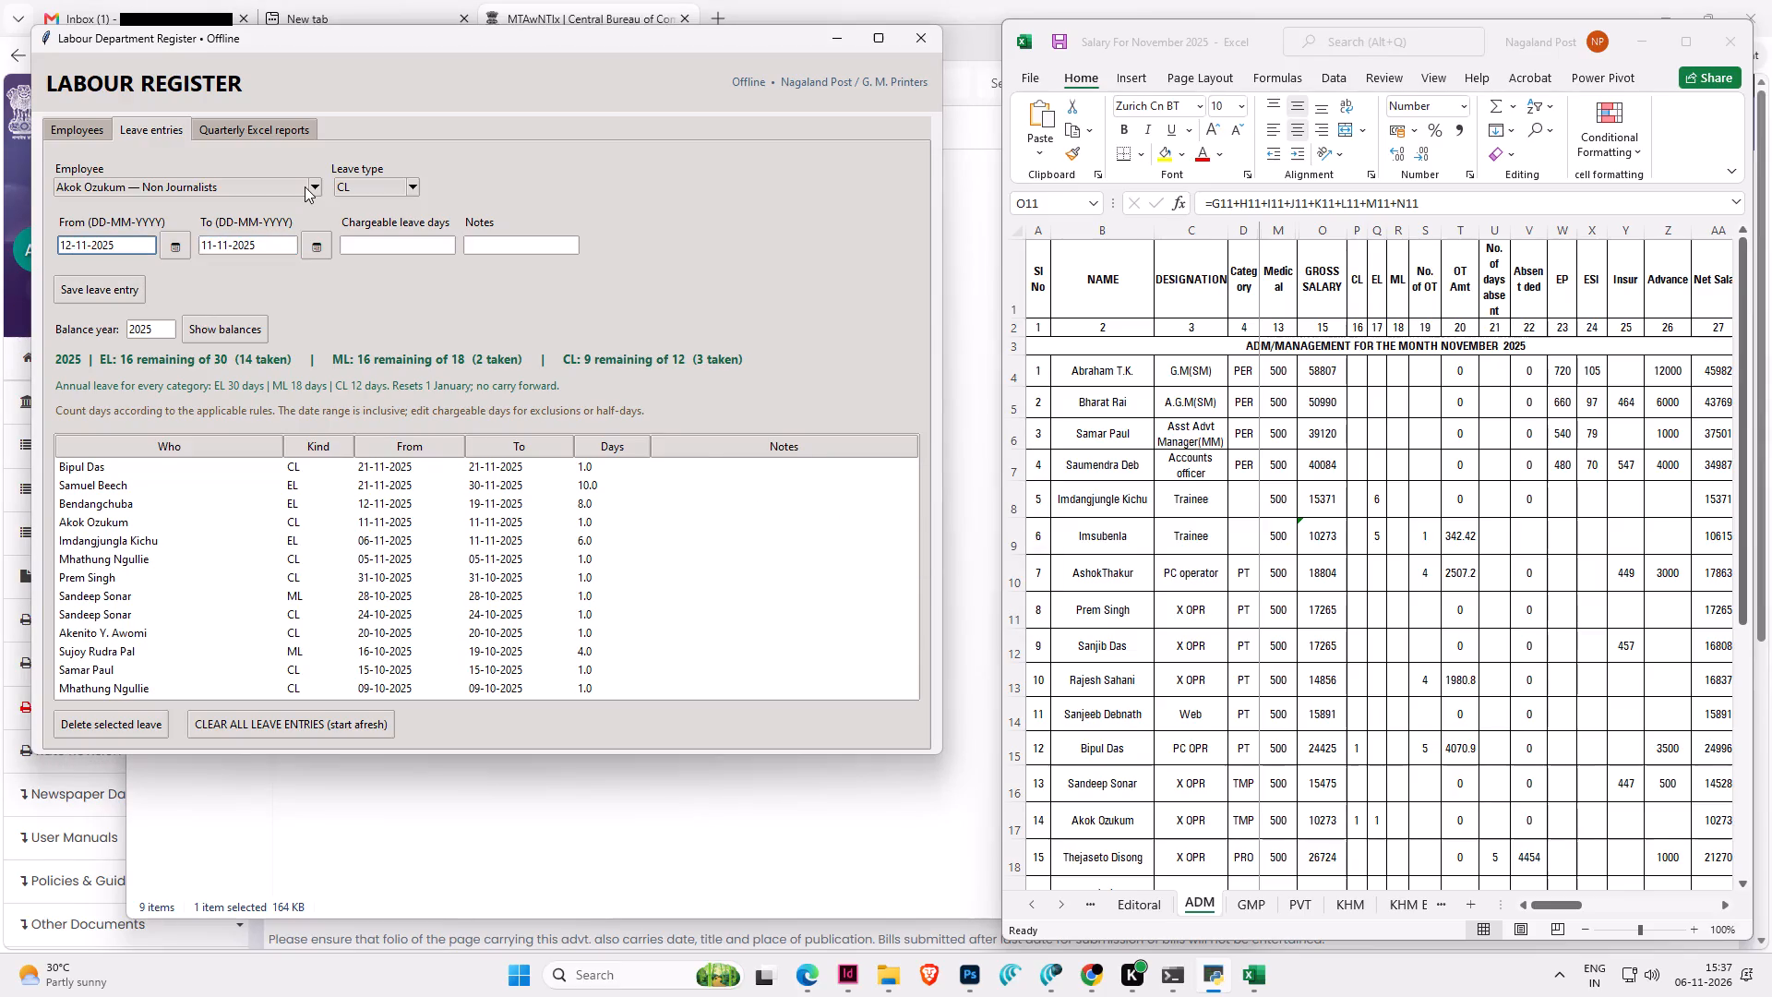
left_click(211, 243)
key("BackSpace")
key("2")
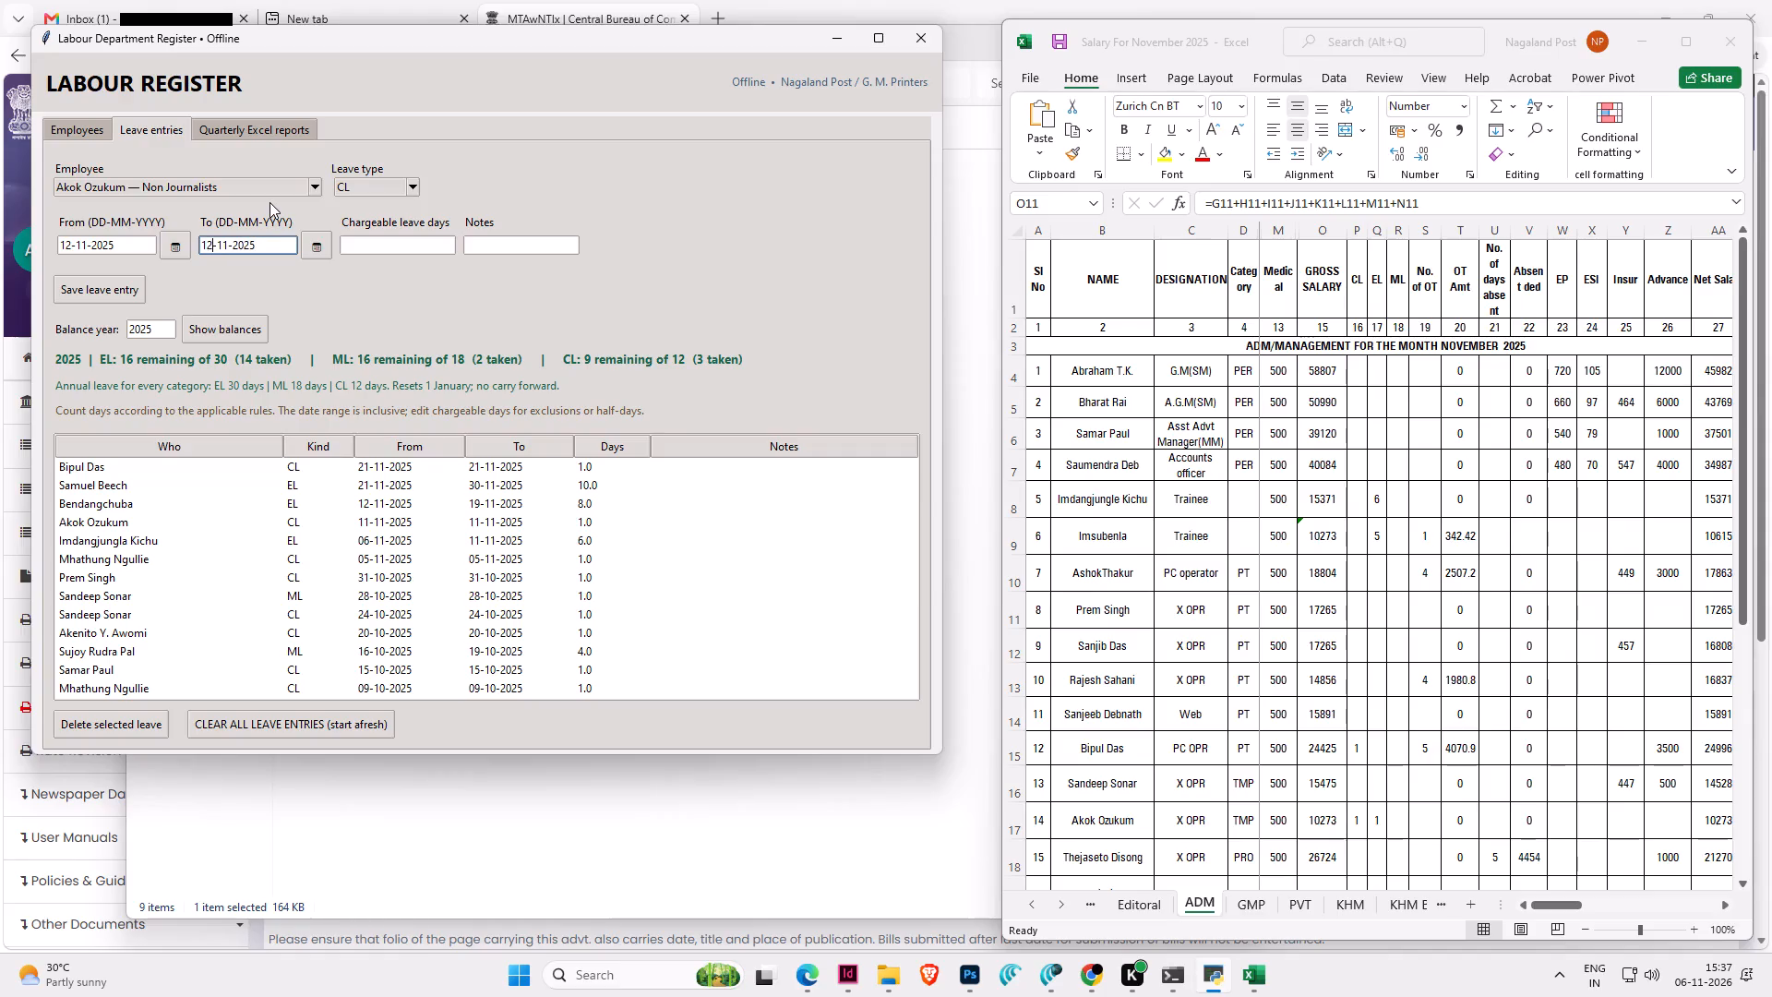
left_click(385, 181)
left_click(372, 222)
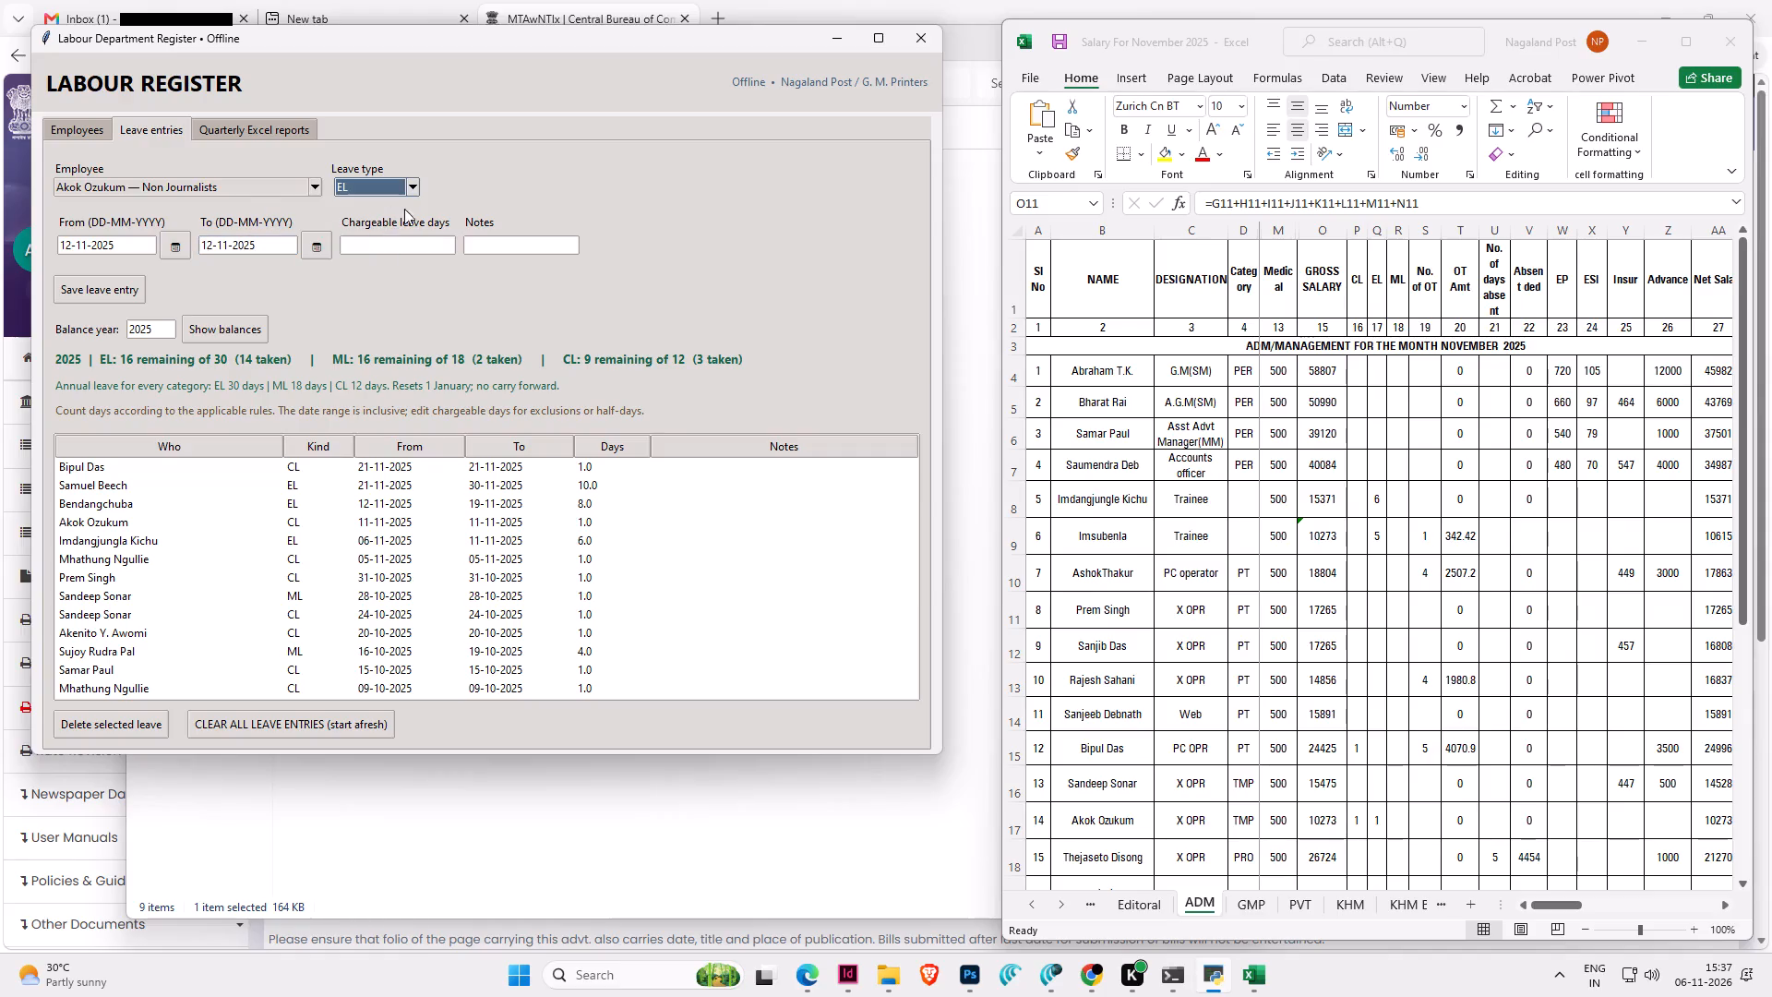
left_click(117, 293)
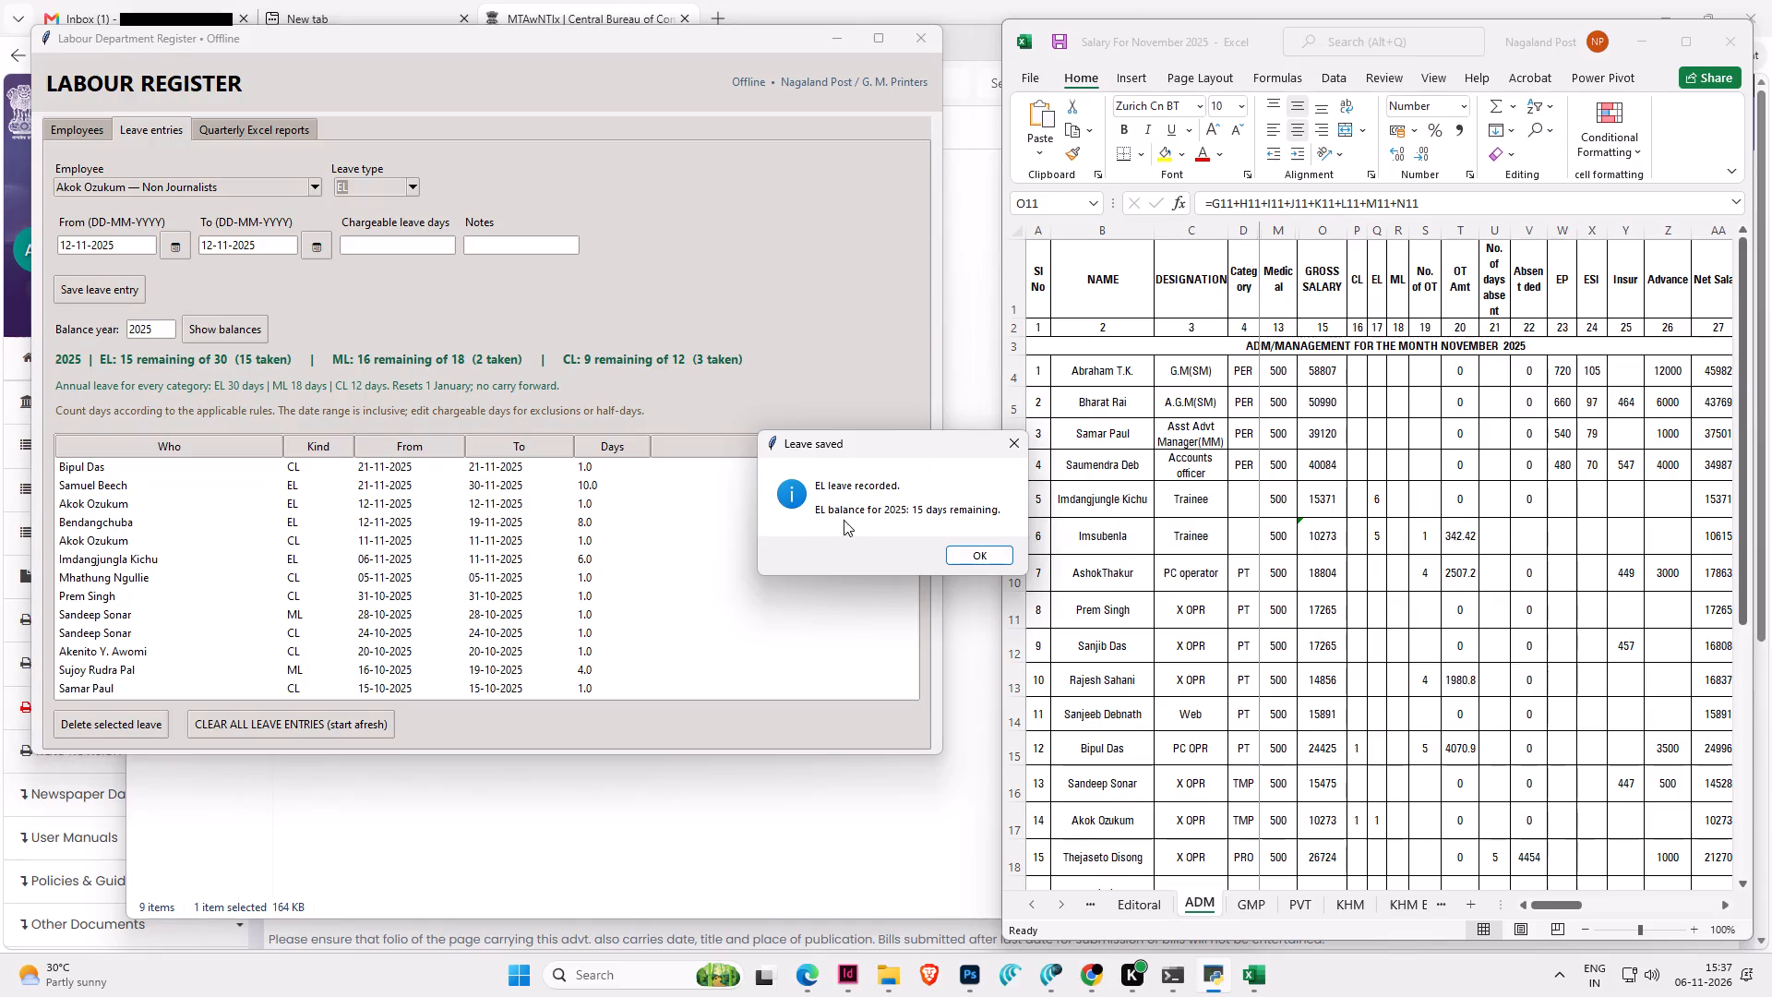
left_click(976, 556)
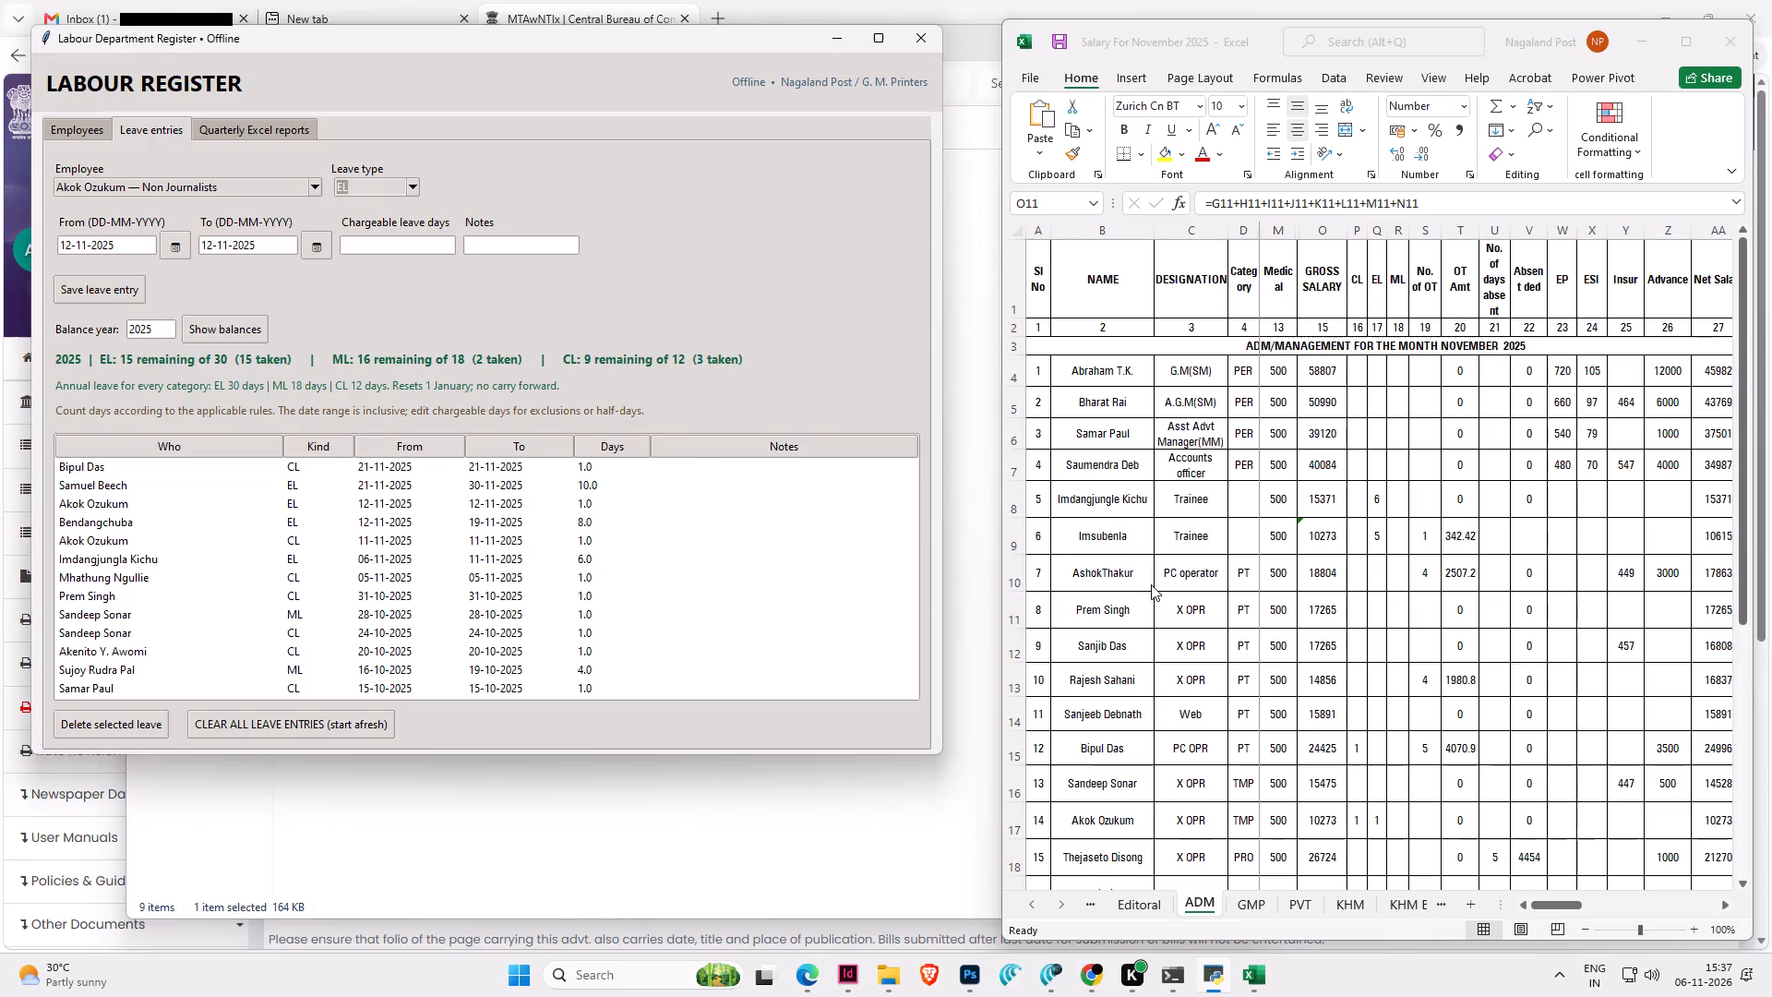
Check the remaining ADM rows in the November salary workbook for leave and find the next employee on leave in the Labour Register's employee list.
left_click(1376, 628)
scroll(1376, 628, "down", 2)
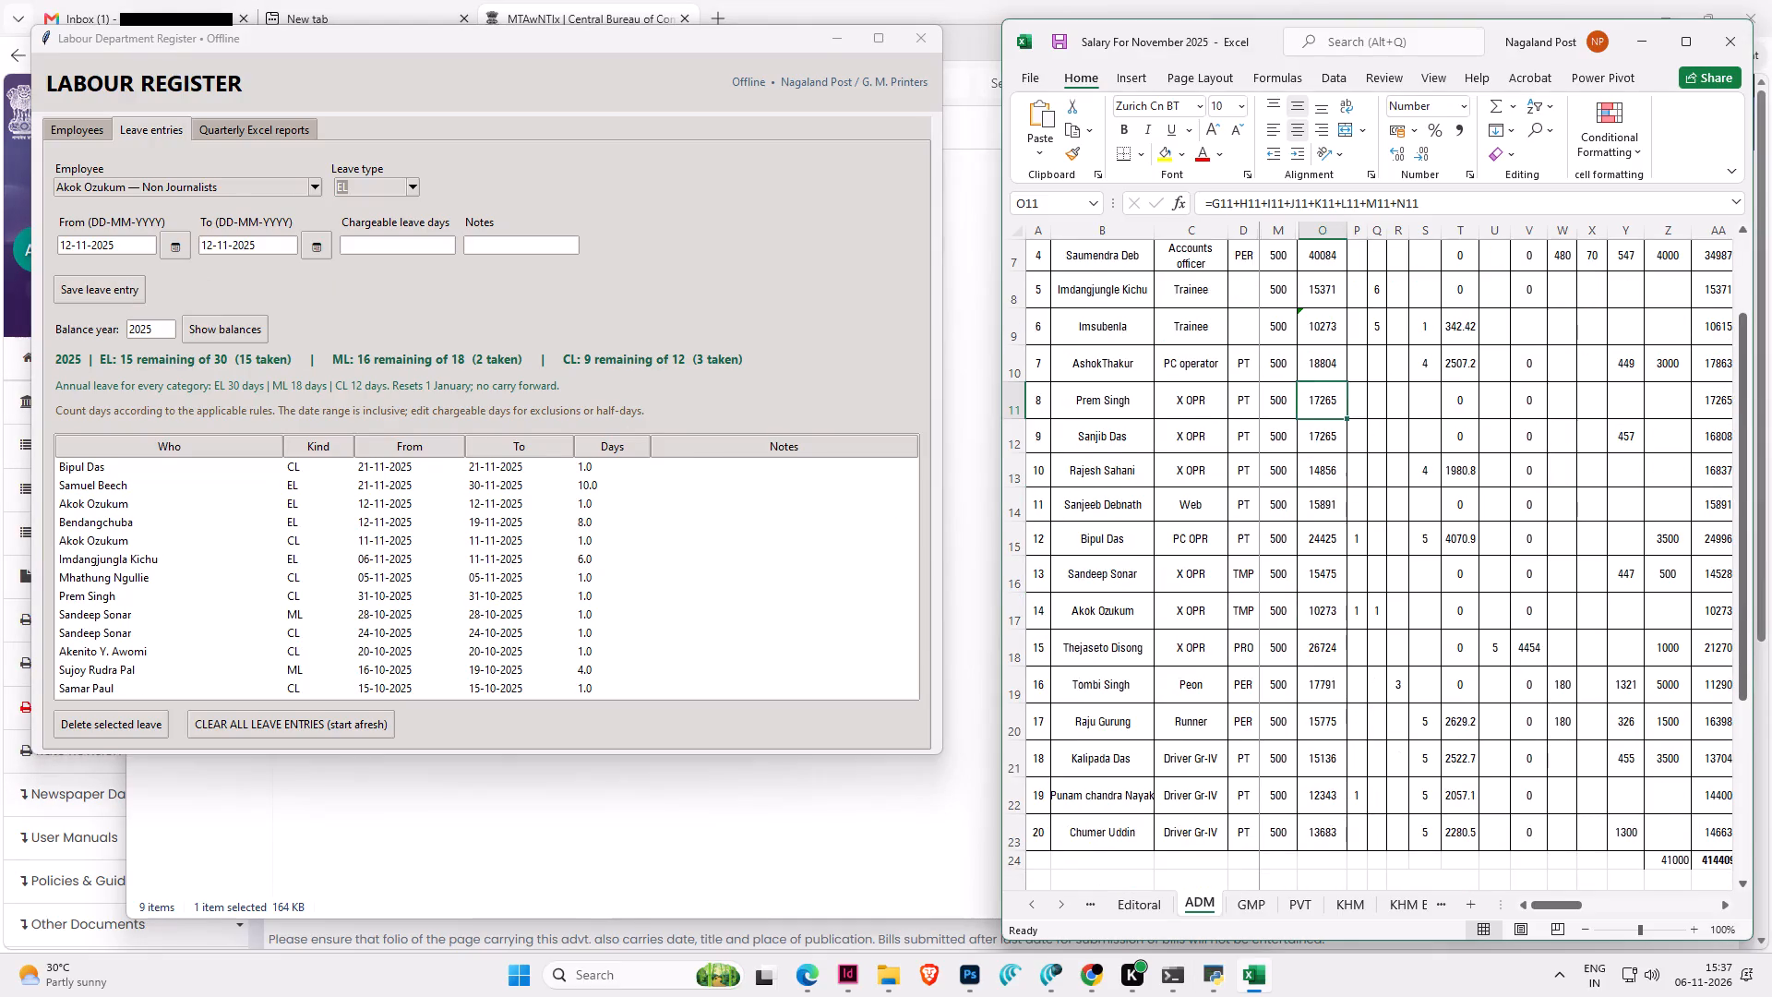
scroll(1376, 628, "up", 2)
scroll(1376, 628, "down", 1)
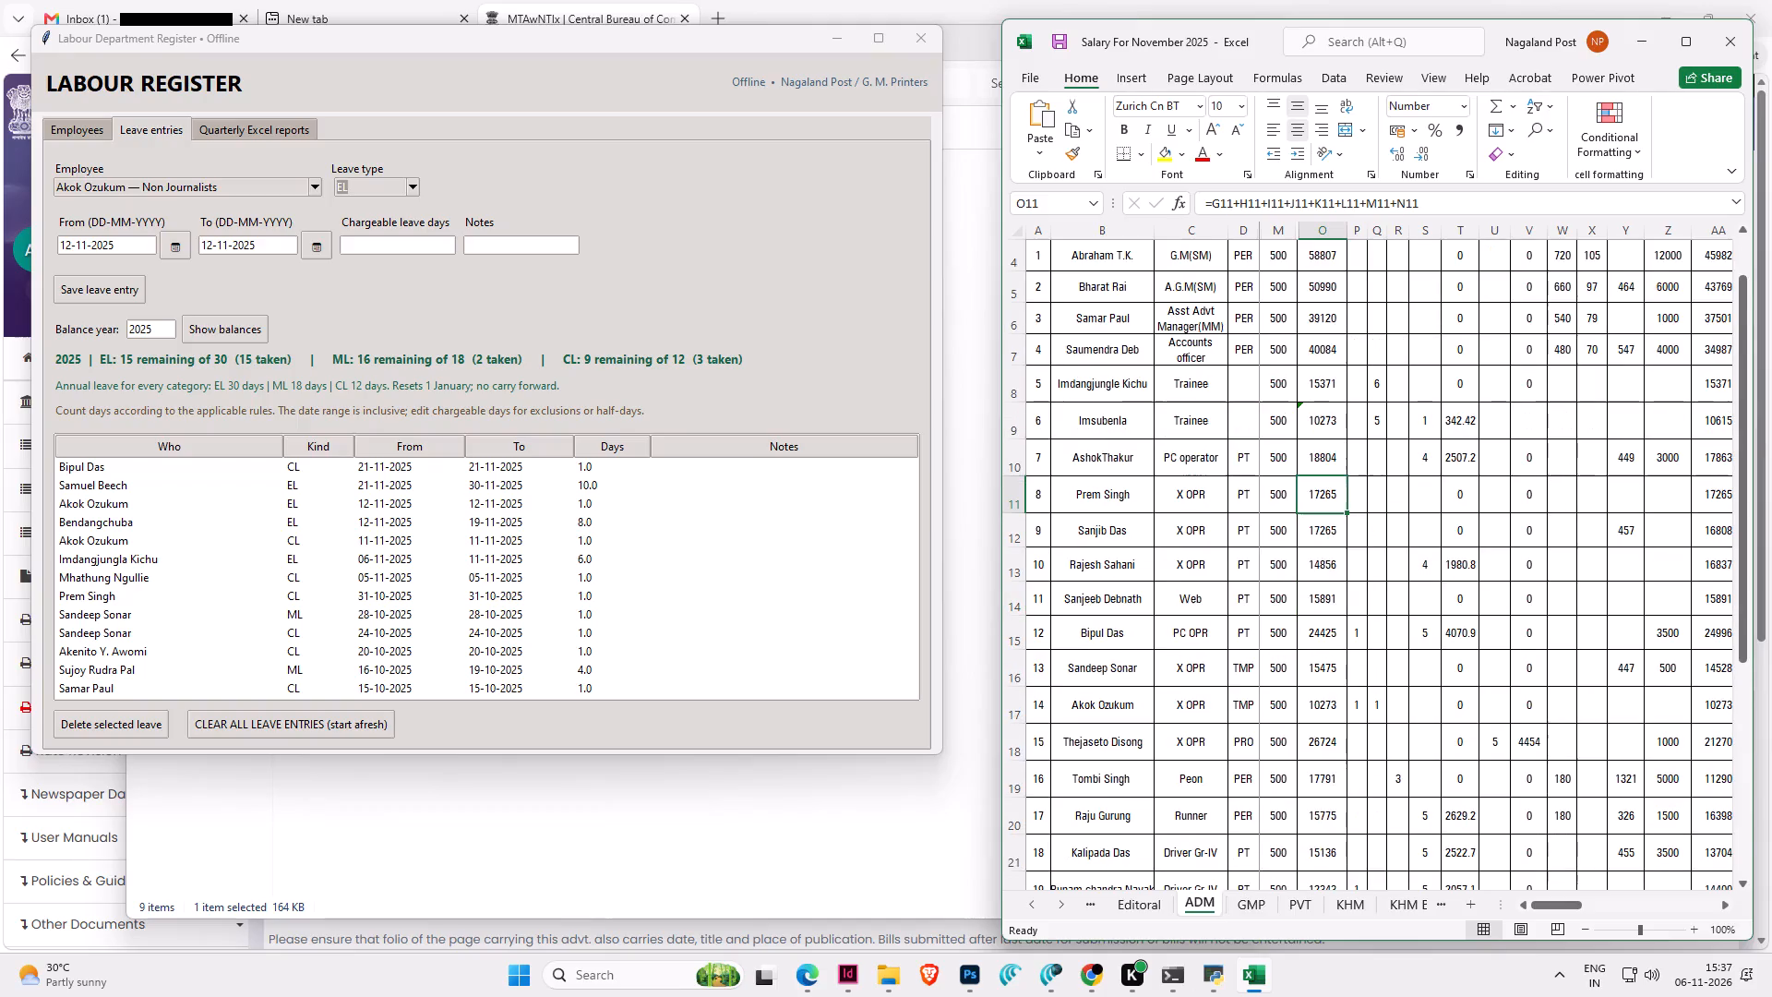
scroll(1376, 628, "down", 2)
scroll(1368, 624, "up", 1)
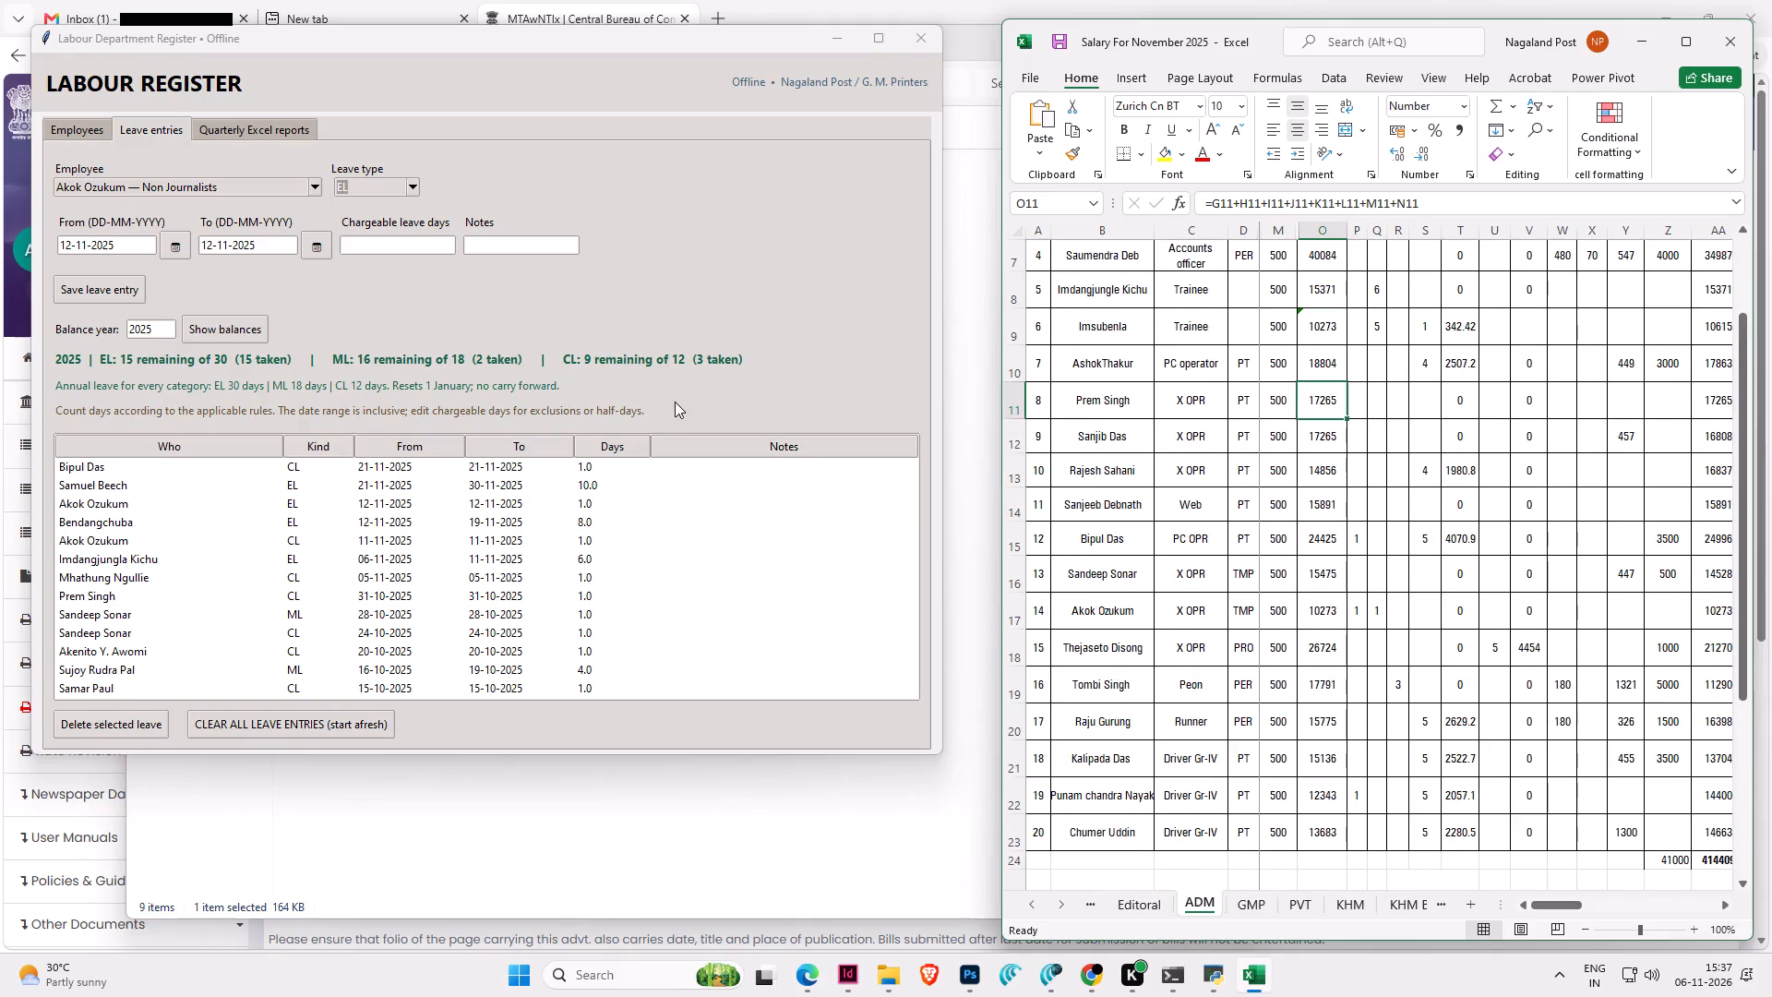
left_click(187, 188)
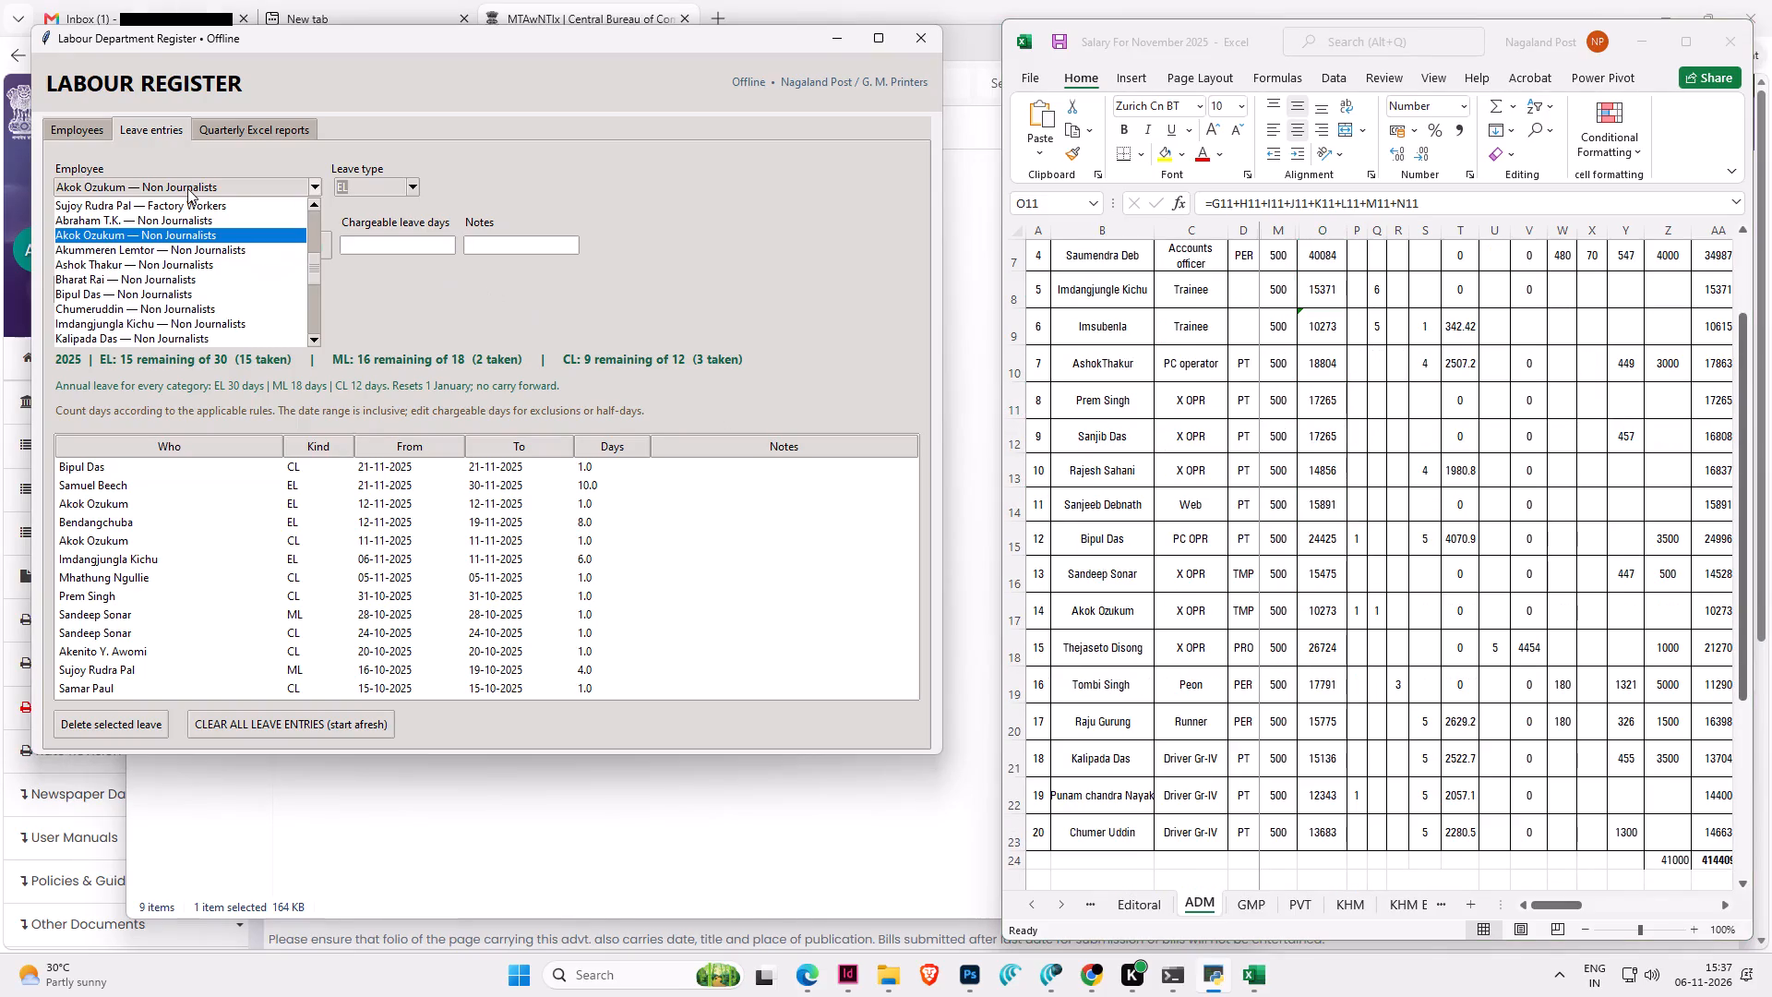
scroll(174, 238, "down", 5)
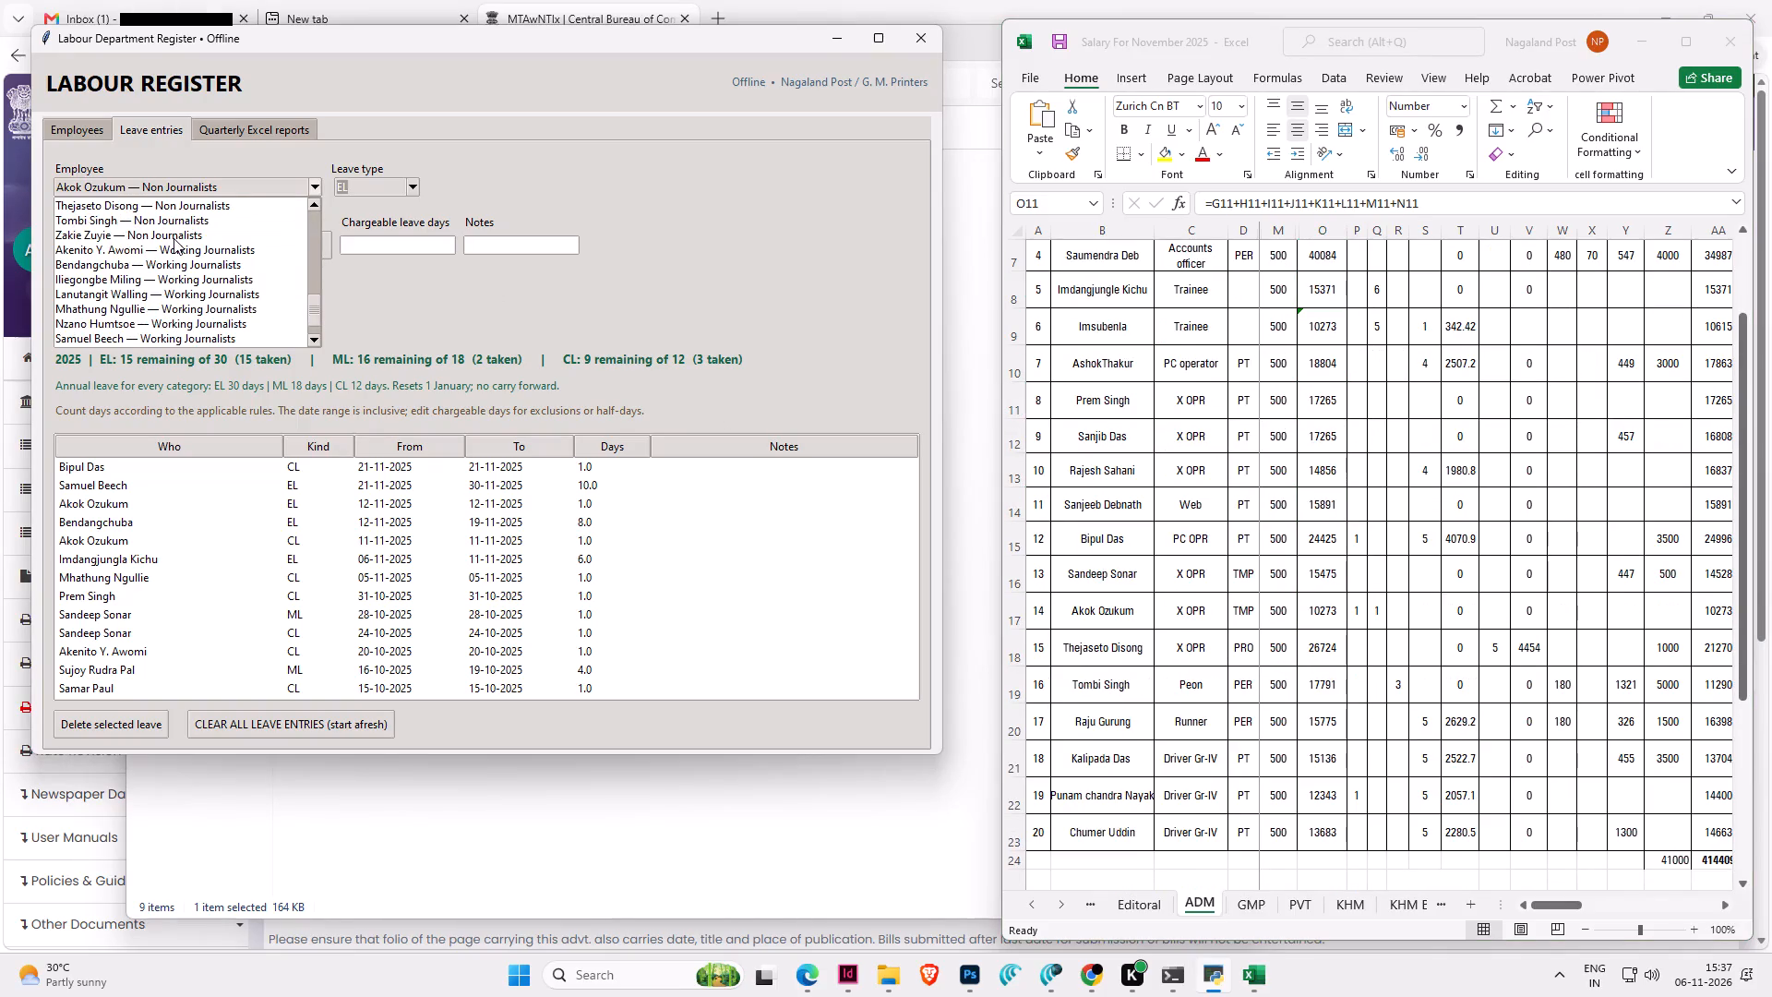
scroll(173, 239, "up", 6)
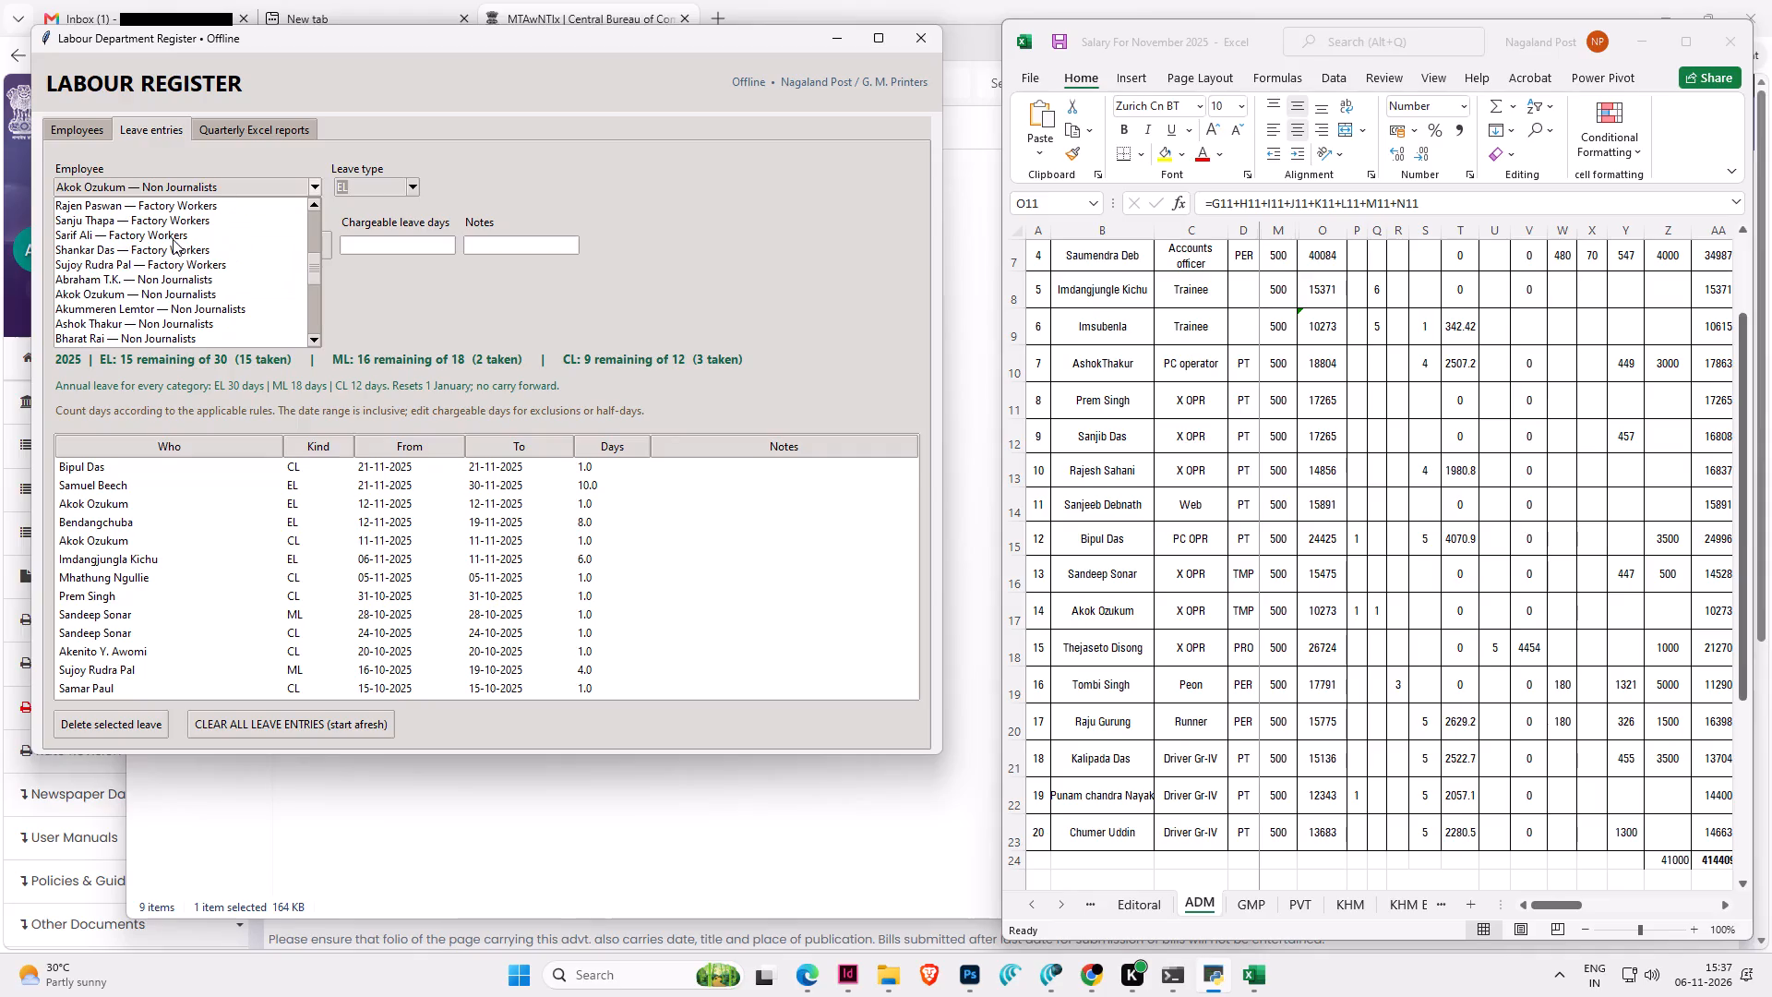
scroll(173, 239, "up", 3)
scroll(173, 239, "down", 4)
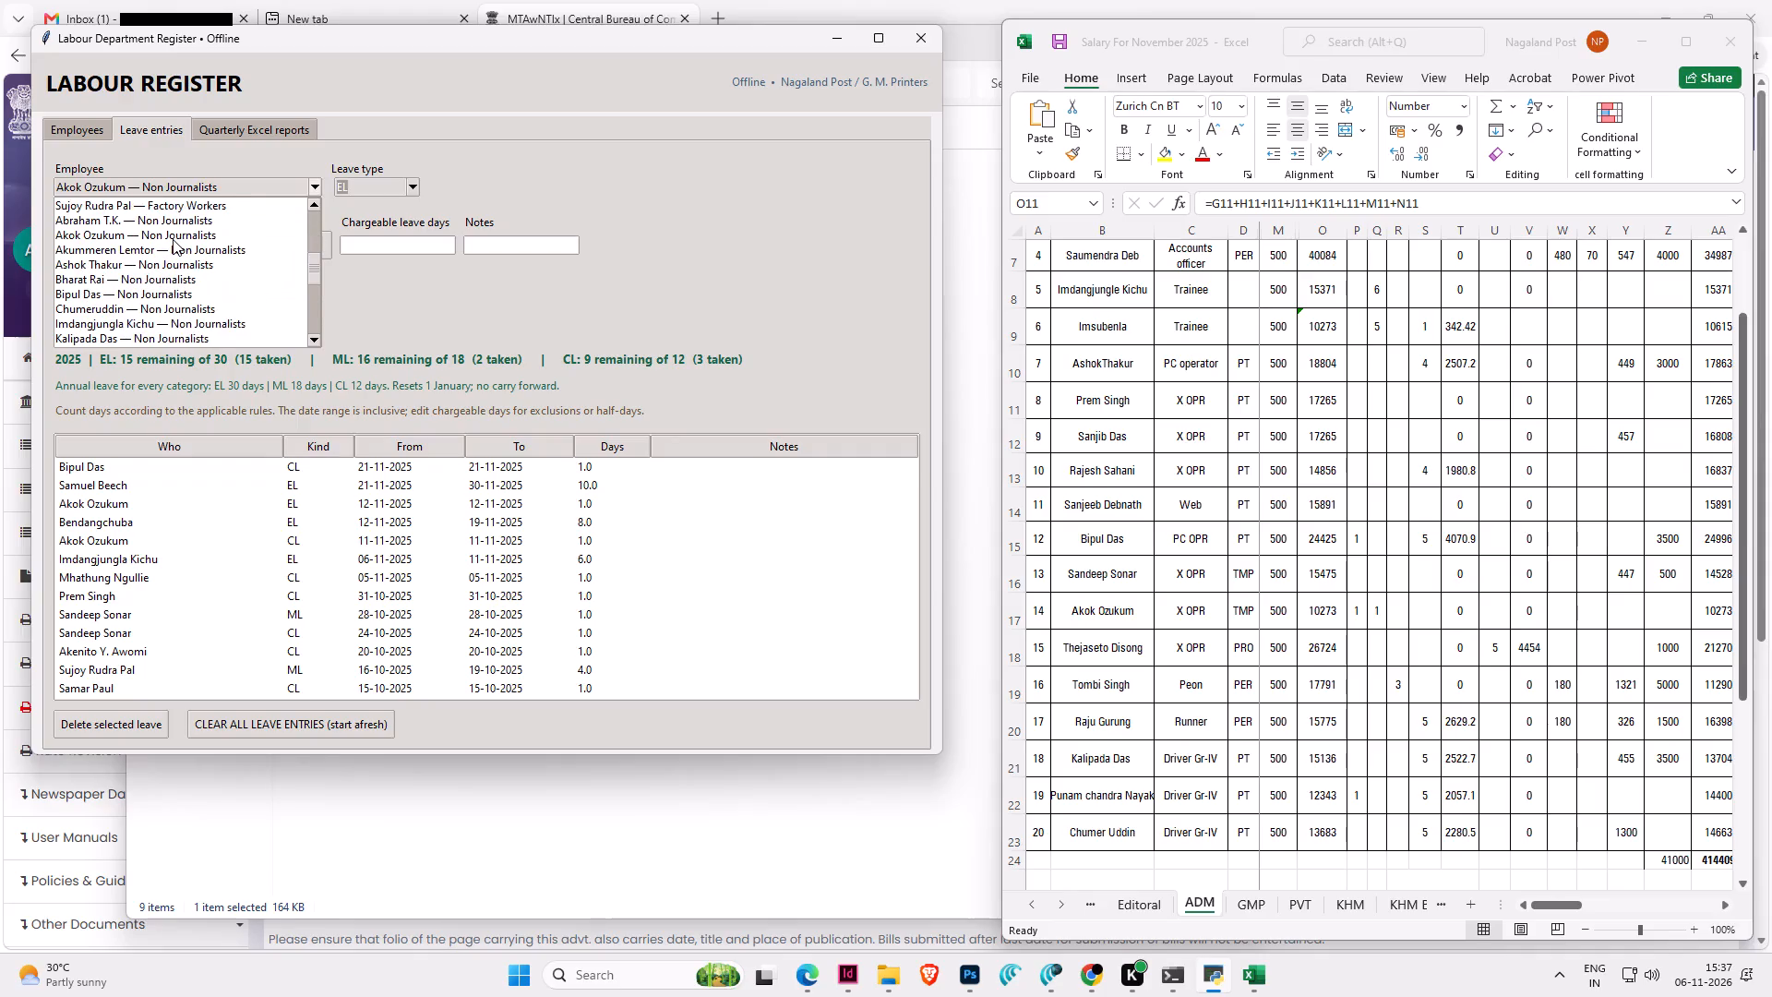